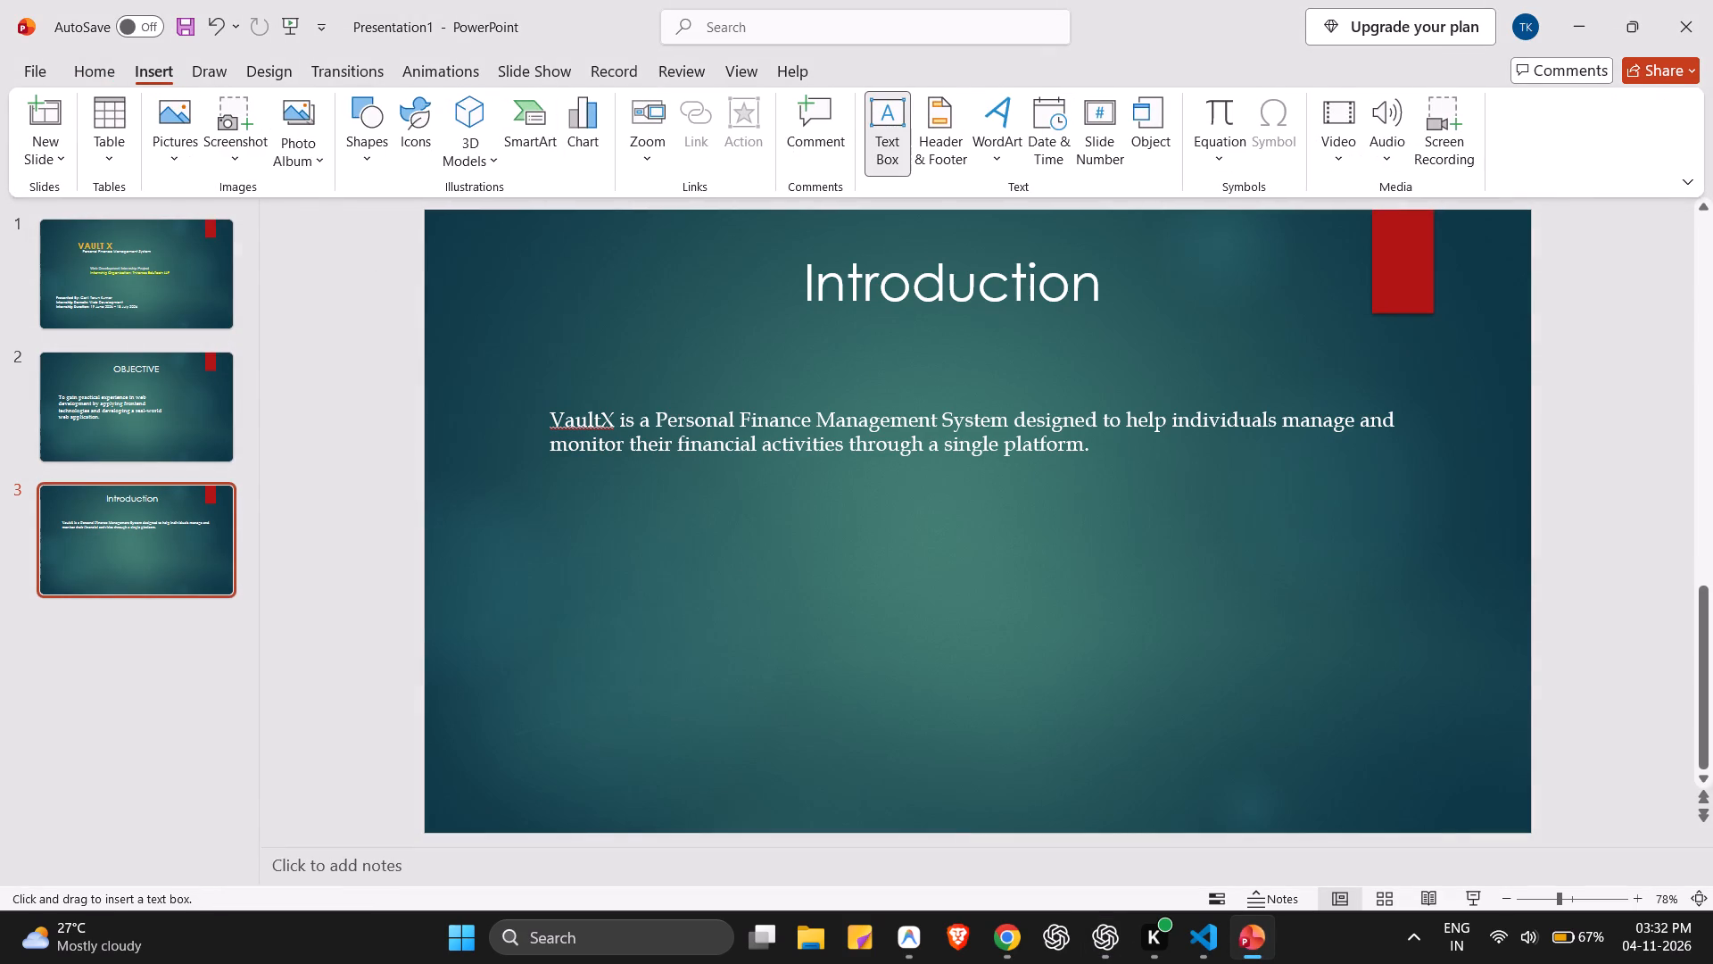
left_click_drag(554, 512, 1273, 709)
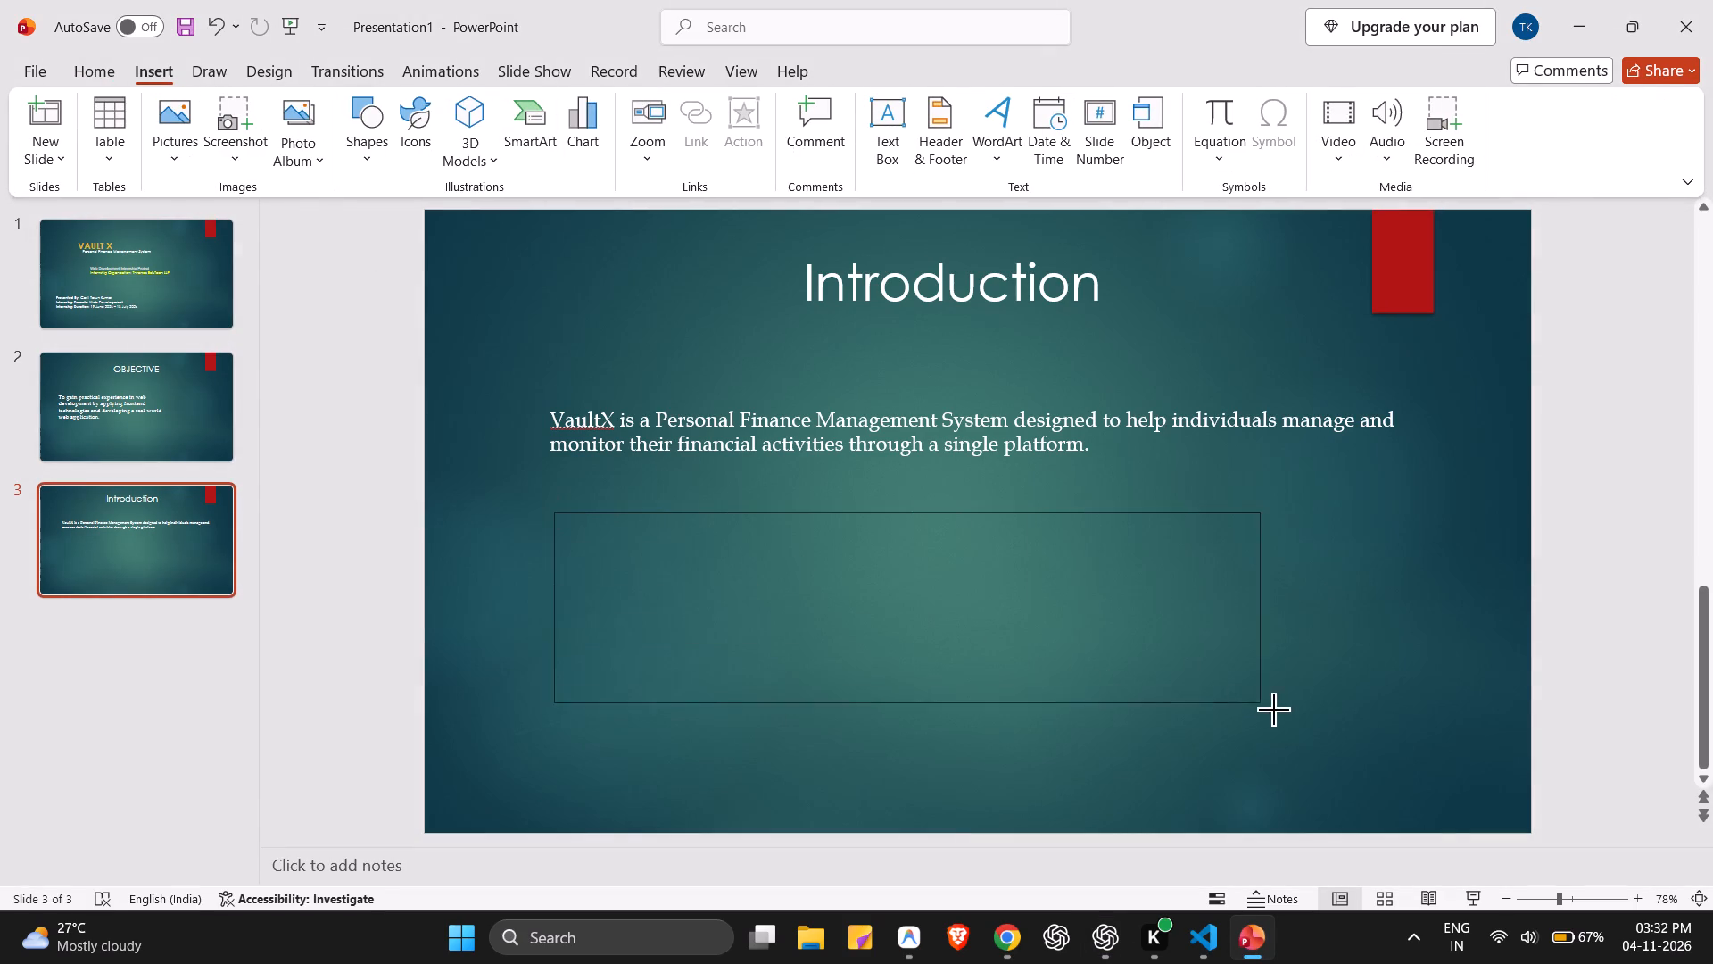
left_click_drag(1273, 709, 1422, 782)
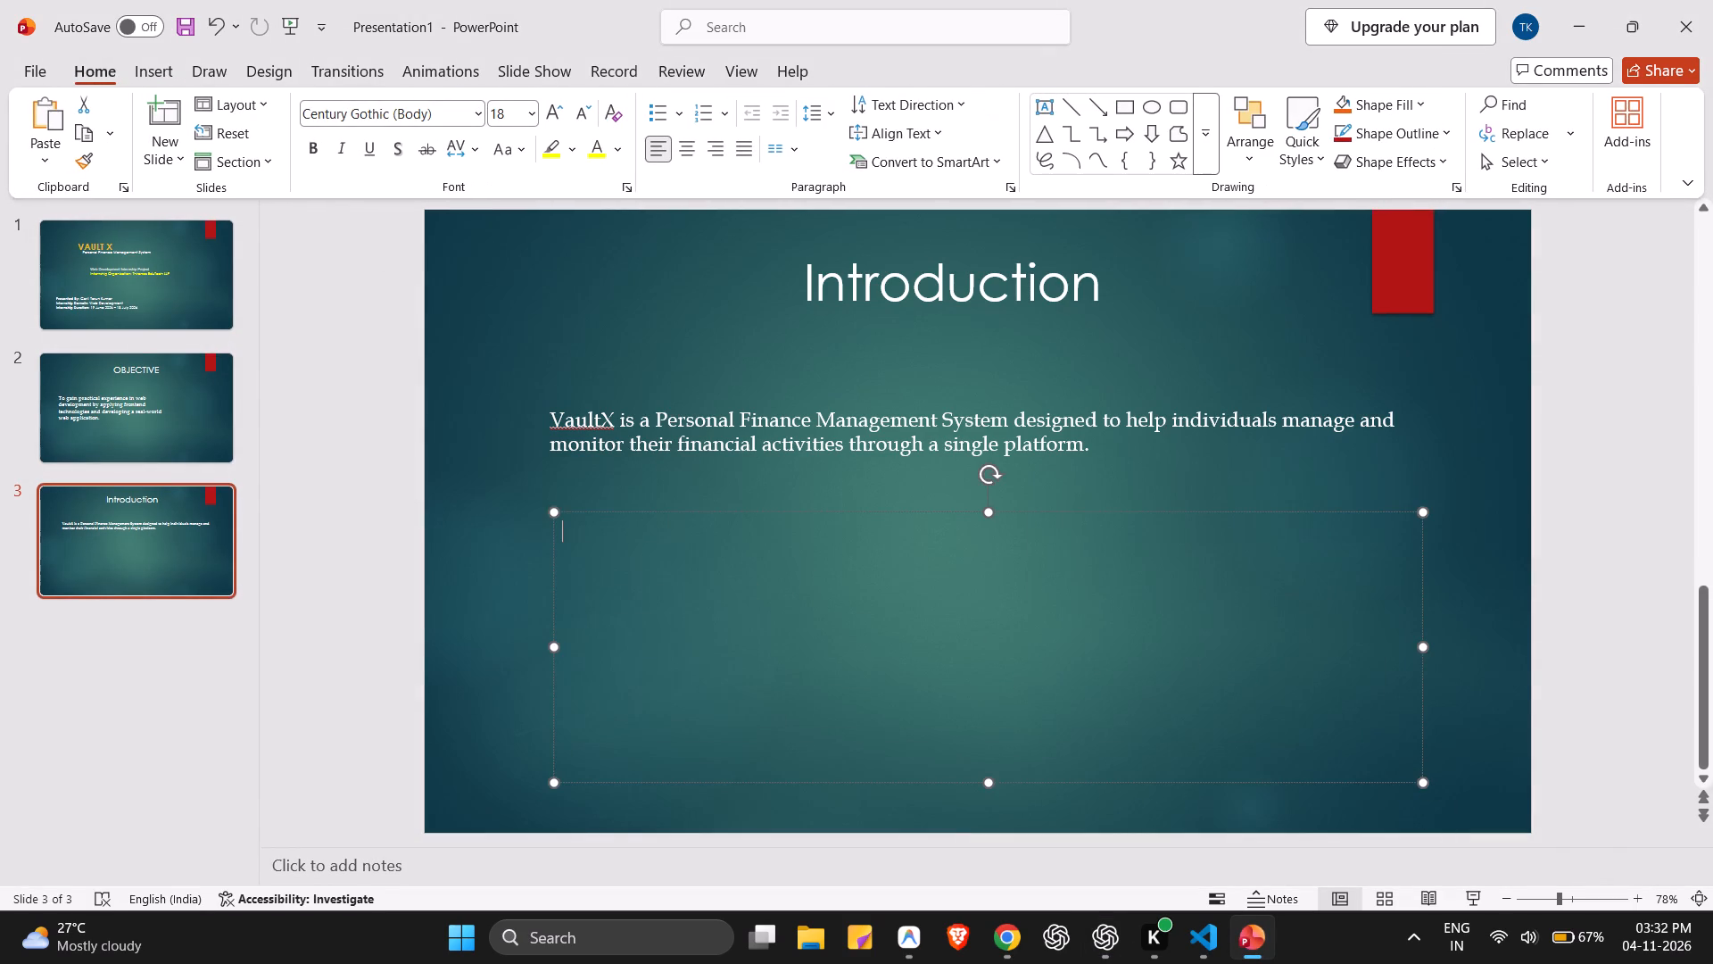
key("ctrl+v")
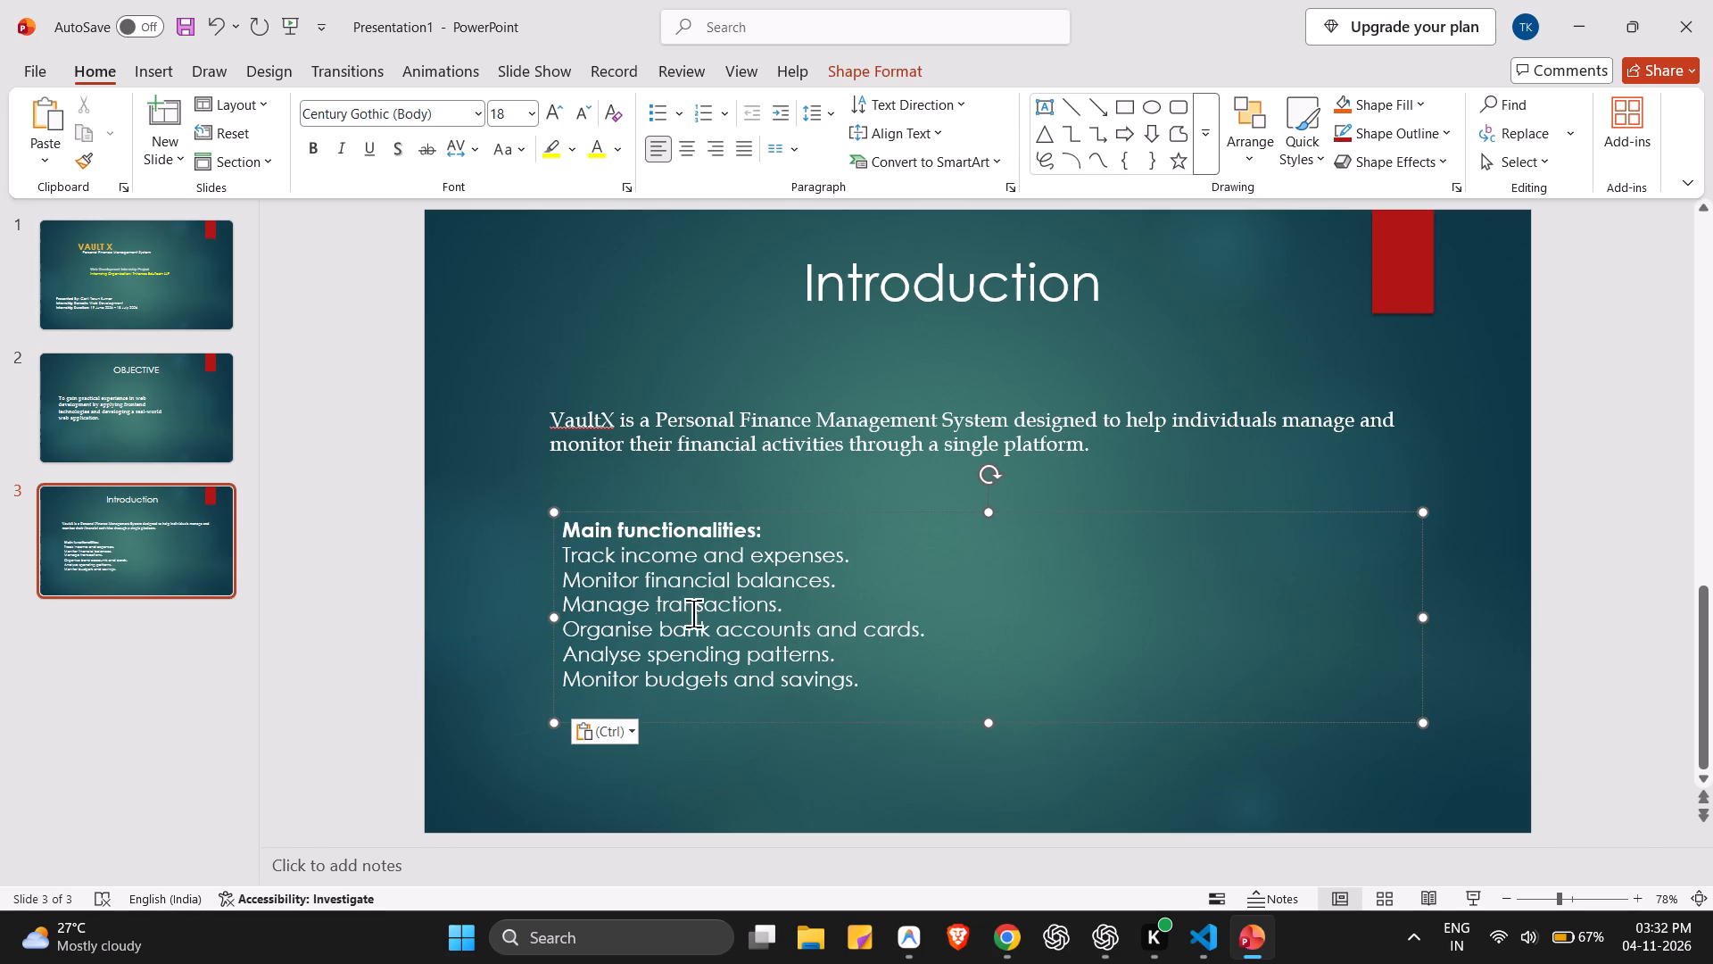
Apply bullets to the lines under "Main functionalities:", from "Track income and expenses." to "Monitor budgets and savings.".
left_click_drag(562, 552, 832, 672)
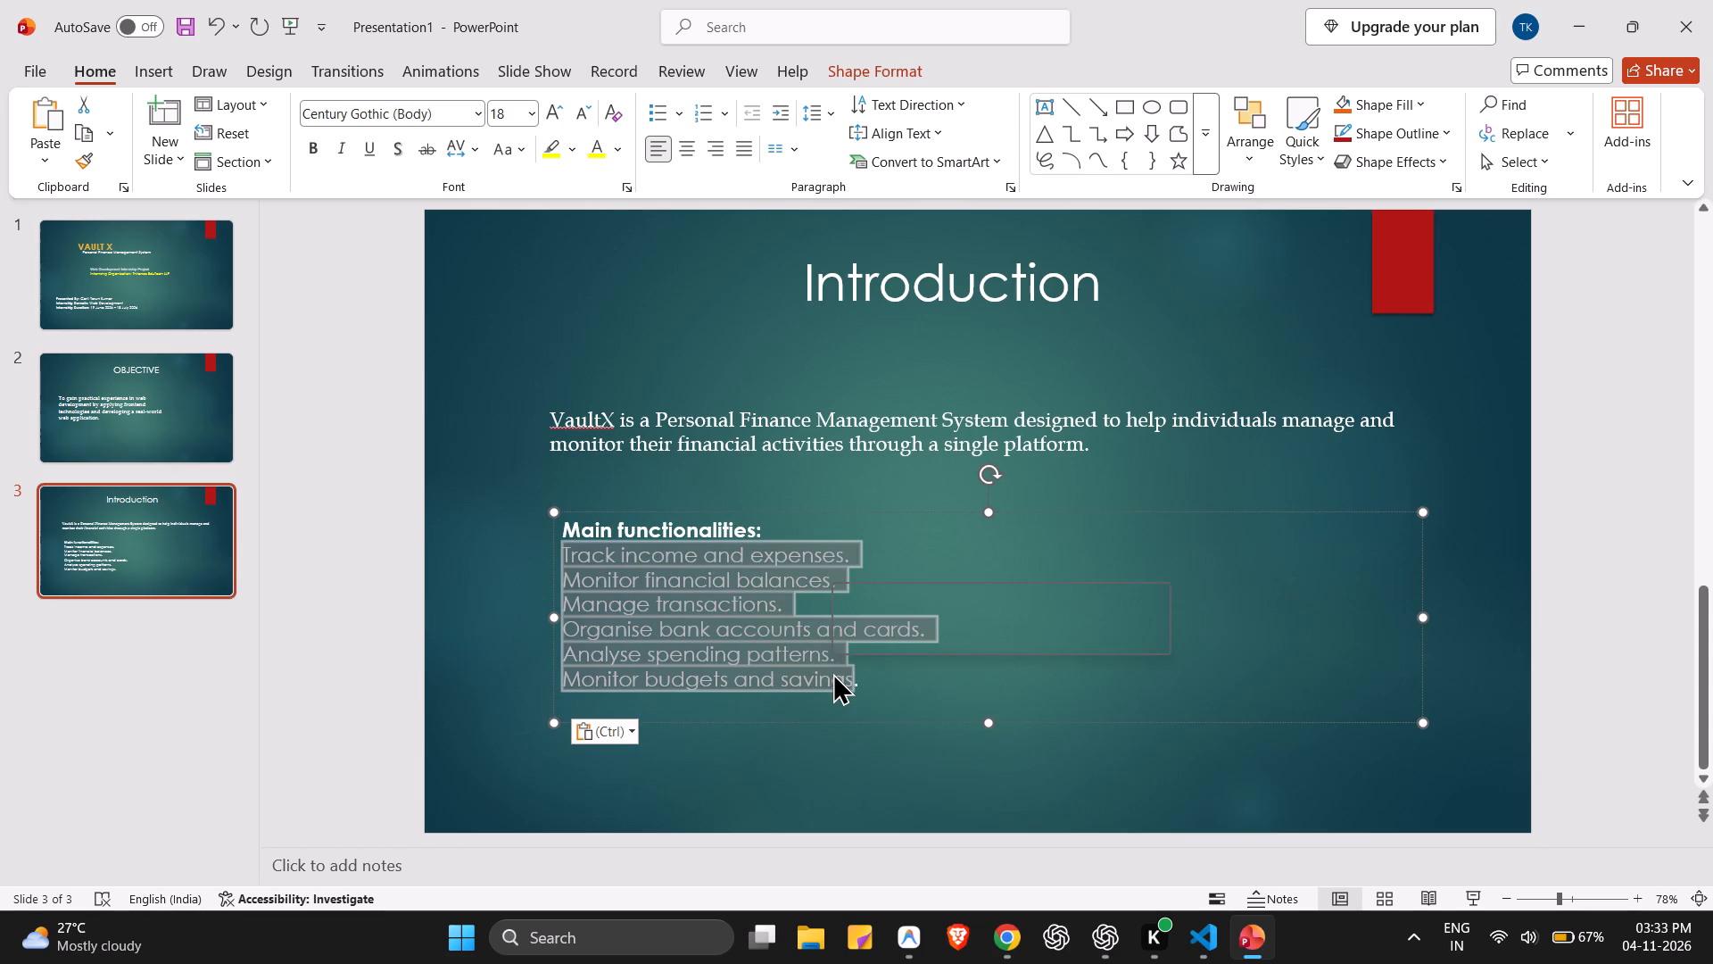
left_click(650, 104)
left_click(445, 482)
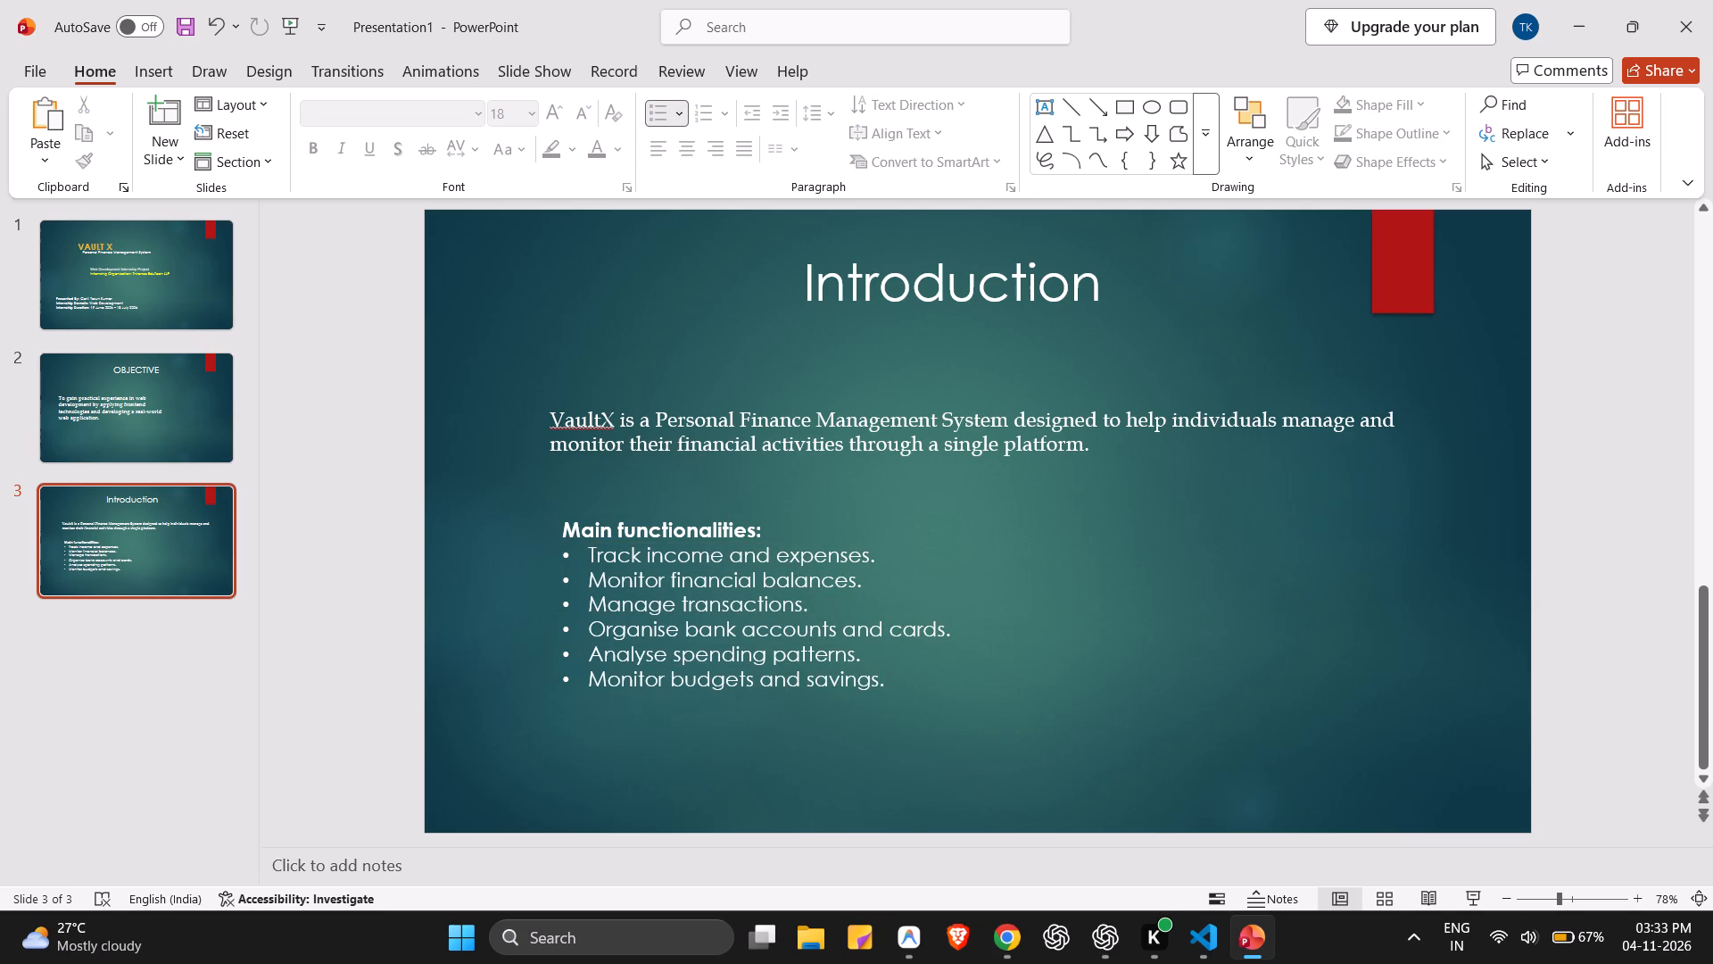
Move the "Main functionalities" text box so its left edge roughly lines up with the description above.
left_click_drag(553, 527, 633, 539)
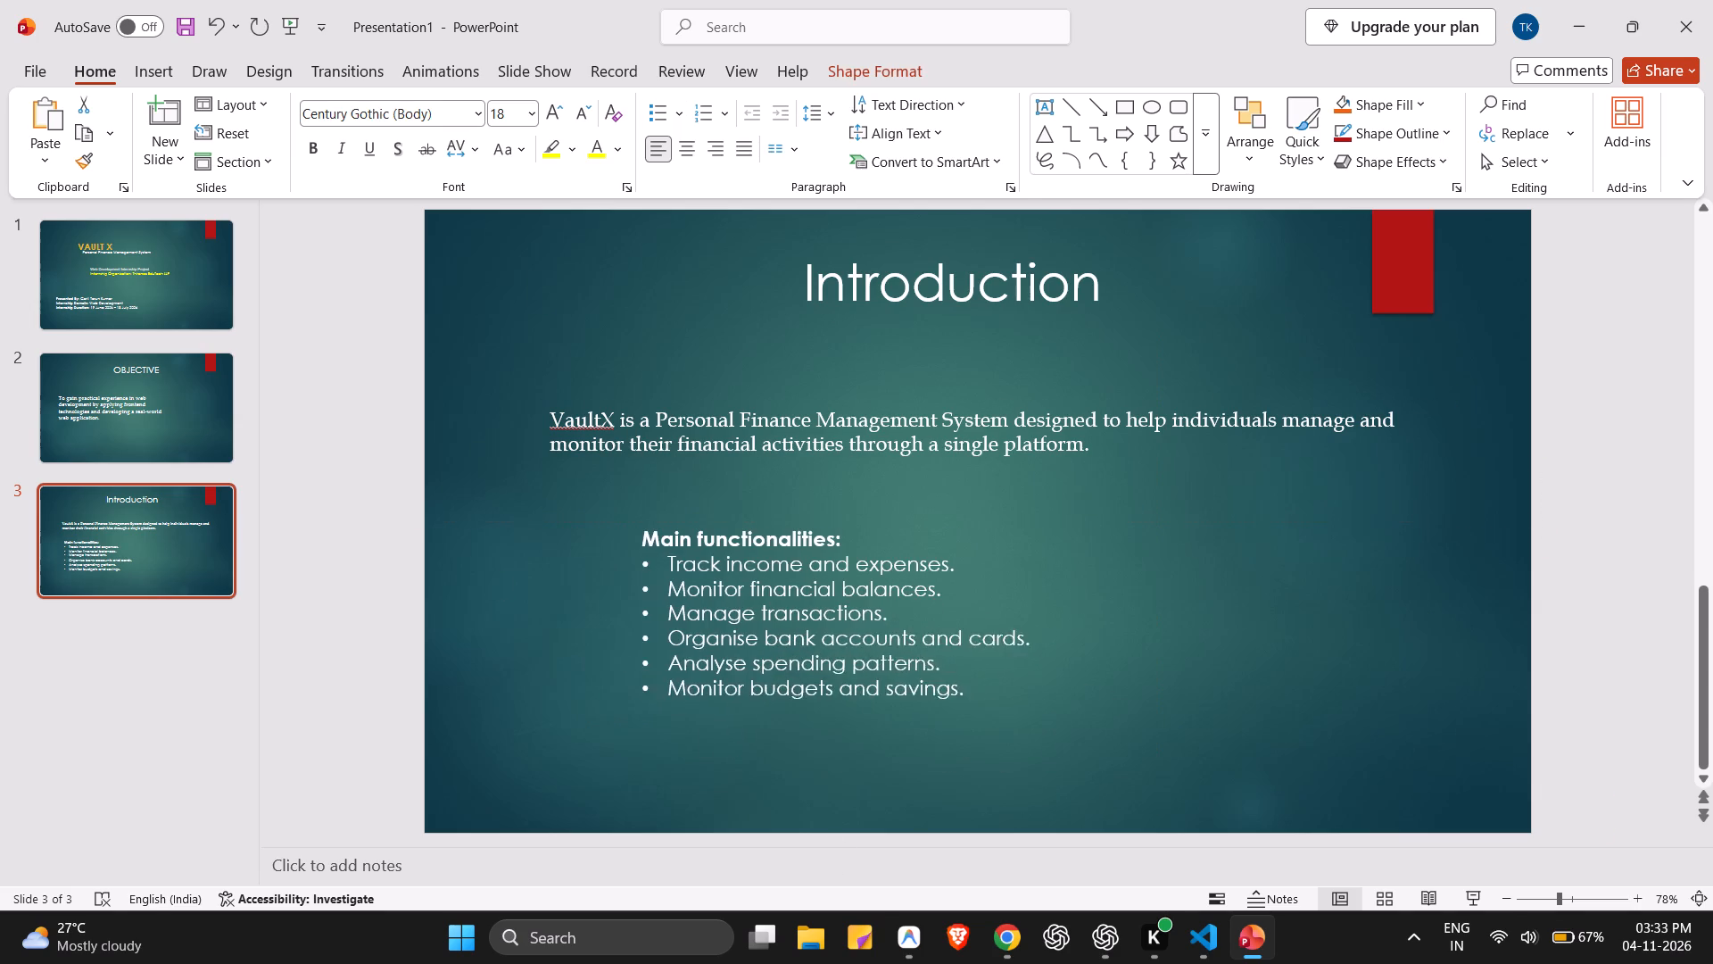
left_click_drag(633, 539, 540, 520)
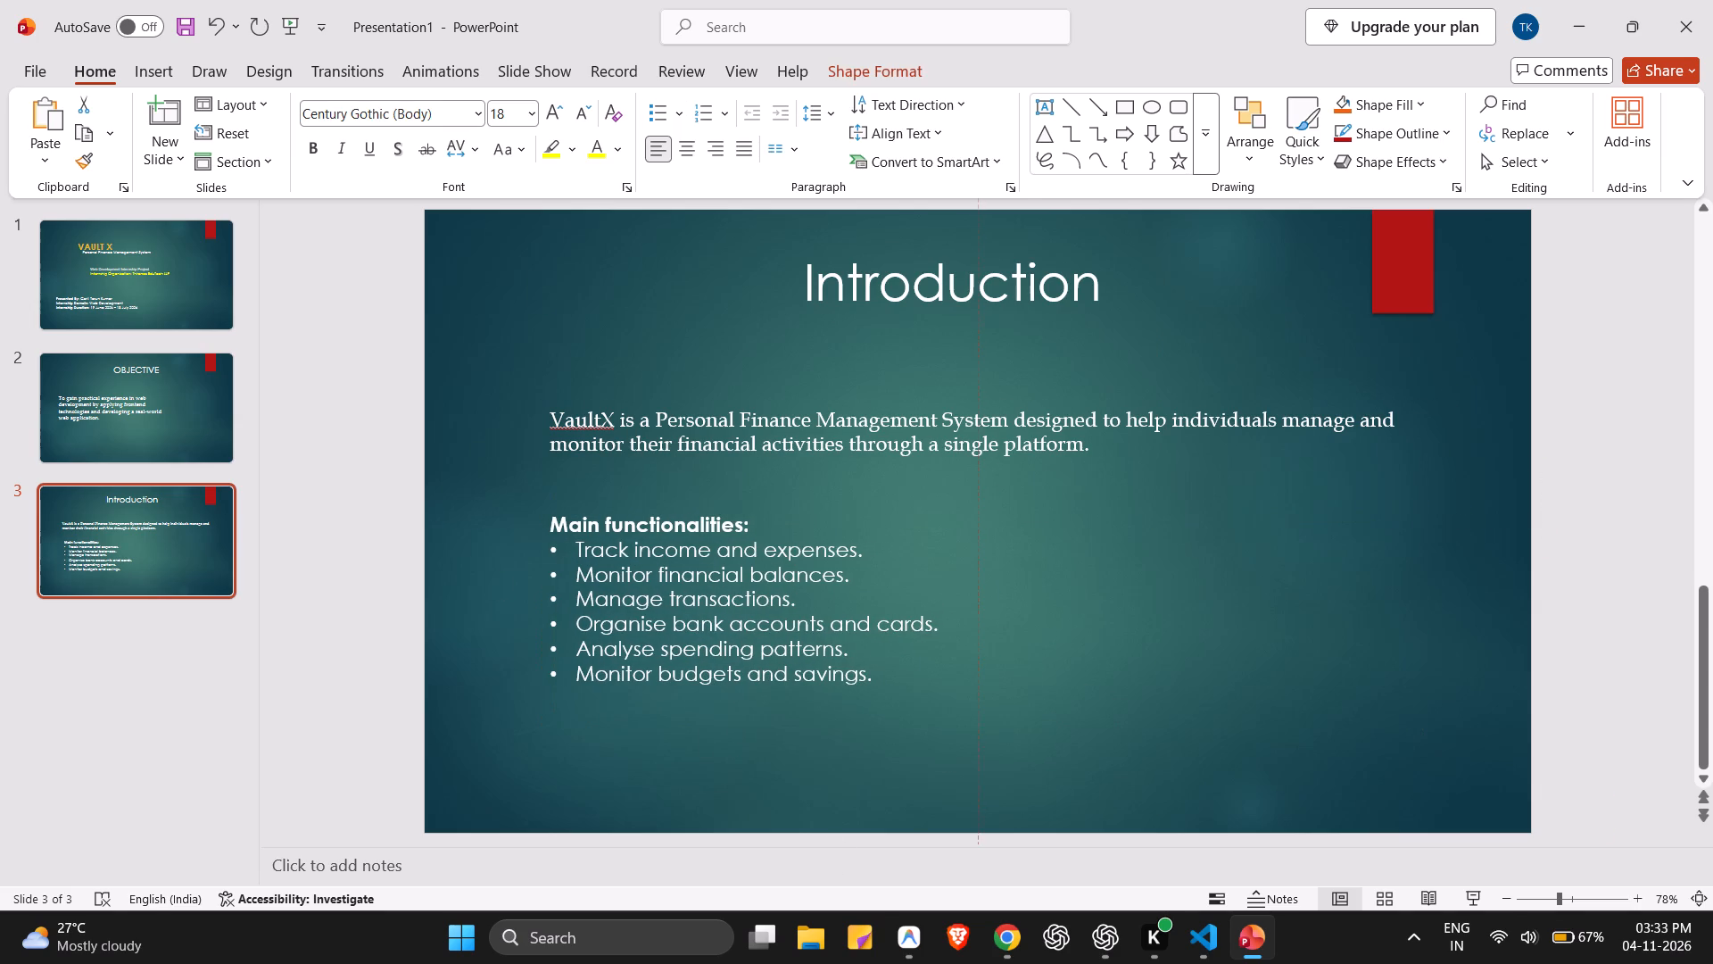
left_click_drag(540, 520, 536, 521)
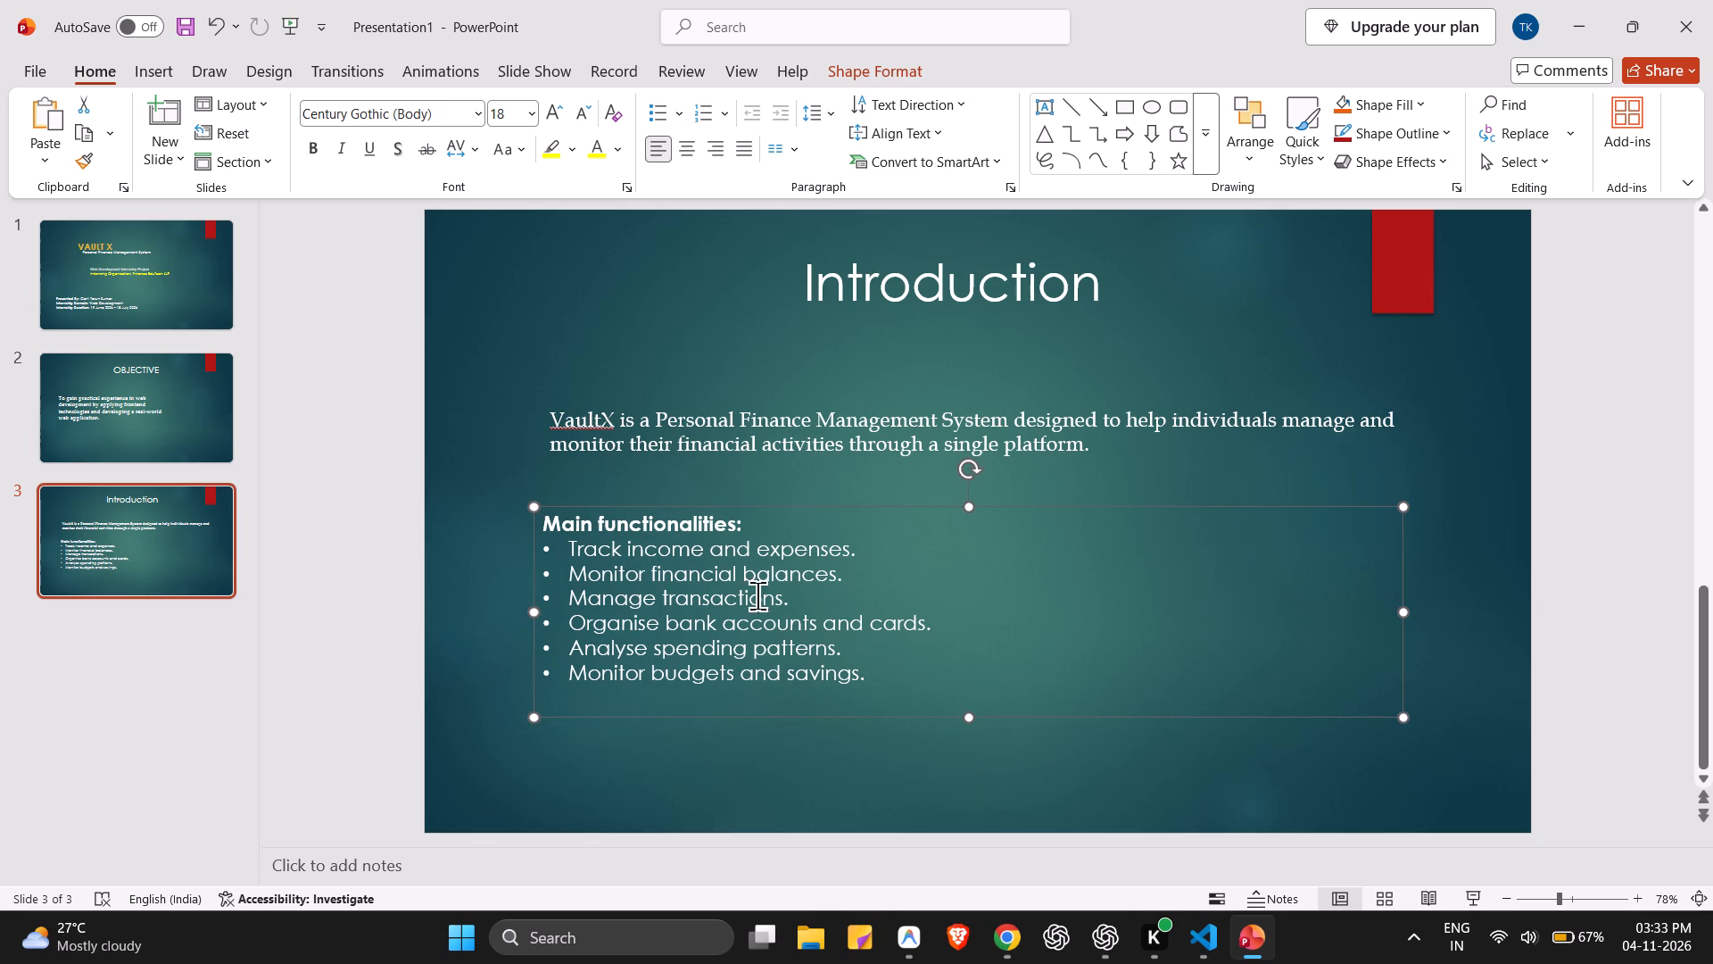
Set the font of the "Main functionalities:" heading and all its bulleted lines to Book Antiqua.
triple_click(793, 609)
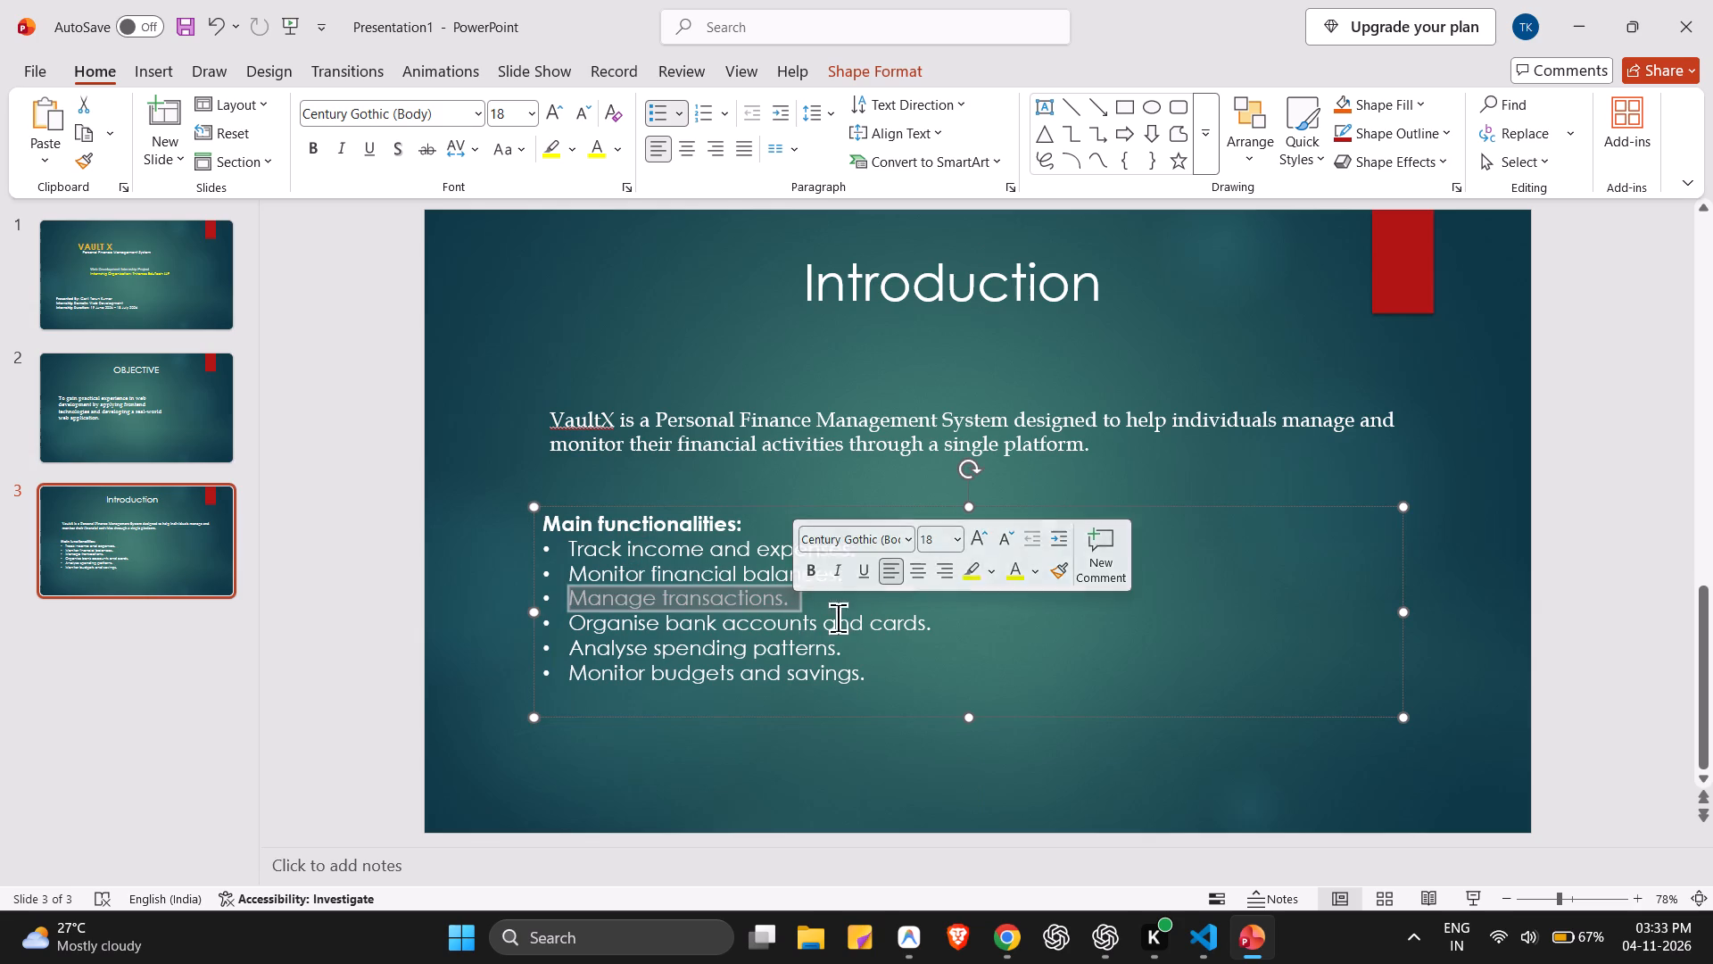
left_click_drag(876, 685, 542, 523)
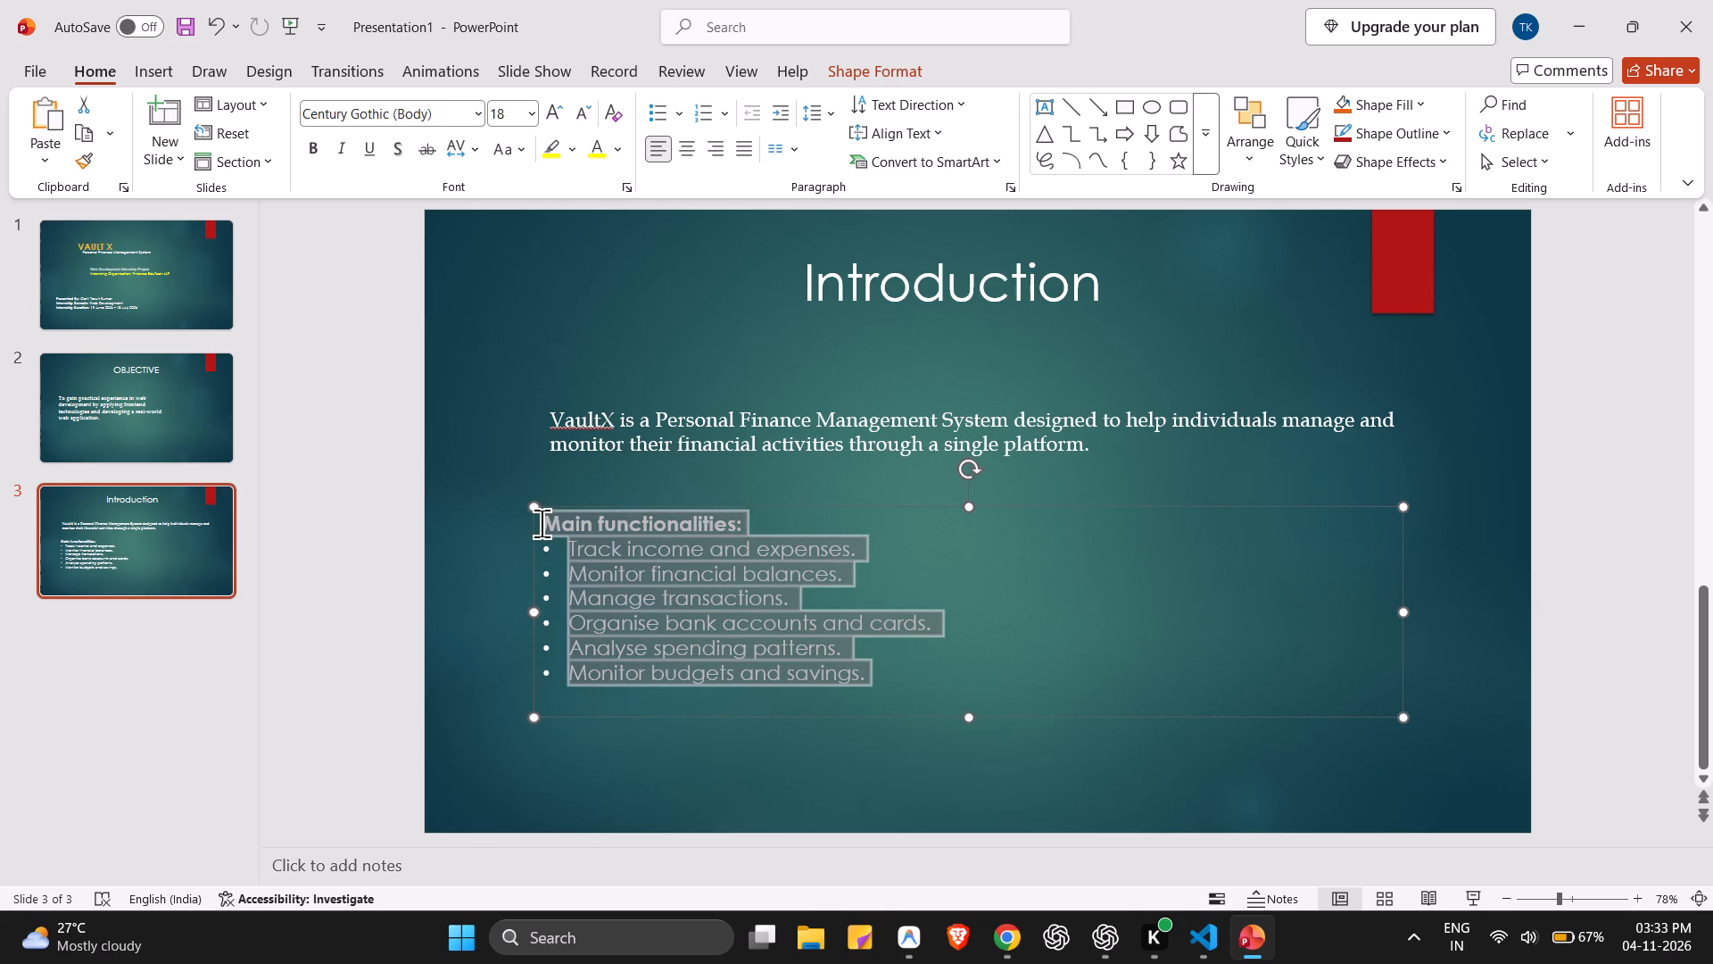
left_click_drag(542, 523, 541, 523)
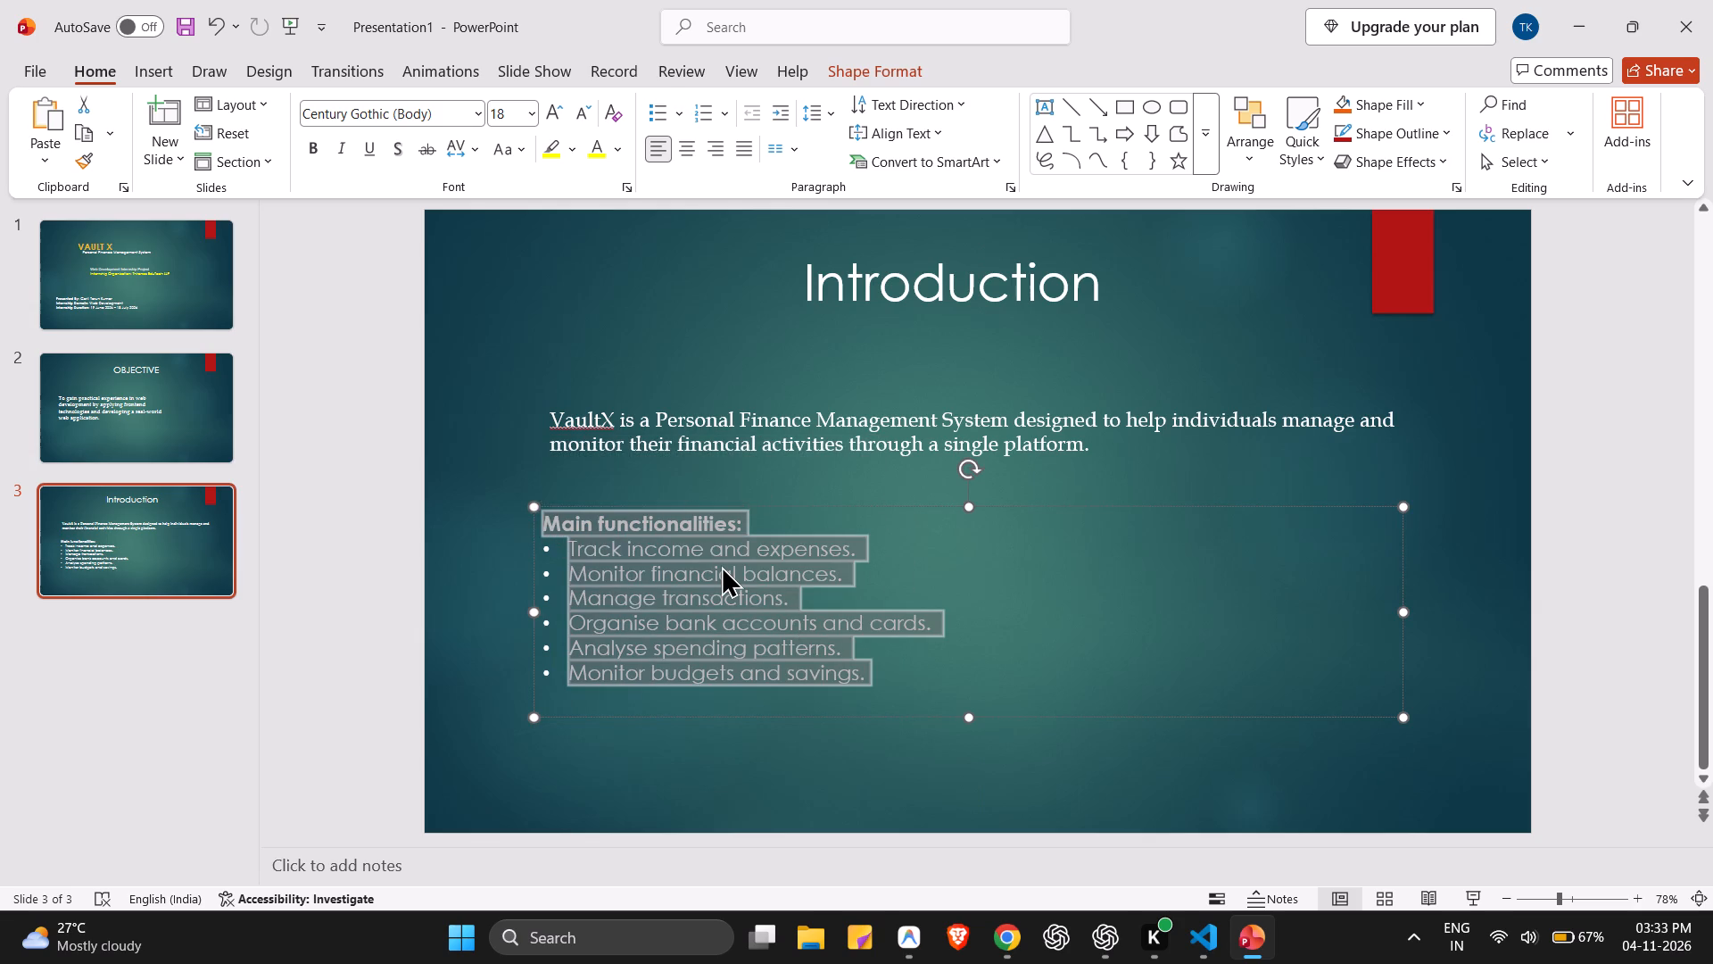
right_click(721, 565)
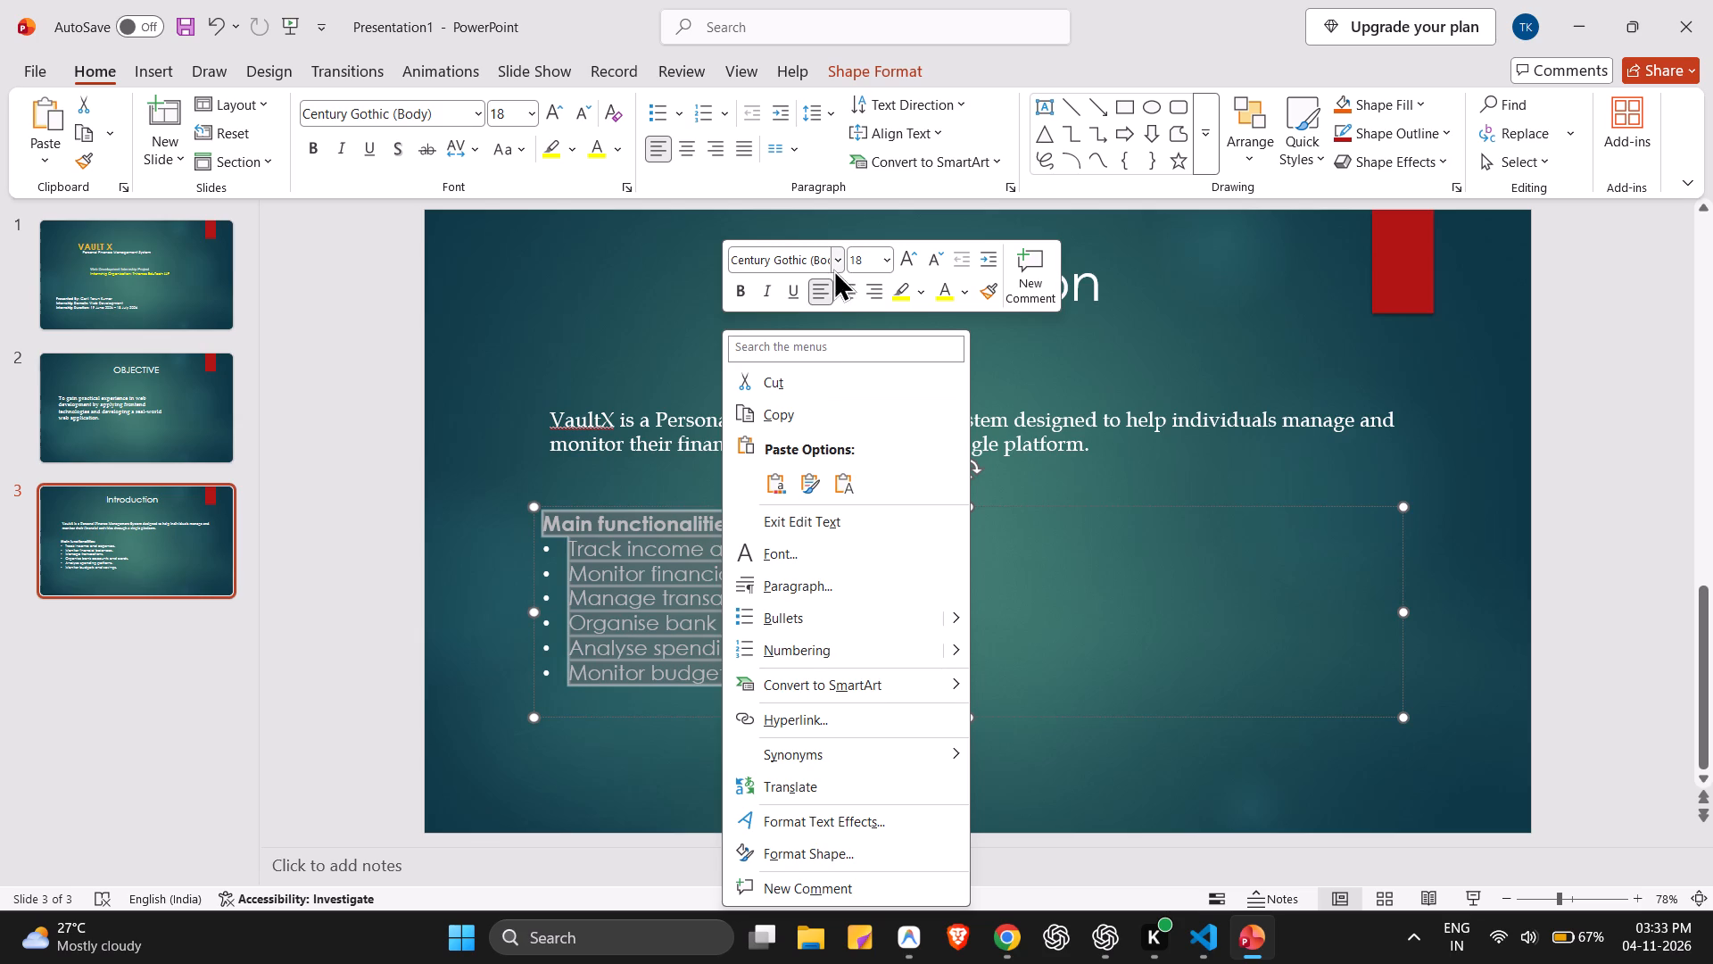
left_click(833, 263)
scroll(865, 789, "down", 1)
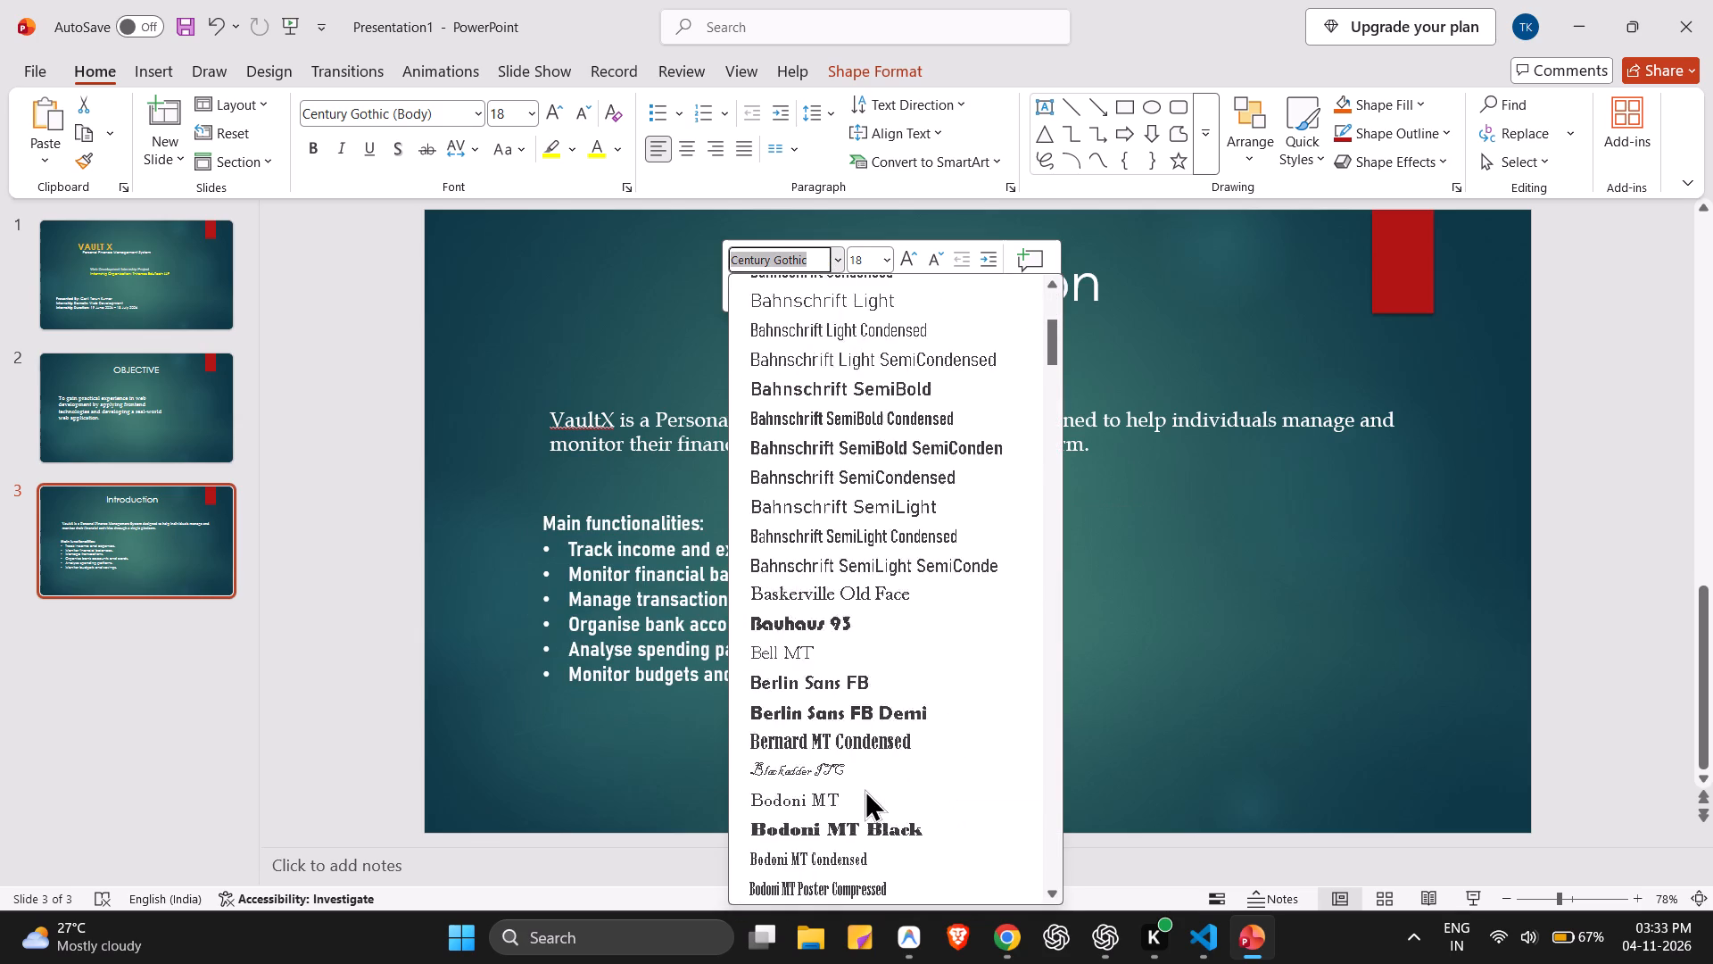
scroll(865, 789, "down", 1)
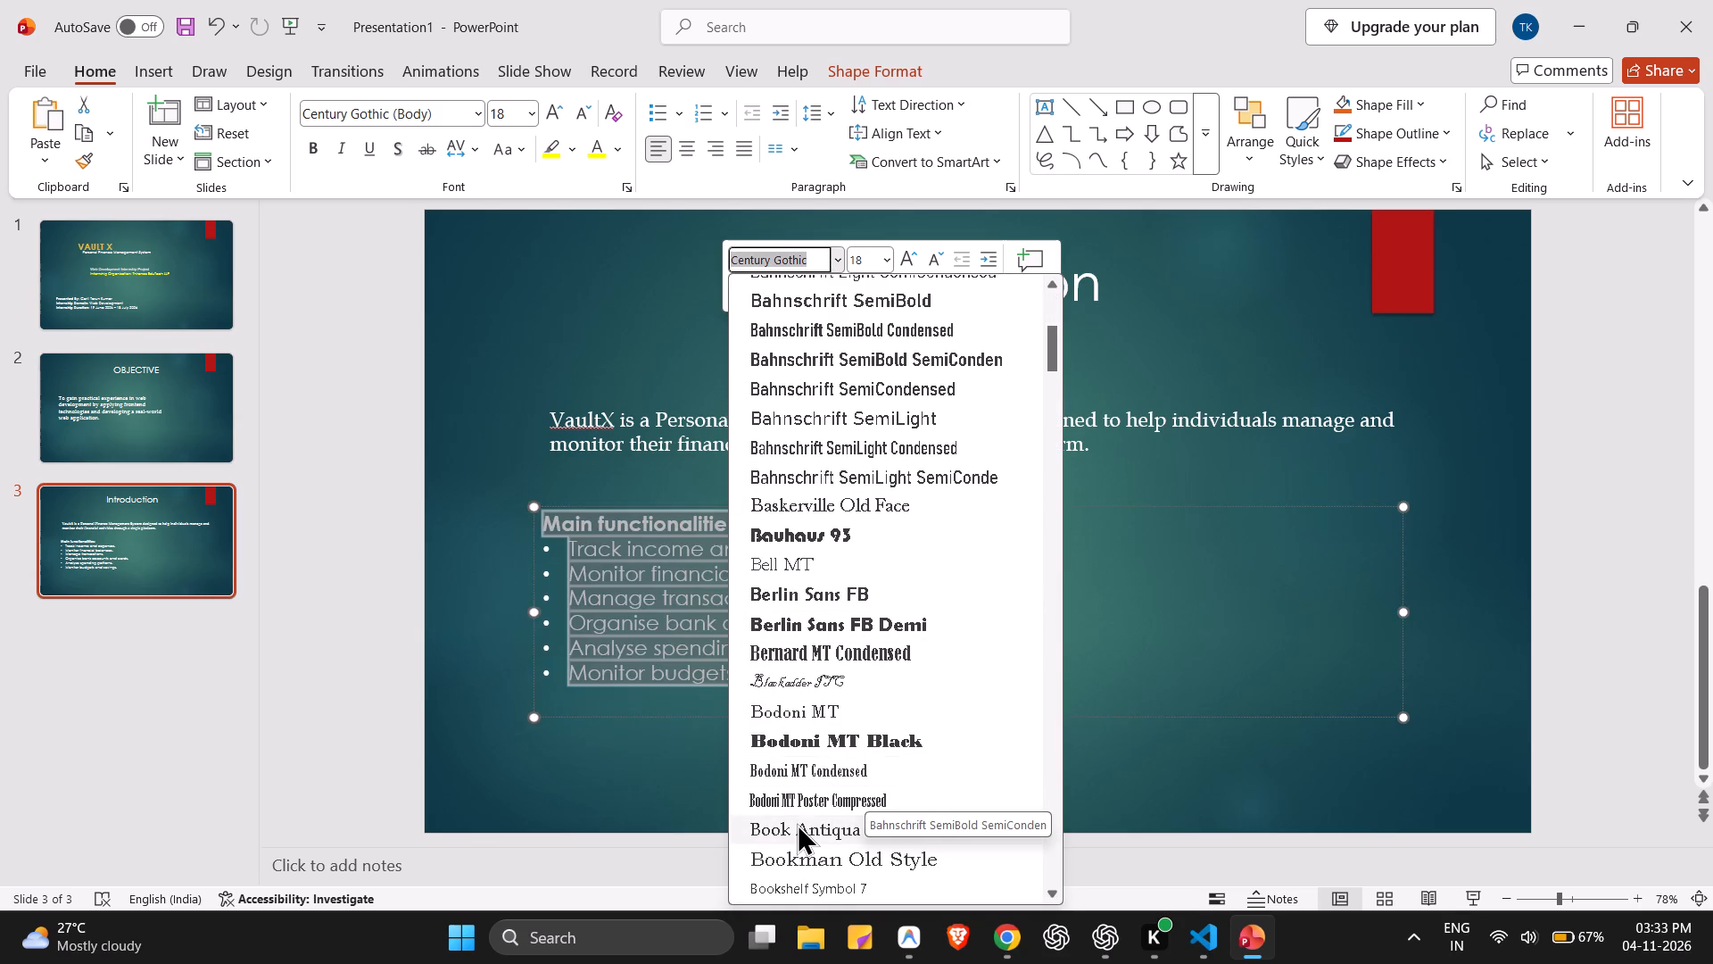
left_click(797, 823)
left_click(820, 478)
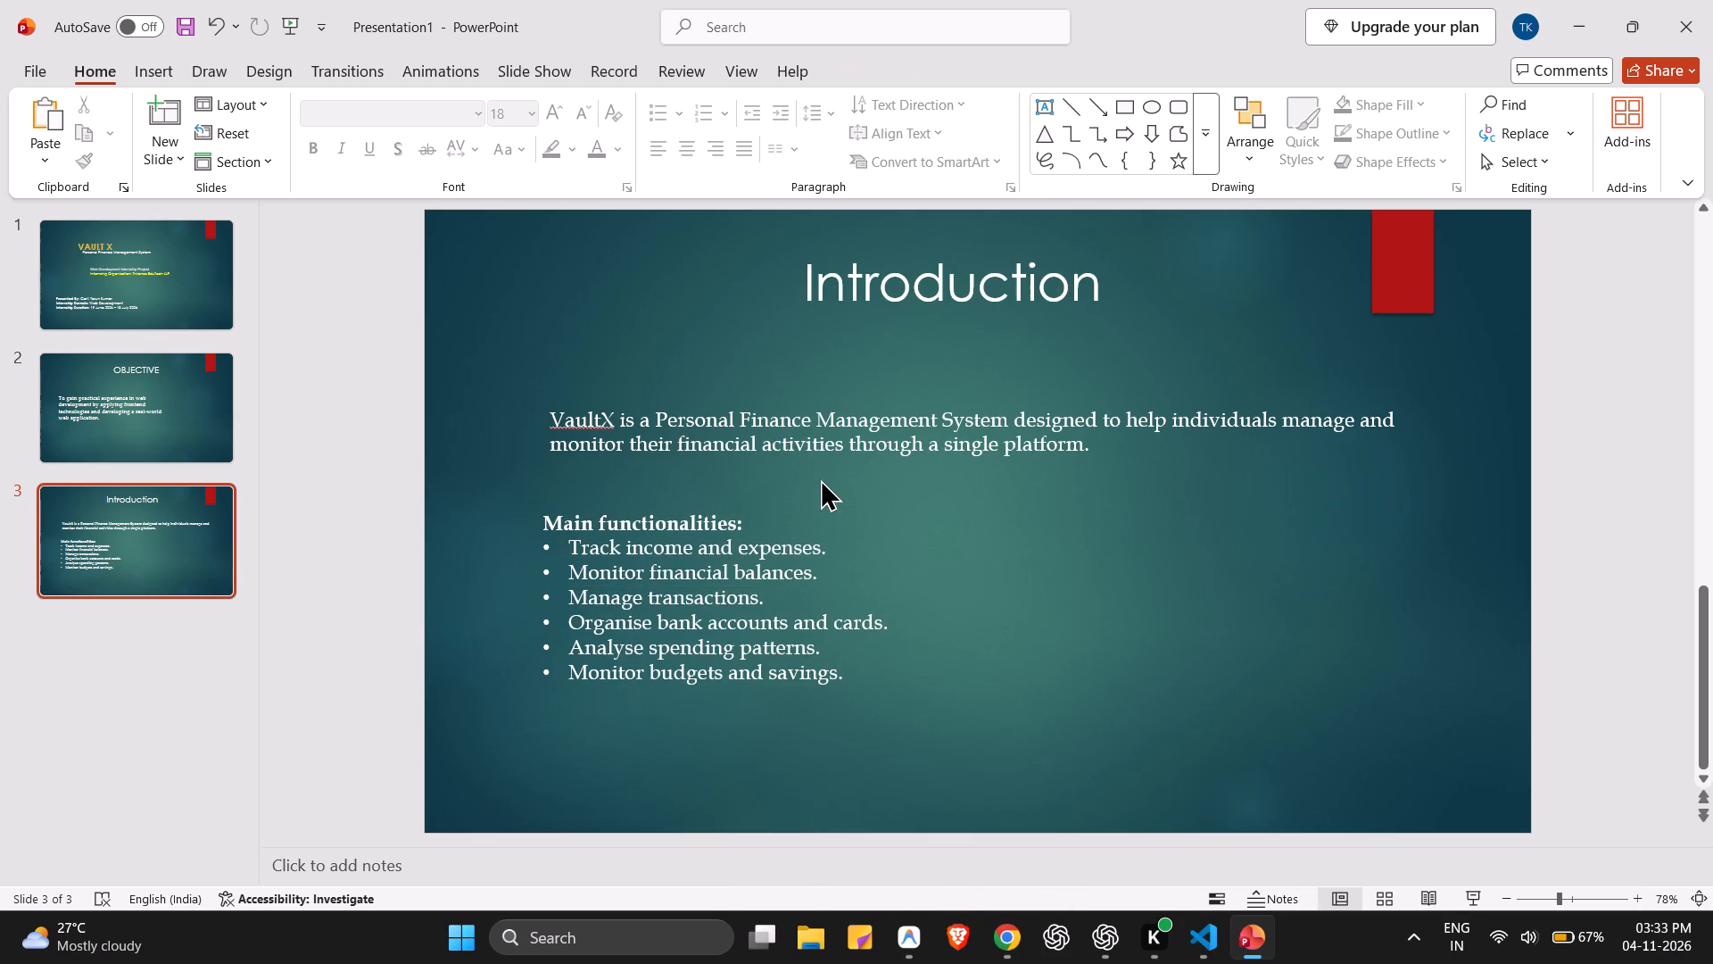
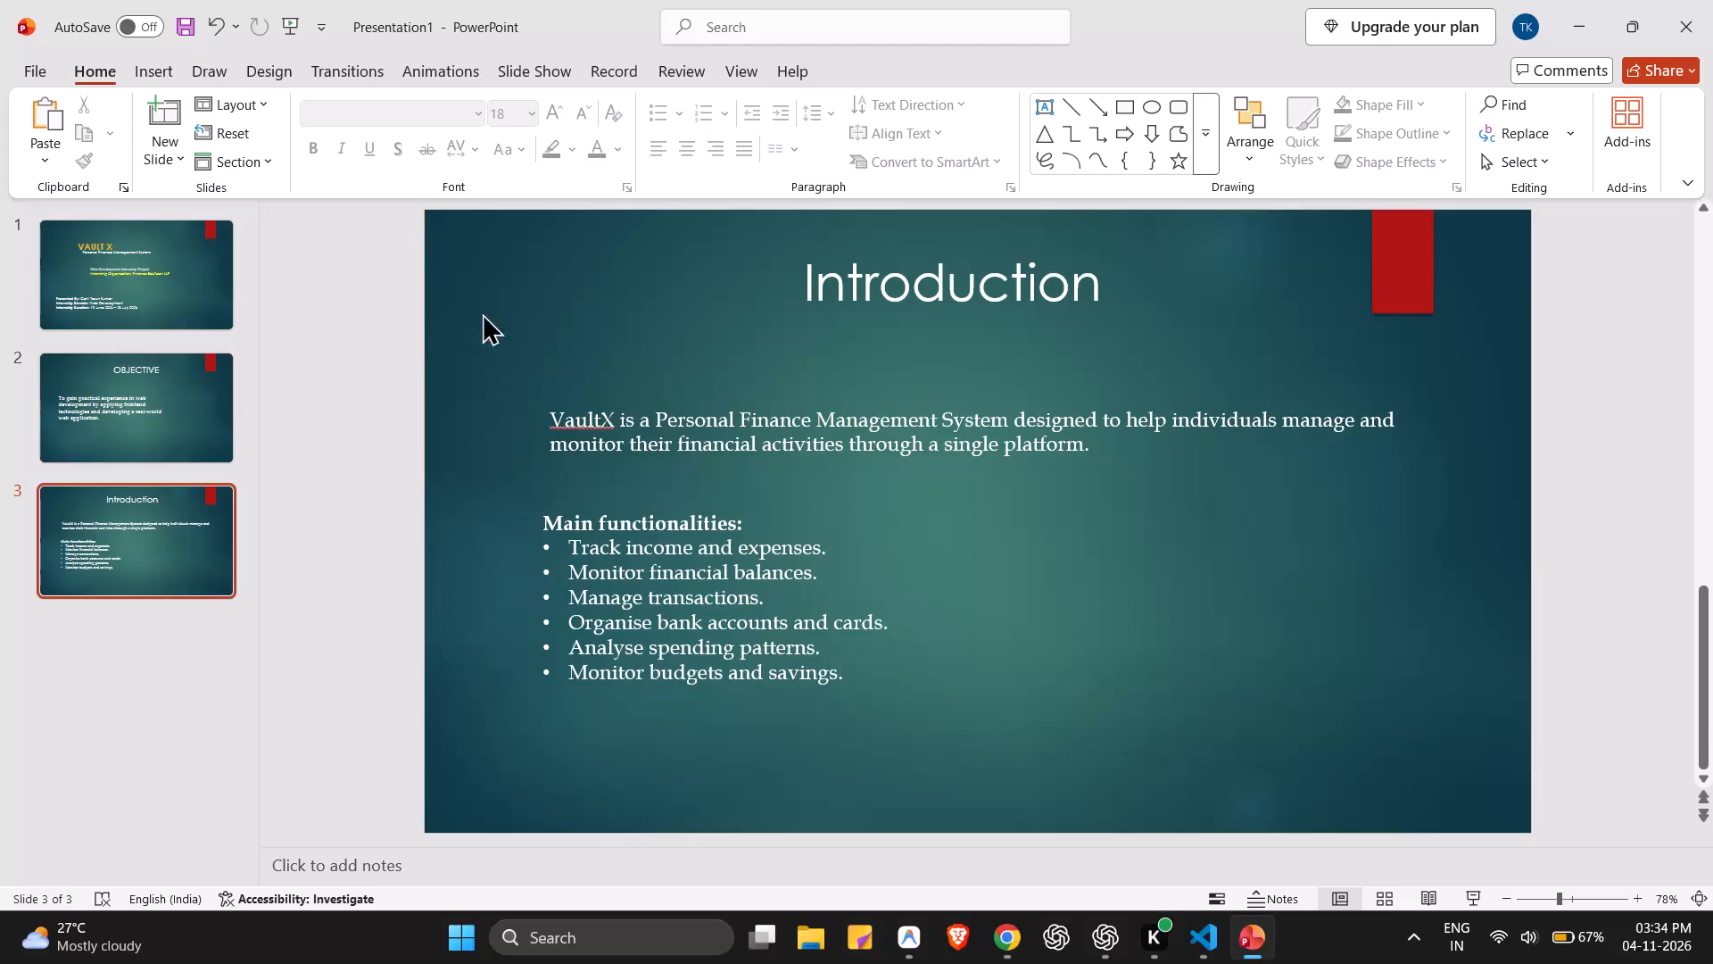
Add a new blank slide after the Introduction slide.
left_click(164, 112)
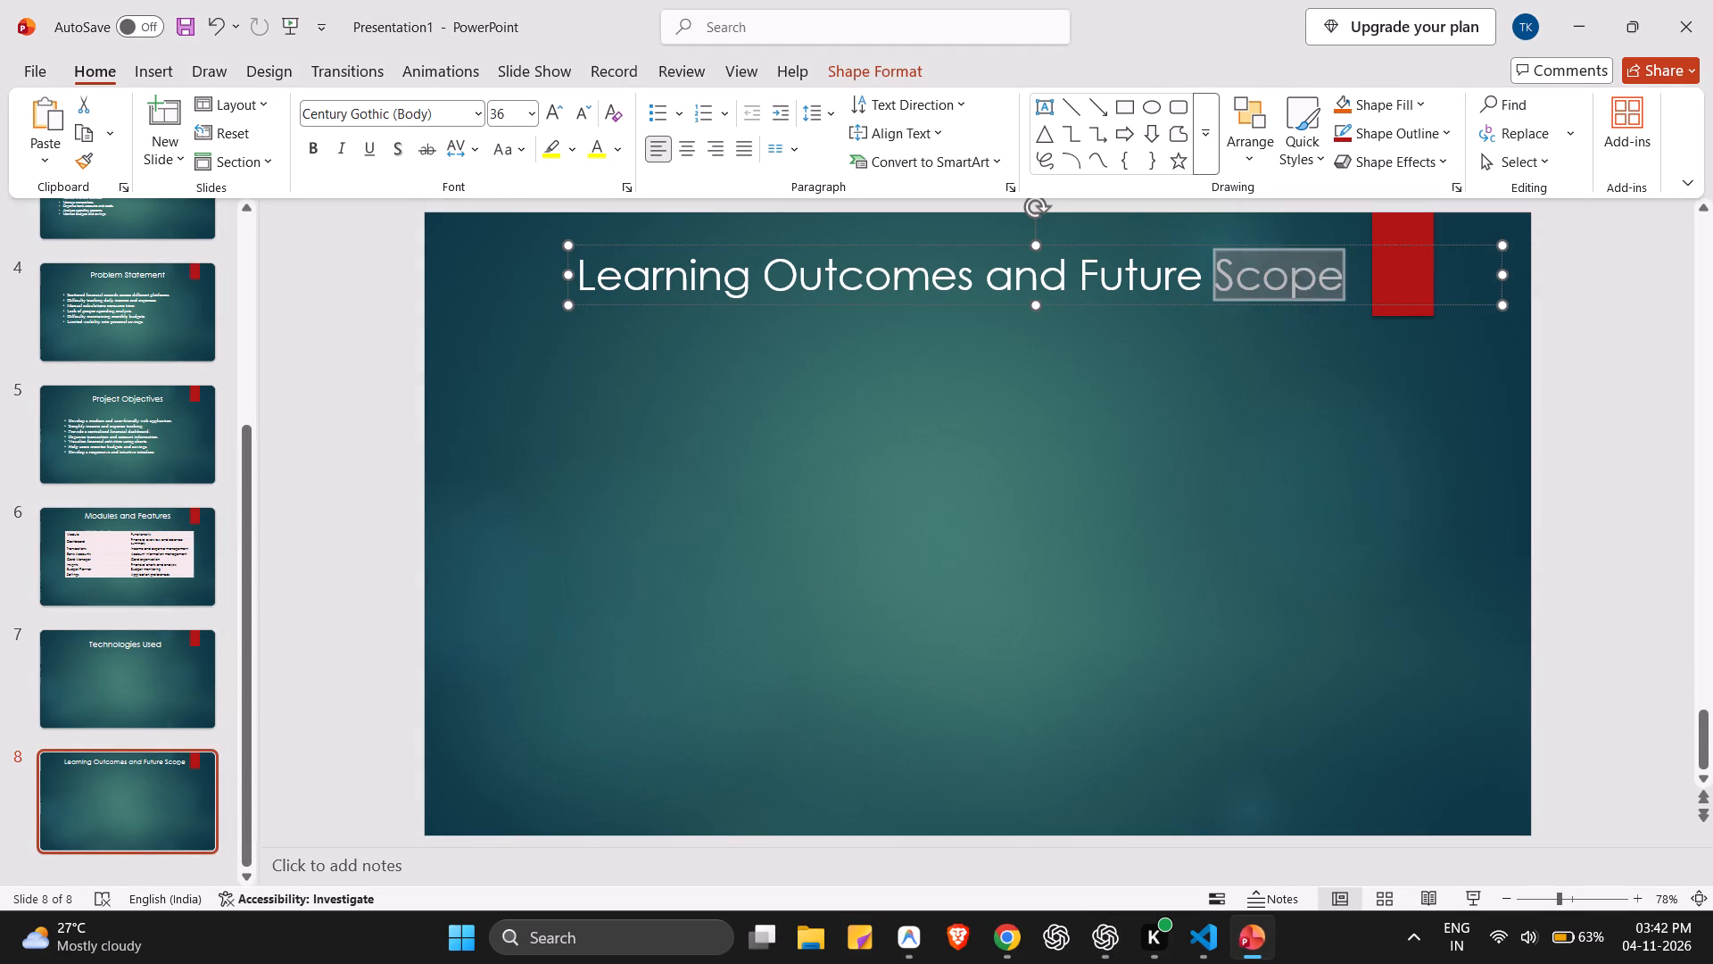
key("BackSpace")
key("BackSpace")
key("BackSpace")
key("BackSpace")
key("BackSpace")
key("BackSpace")
key("BackSpace")
key("BackSpace")
key("BackSpace")
key("BackSpace")
key("BackSpace")
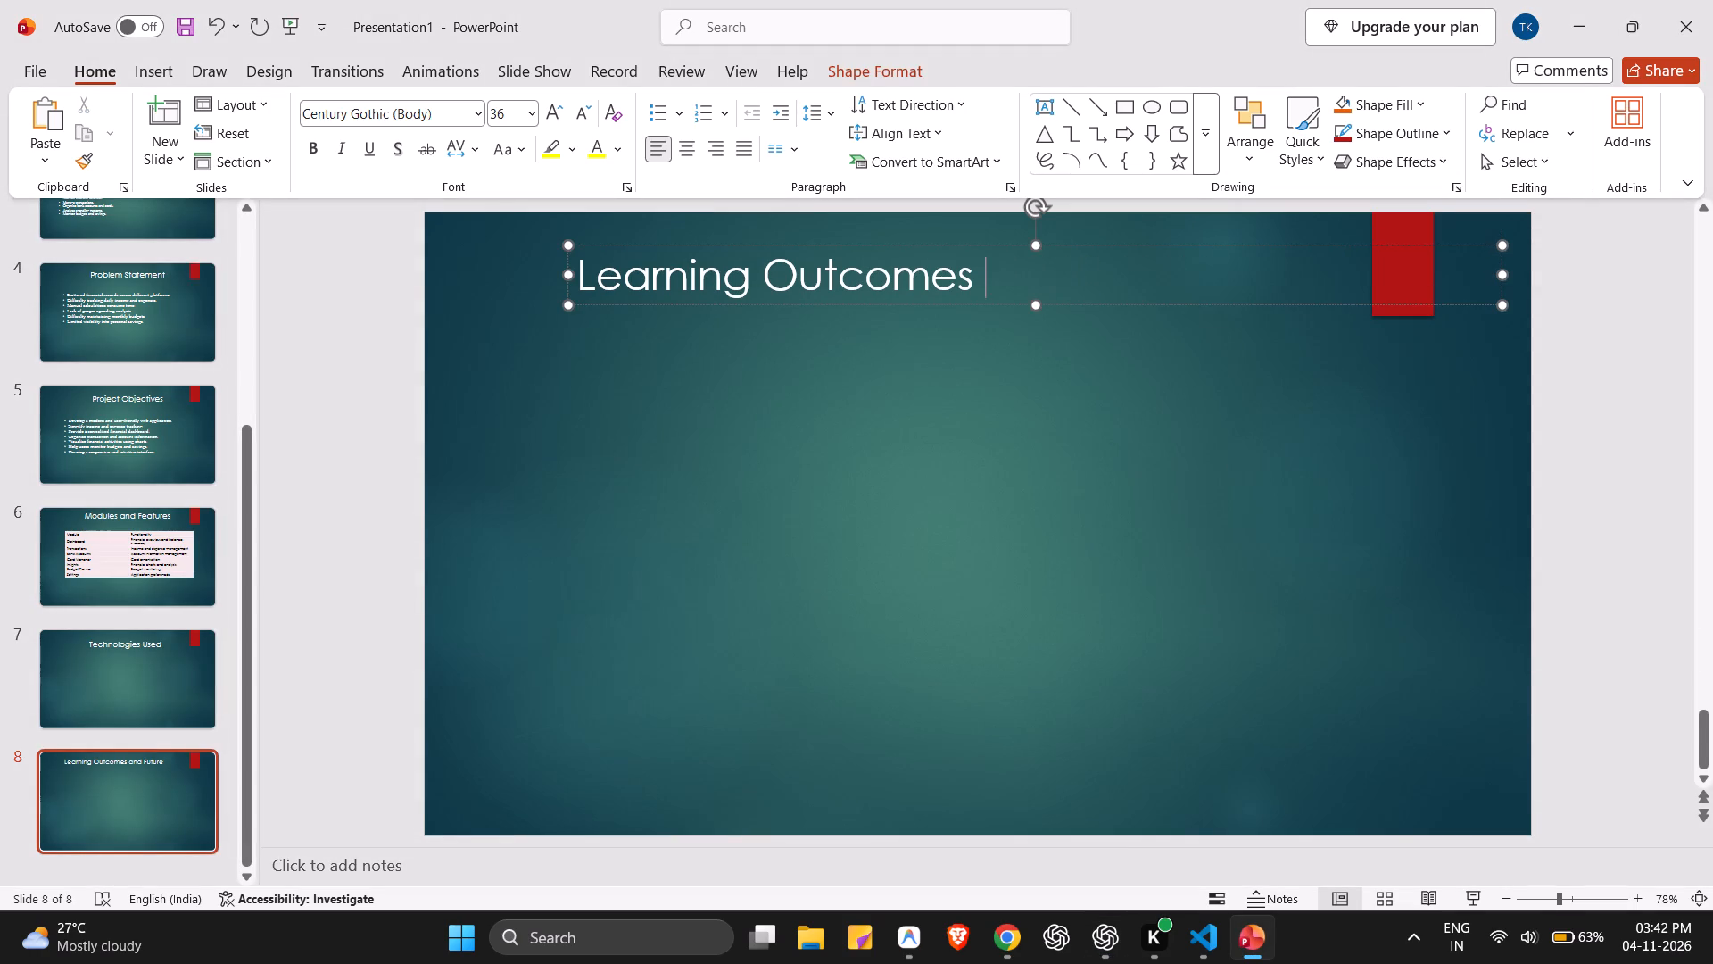
left_click(679, 149)
left_click(1187, 394)
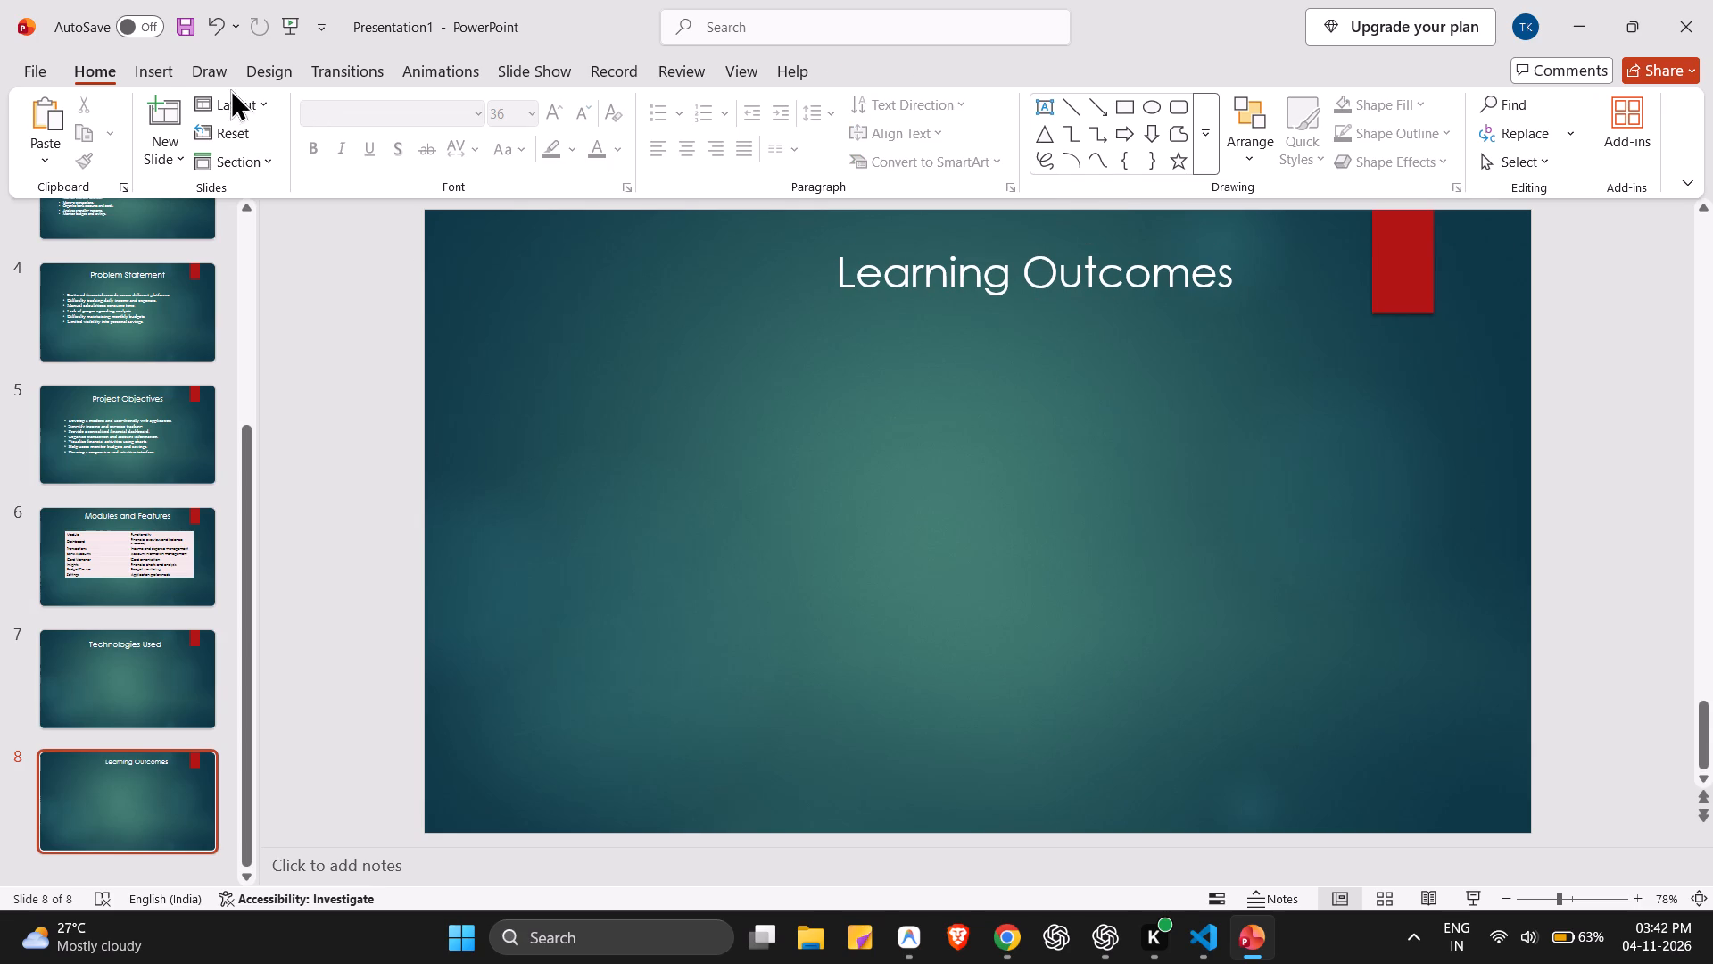
Paste the copied learning outcomes into a large new text box below the slide 8 title.
left_click(137, 68)
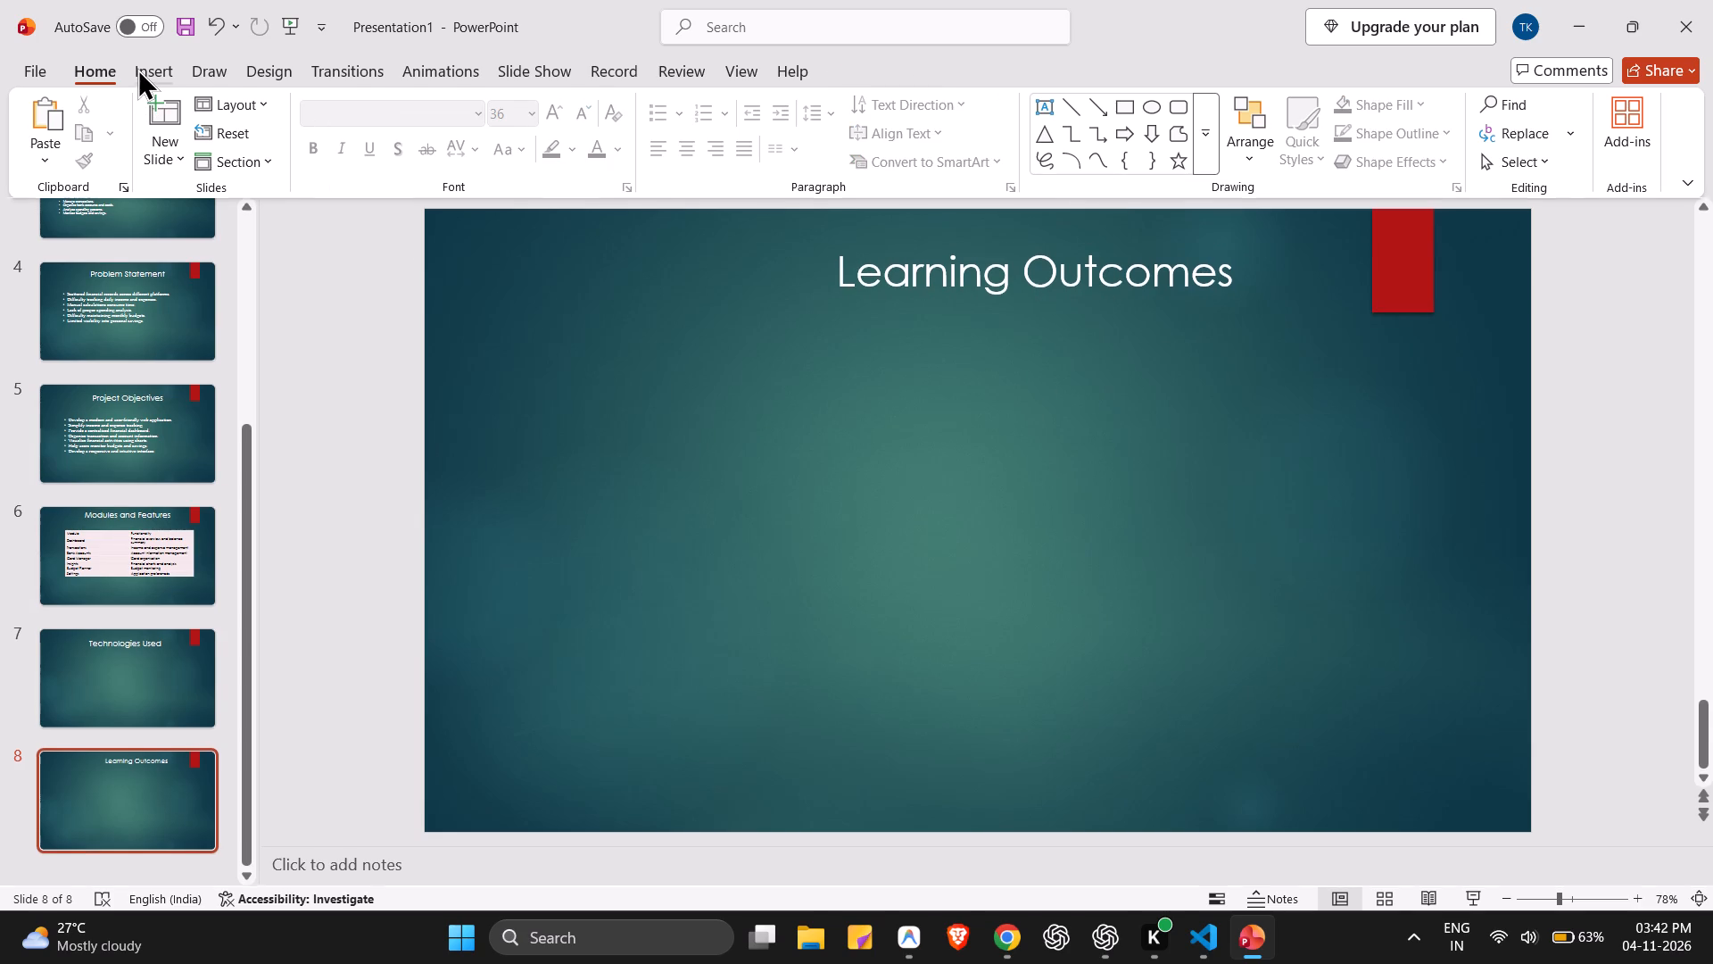
left_click(886, 120)
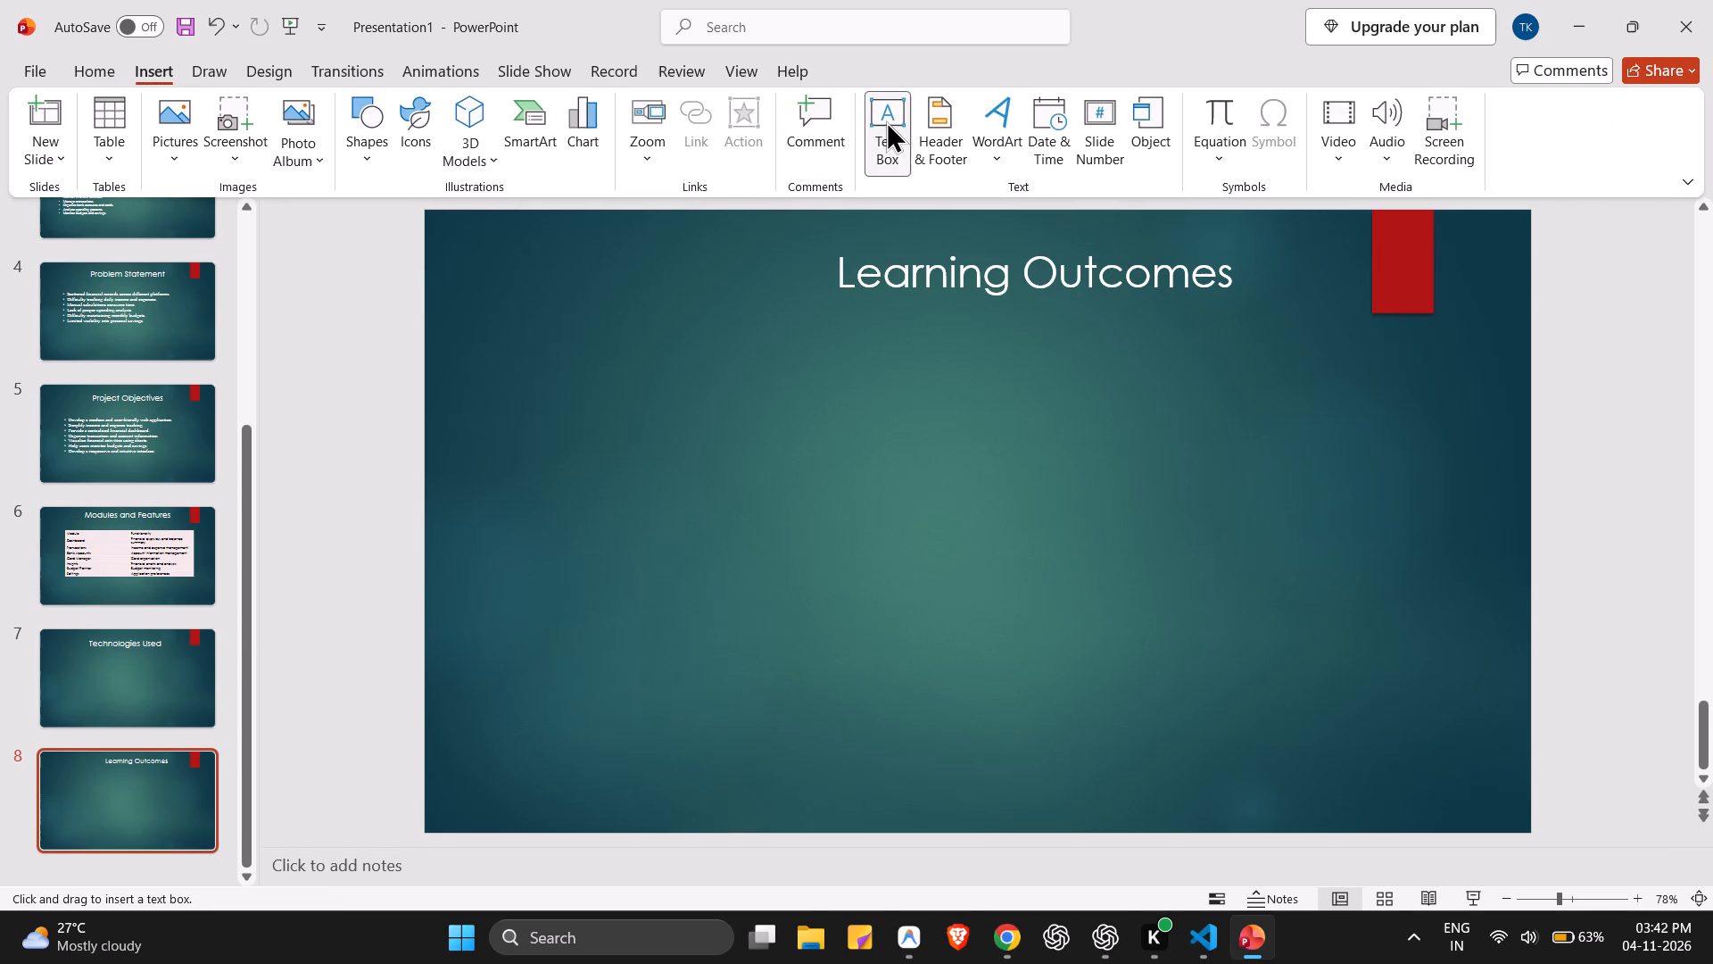
left_click_drag(514, 370, 1310, 700)
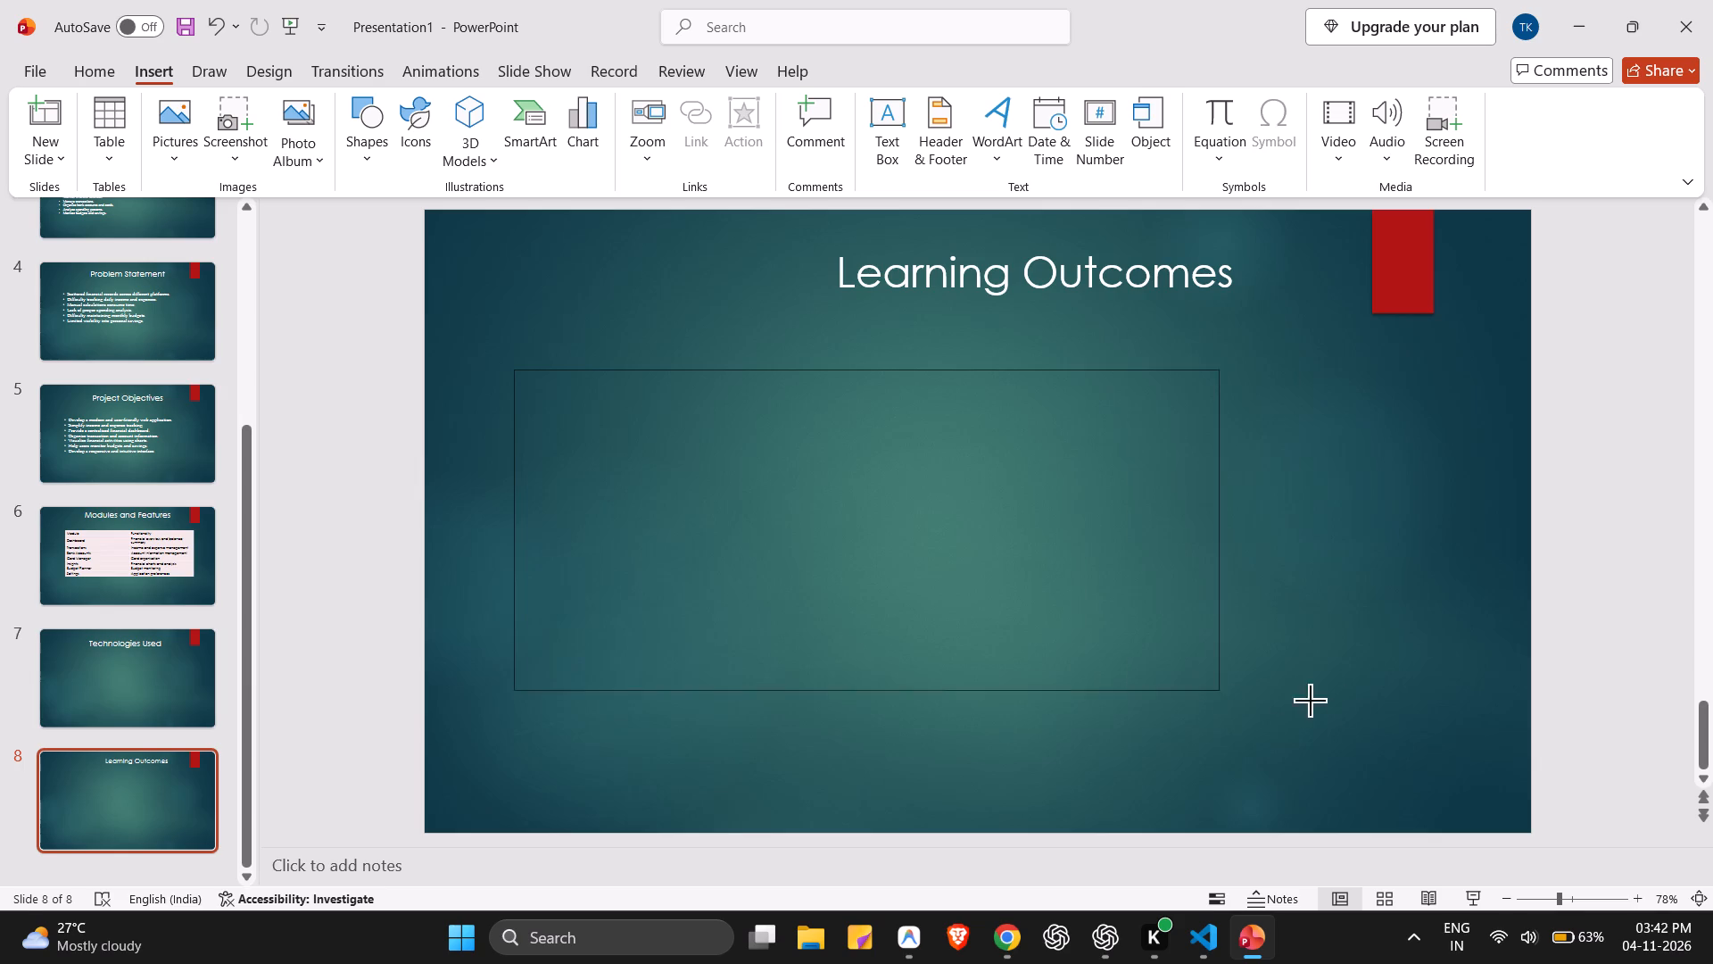
left_click_drag(1310, 700, 1472, 747)
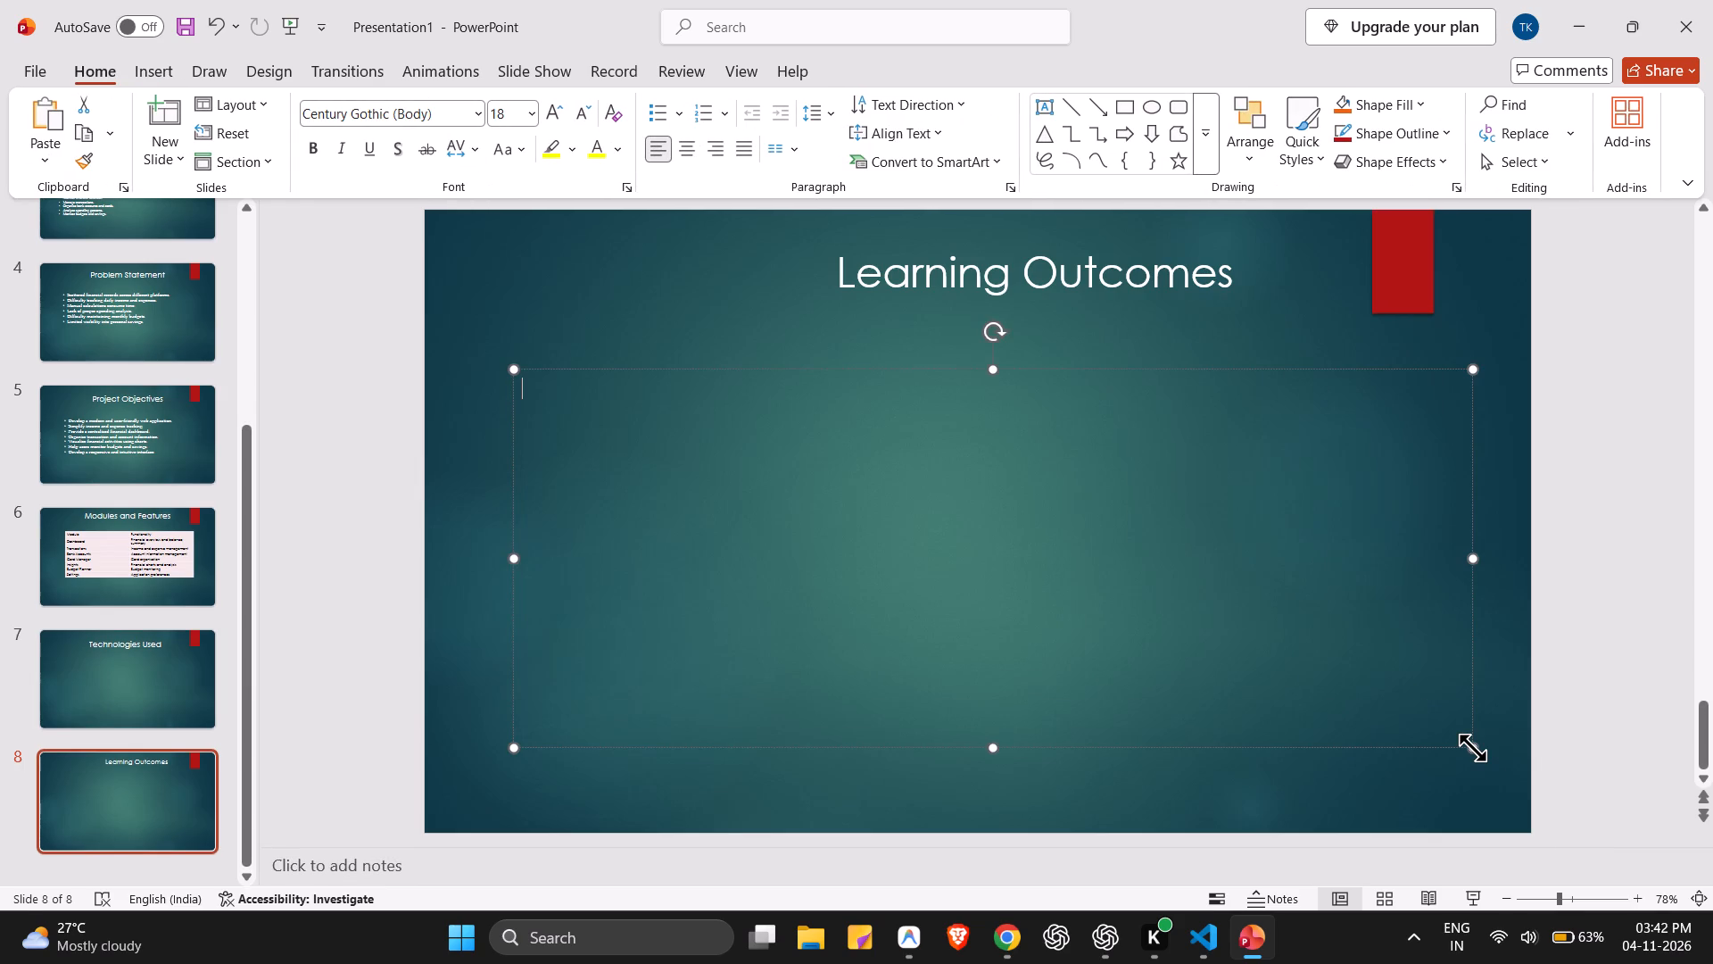
key("ctrl+v")
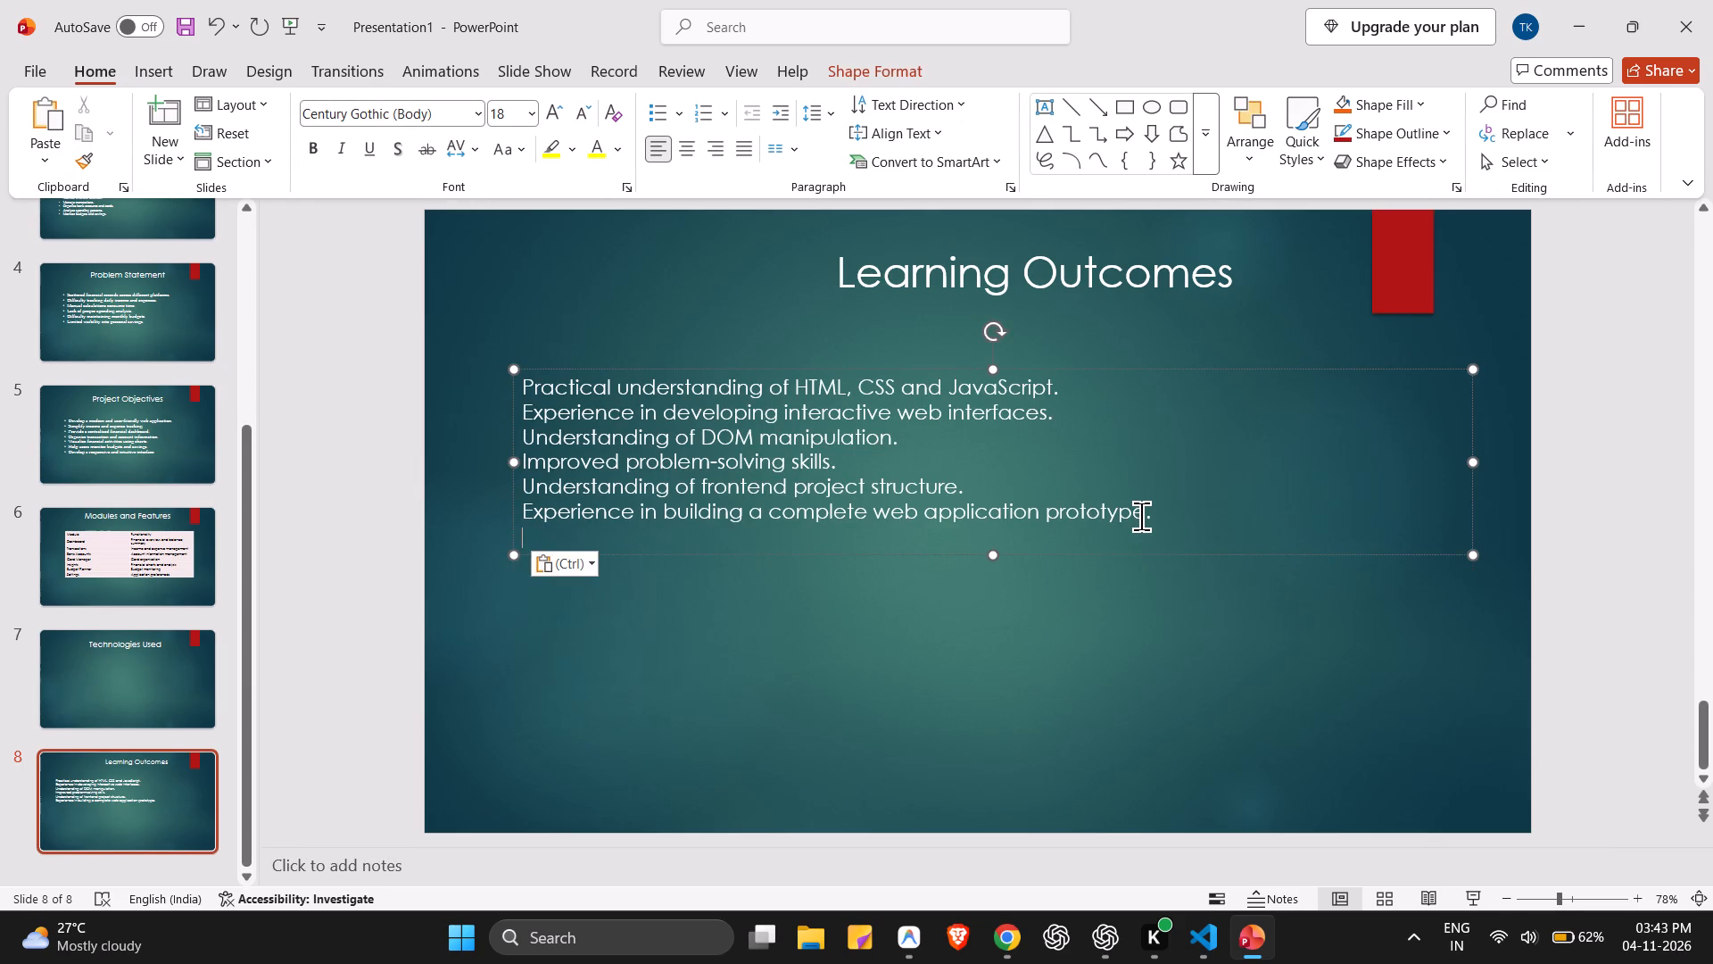
Format the six learning outcome lines as a bulleted list in Book Antiqua at 24 pt.
left_click_drag(1141, 516, 566, 397)
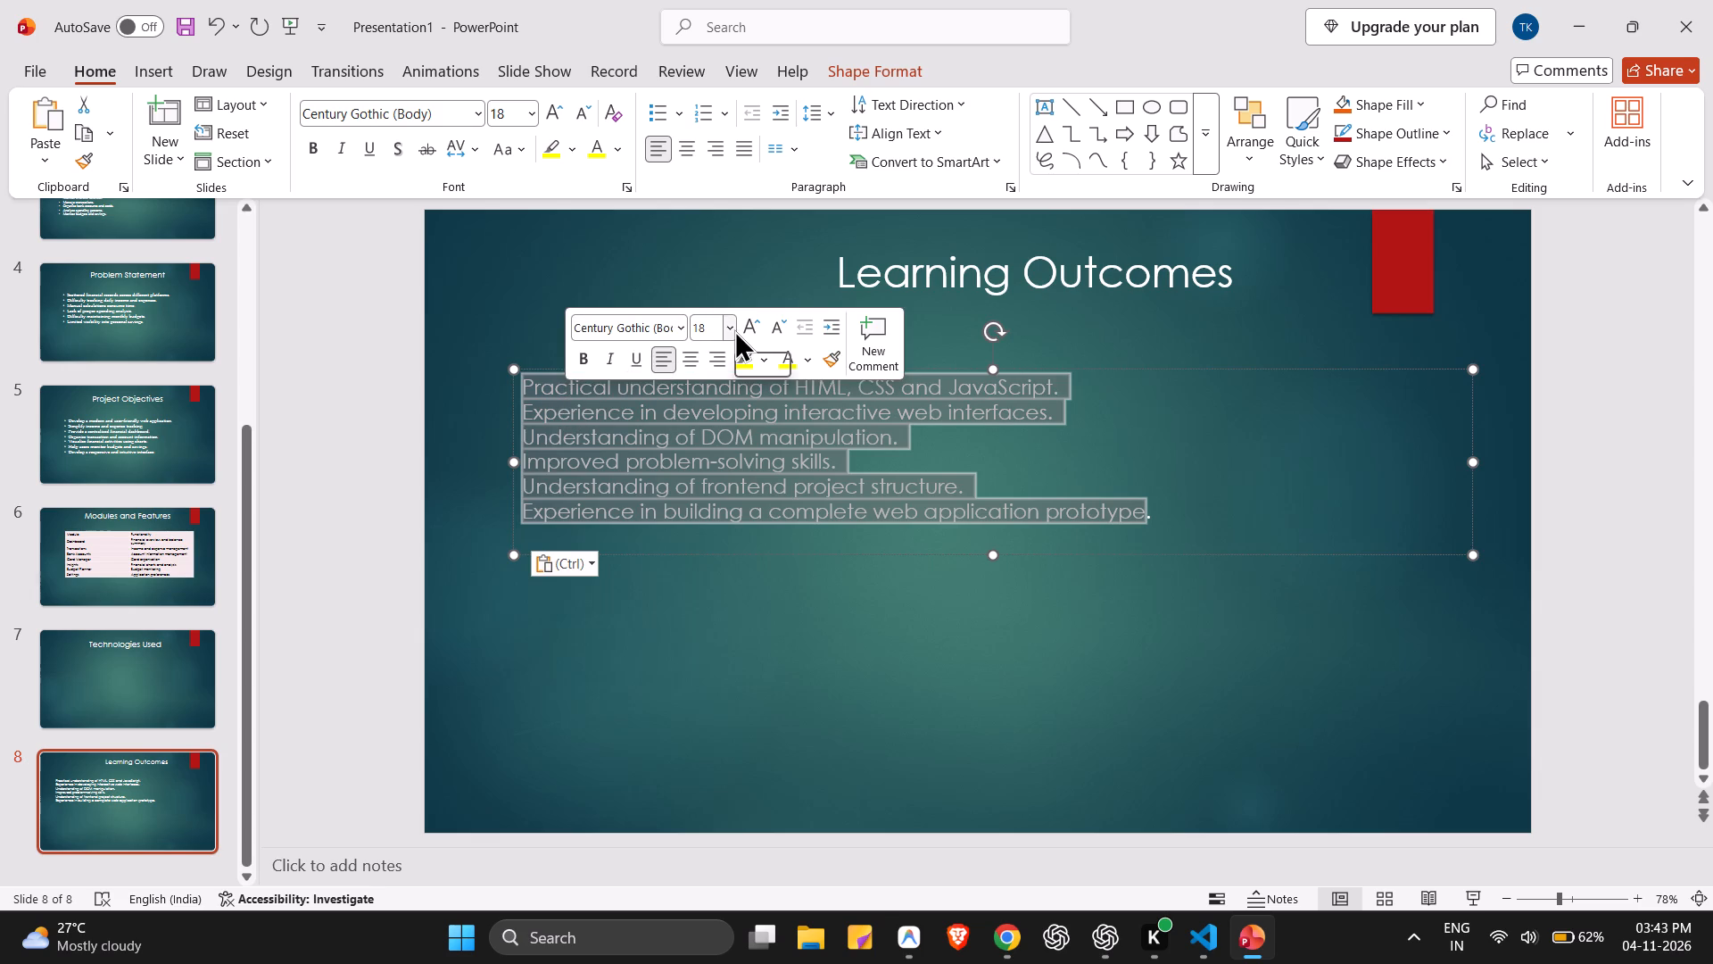
left_click(676, 322)
scroll(756, 752, "down", 1)
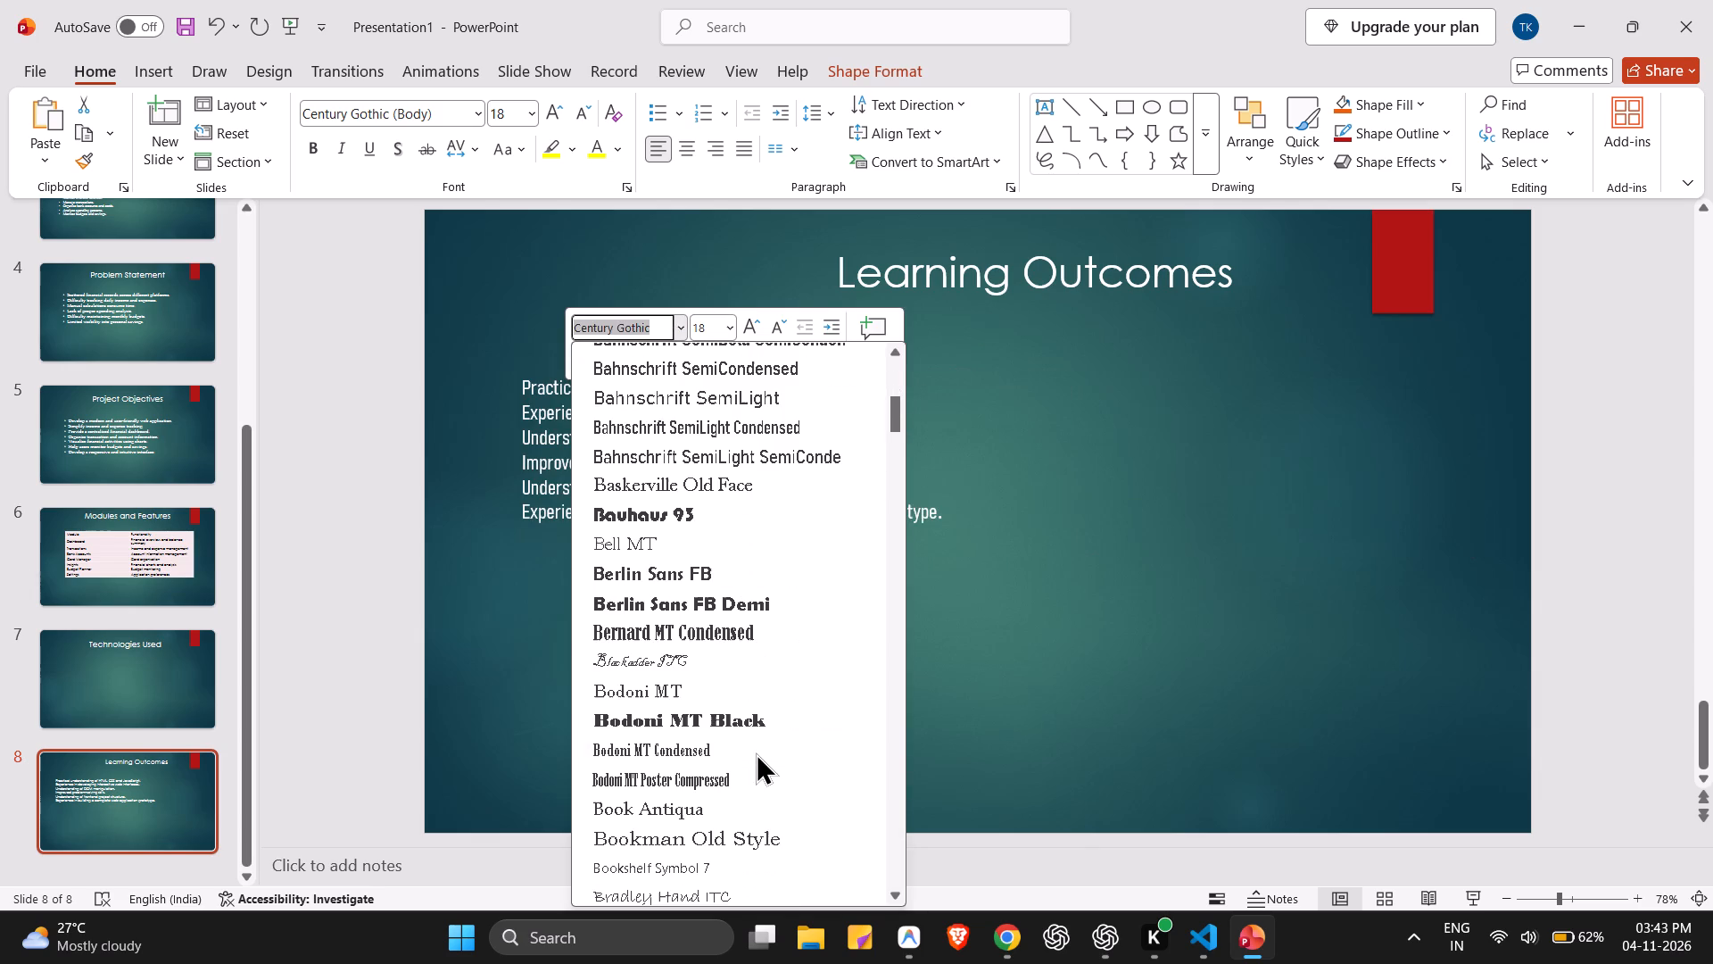
left_click(645, 802)
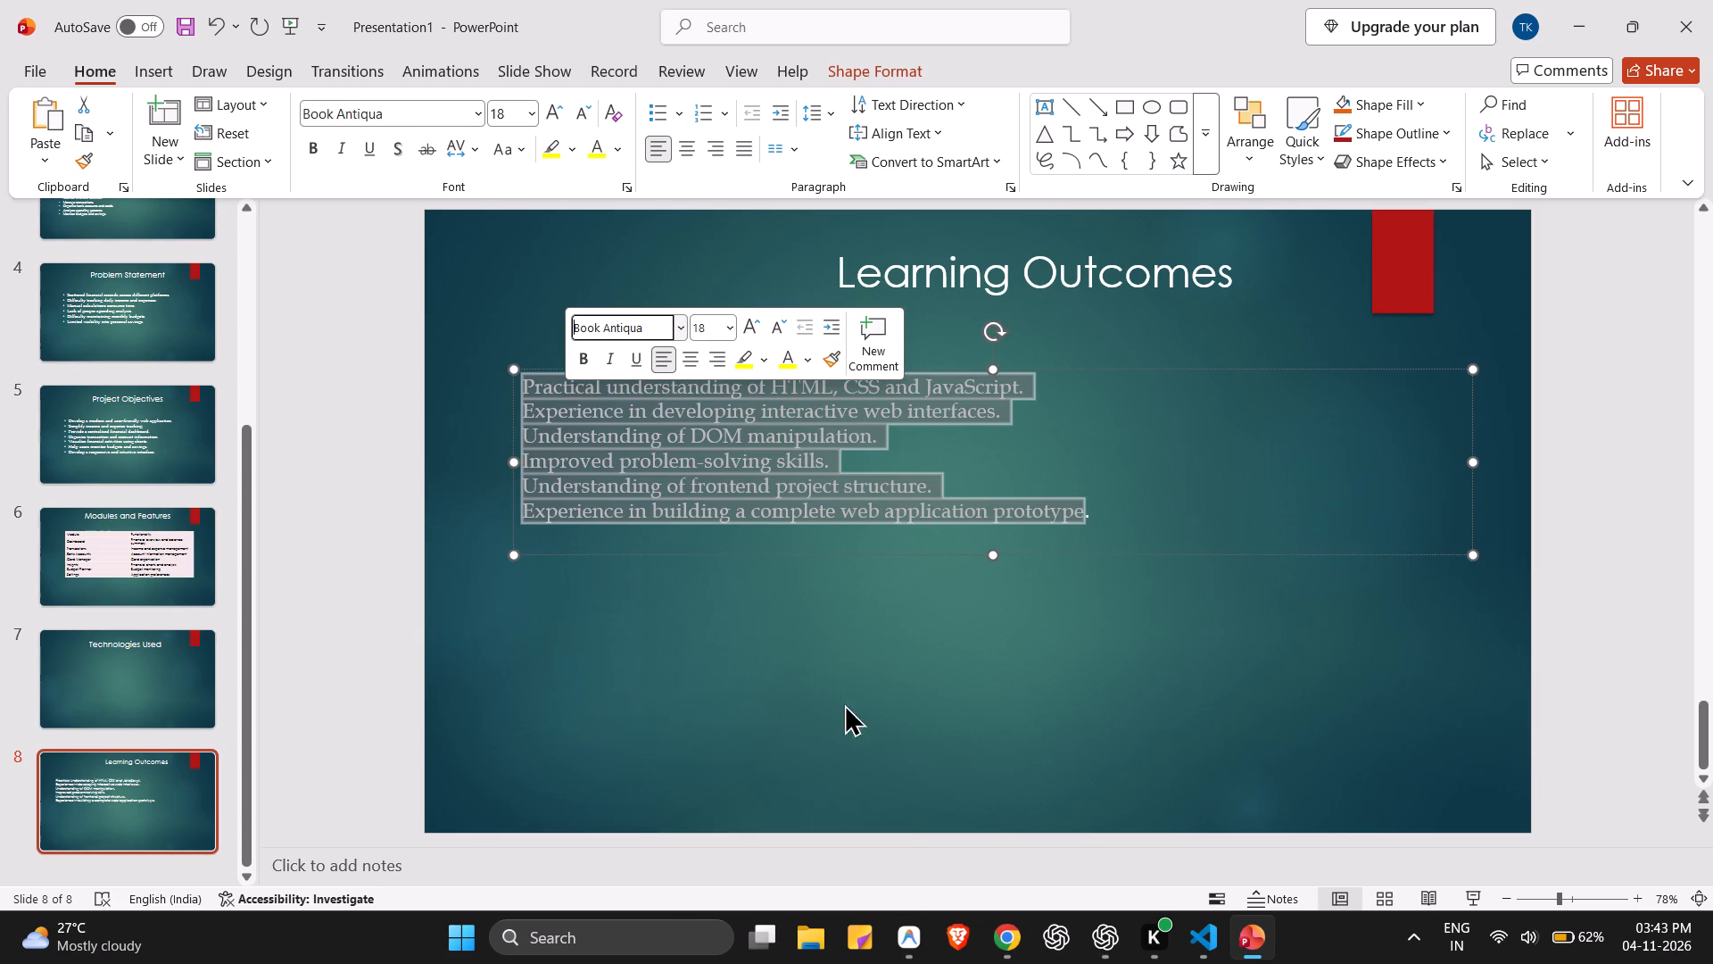
left_click(657, 108)
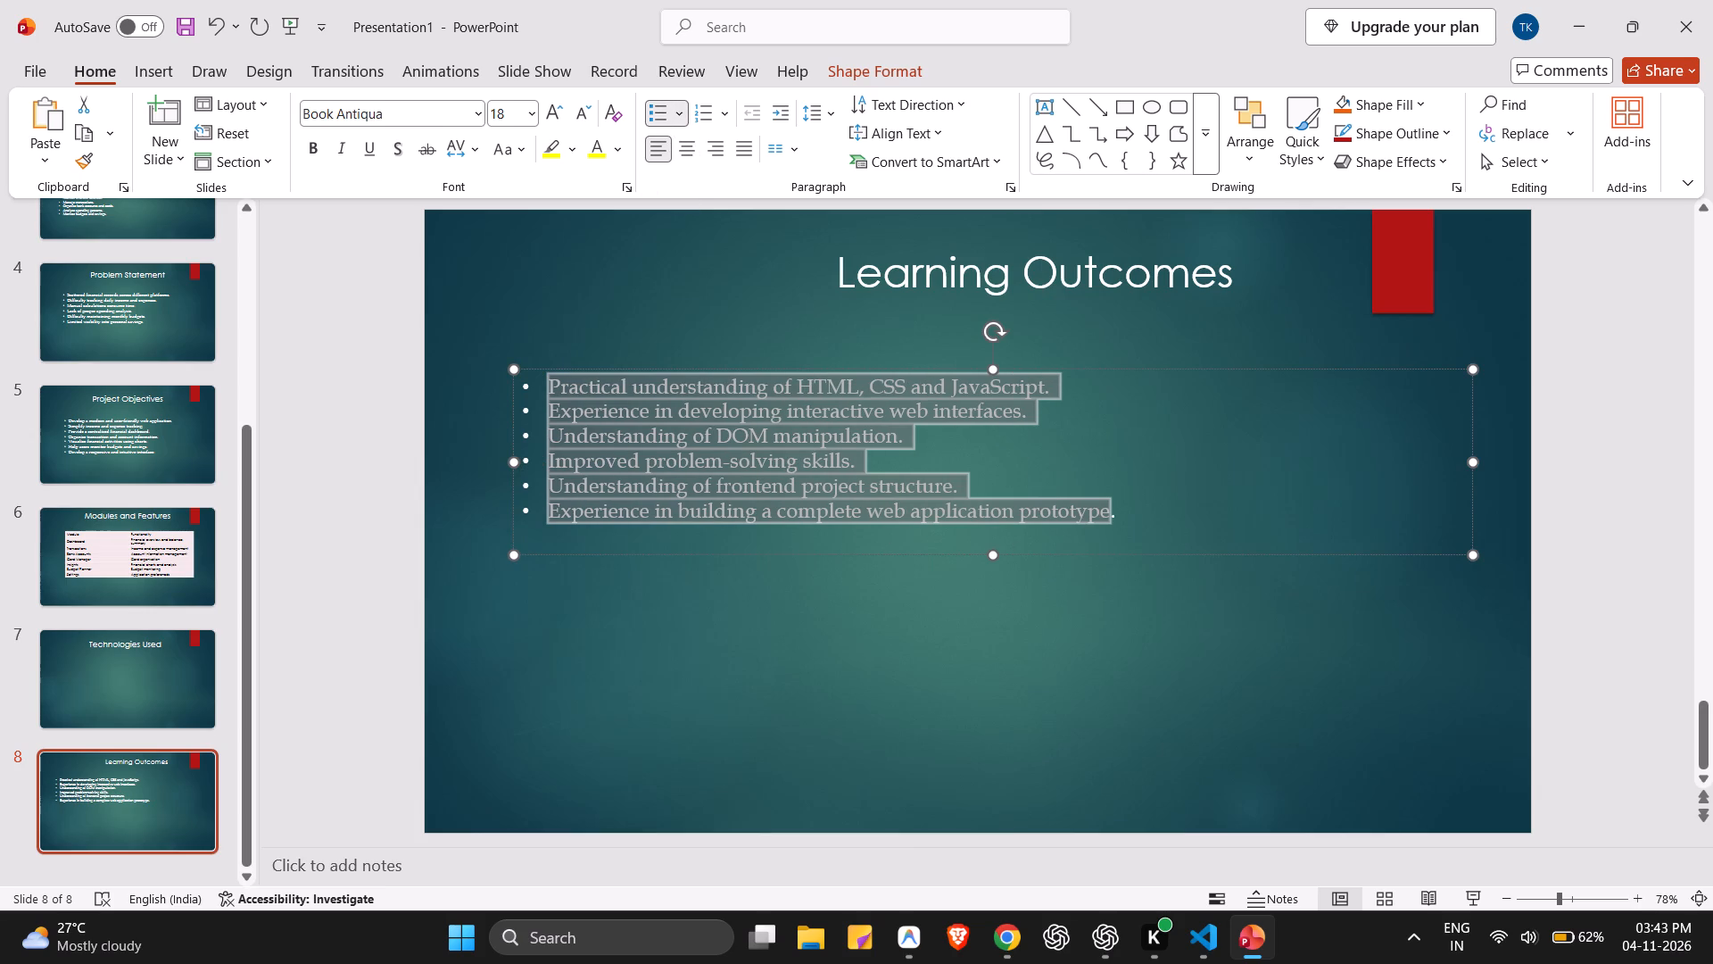
right_click(948, 498)
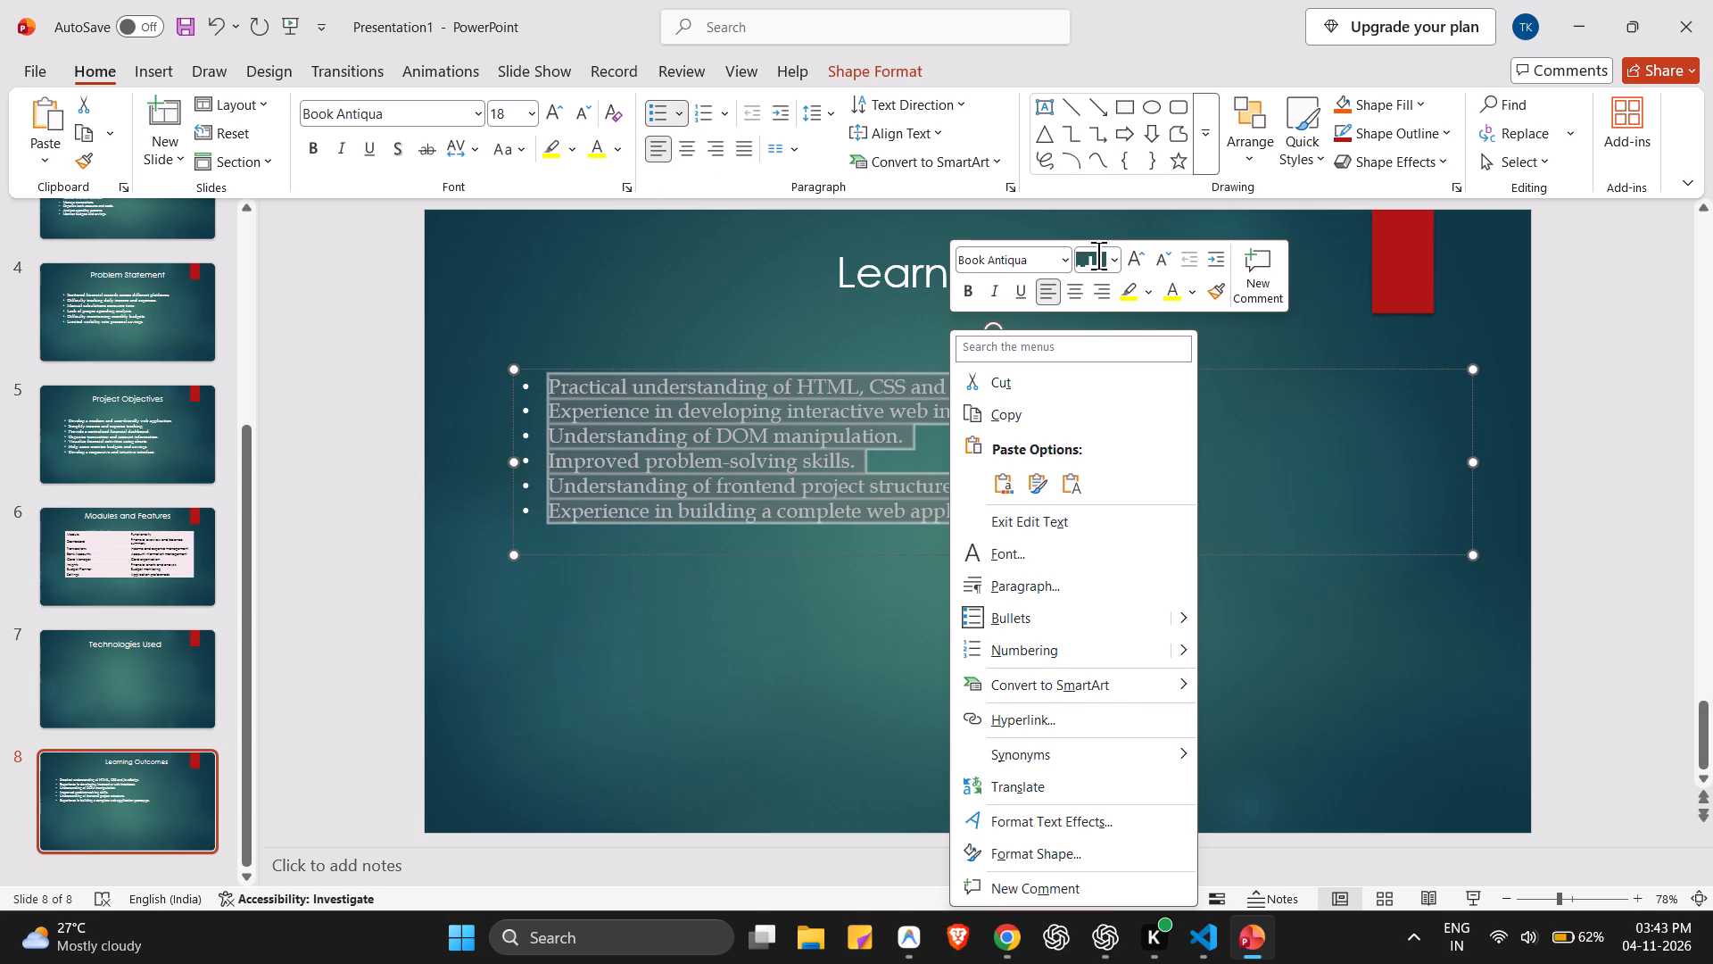
left_click(1120, 262)
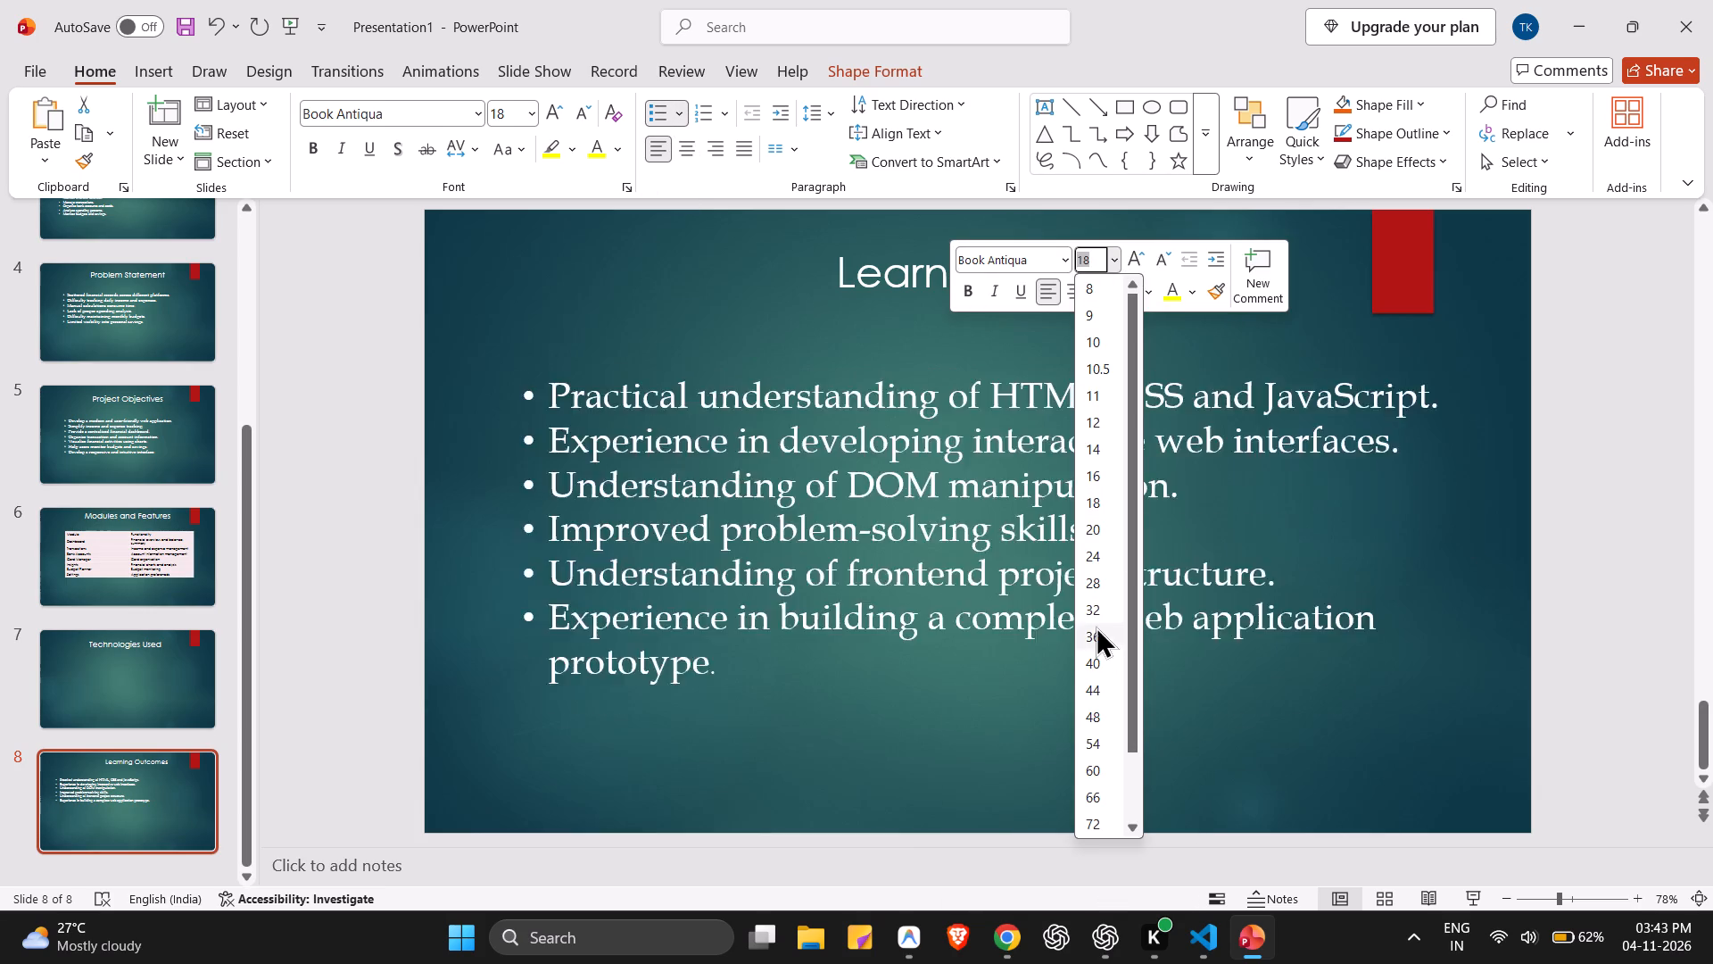
left_click(1096, 547)
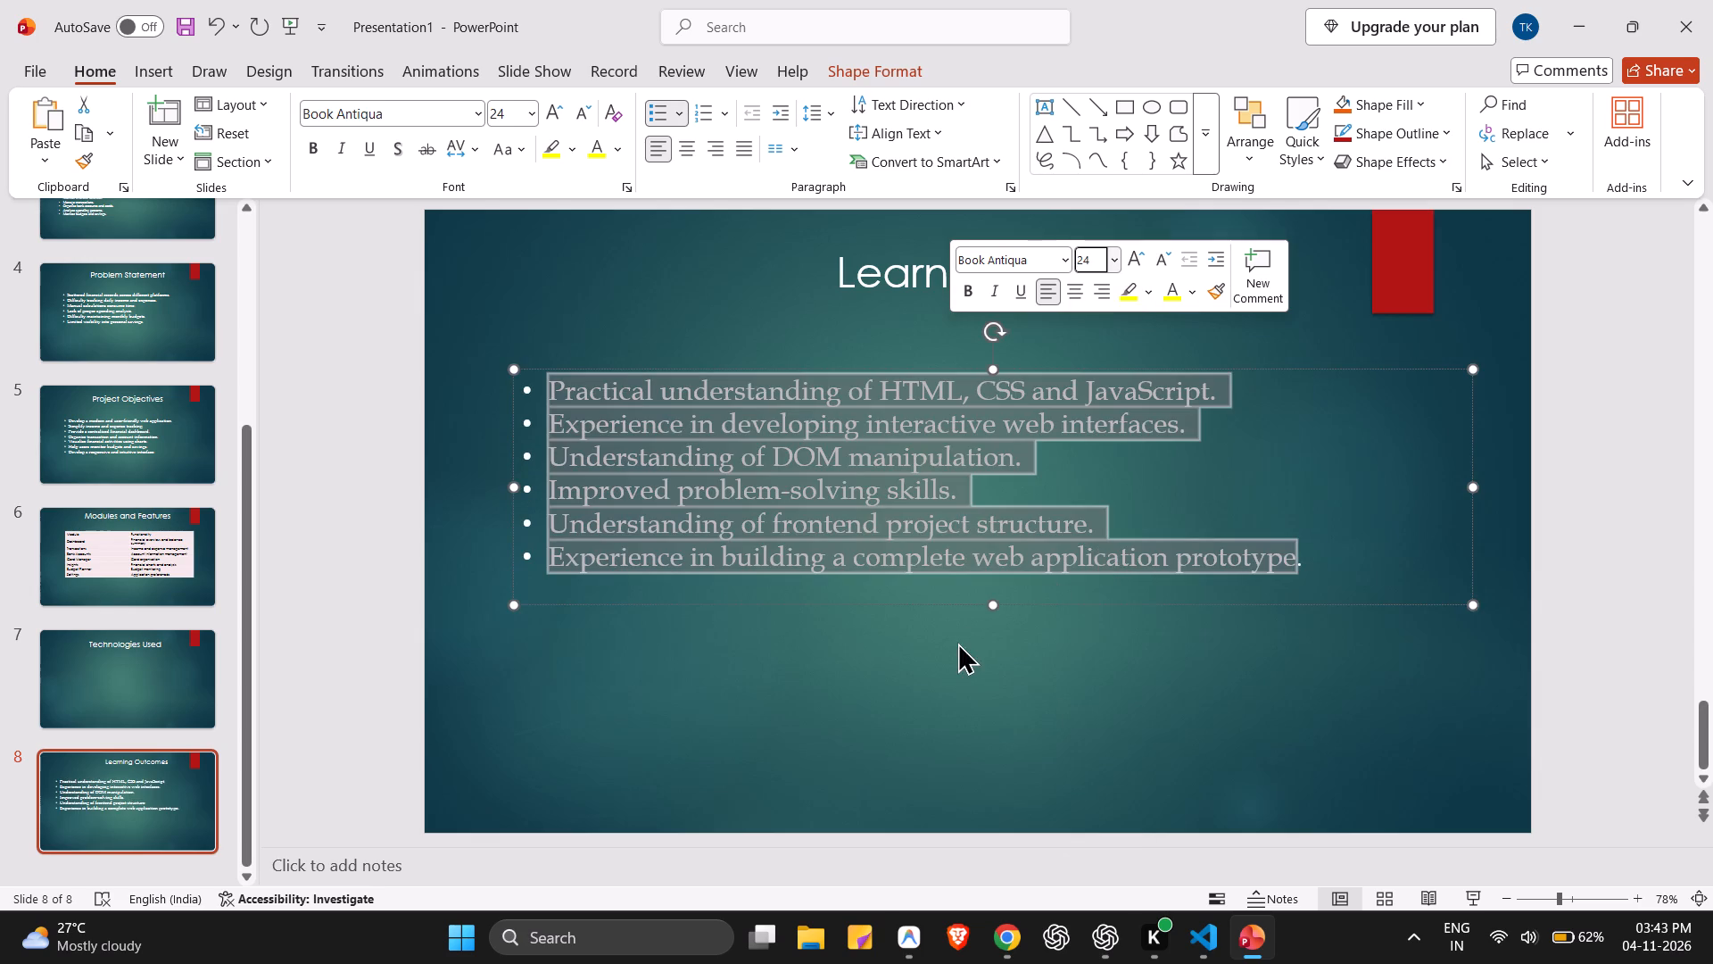
Shift the bulleted list slightly right and down, and nudge the "Learning Outcomes" title left to centre it above the list.
left_click(1344, 483)
left_click_drag(1344, 483, 1386, 497)
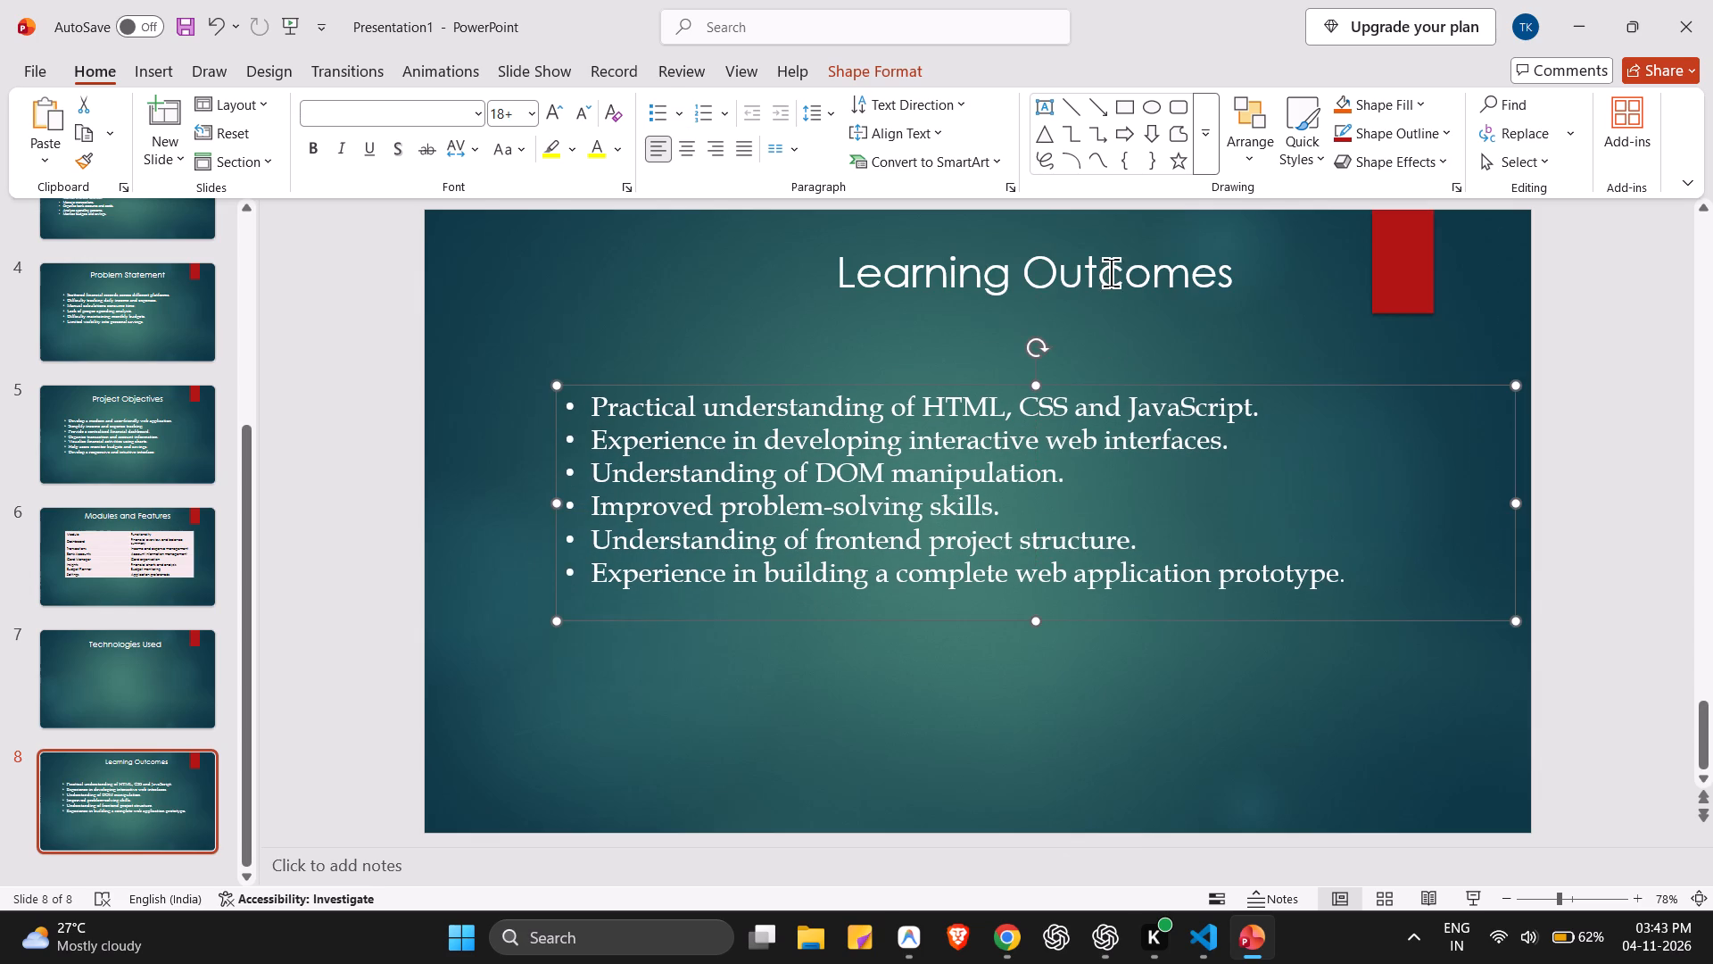
left_click_drag(1271, 274, 1224, 276)
left_click(876, 683)
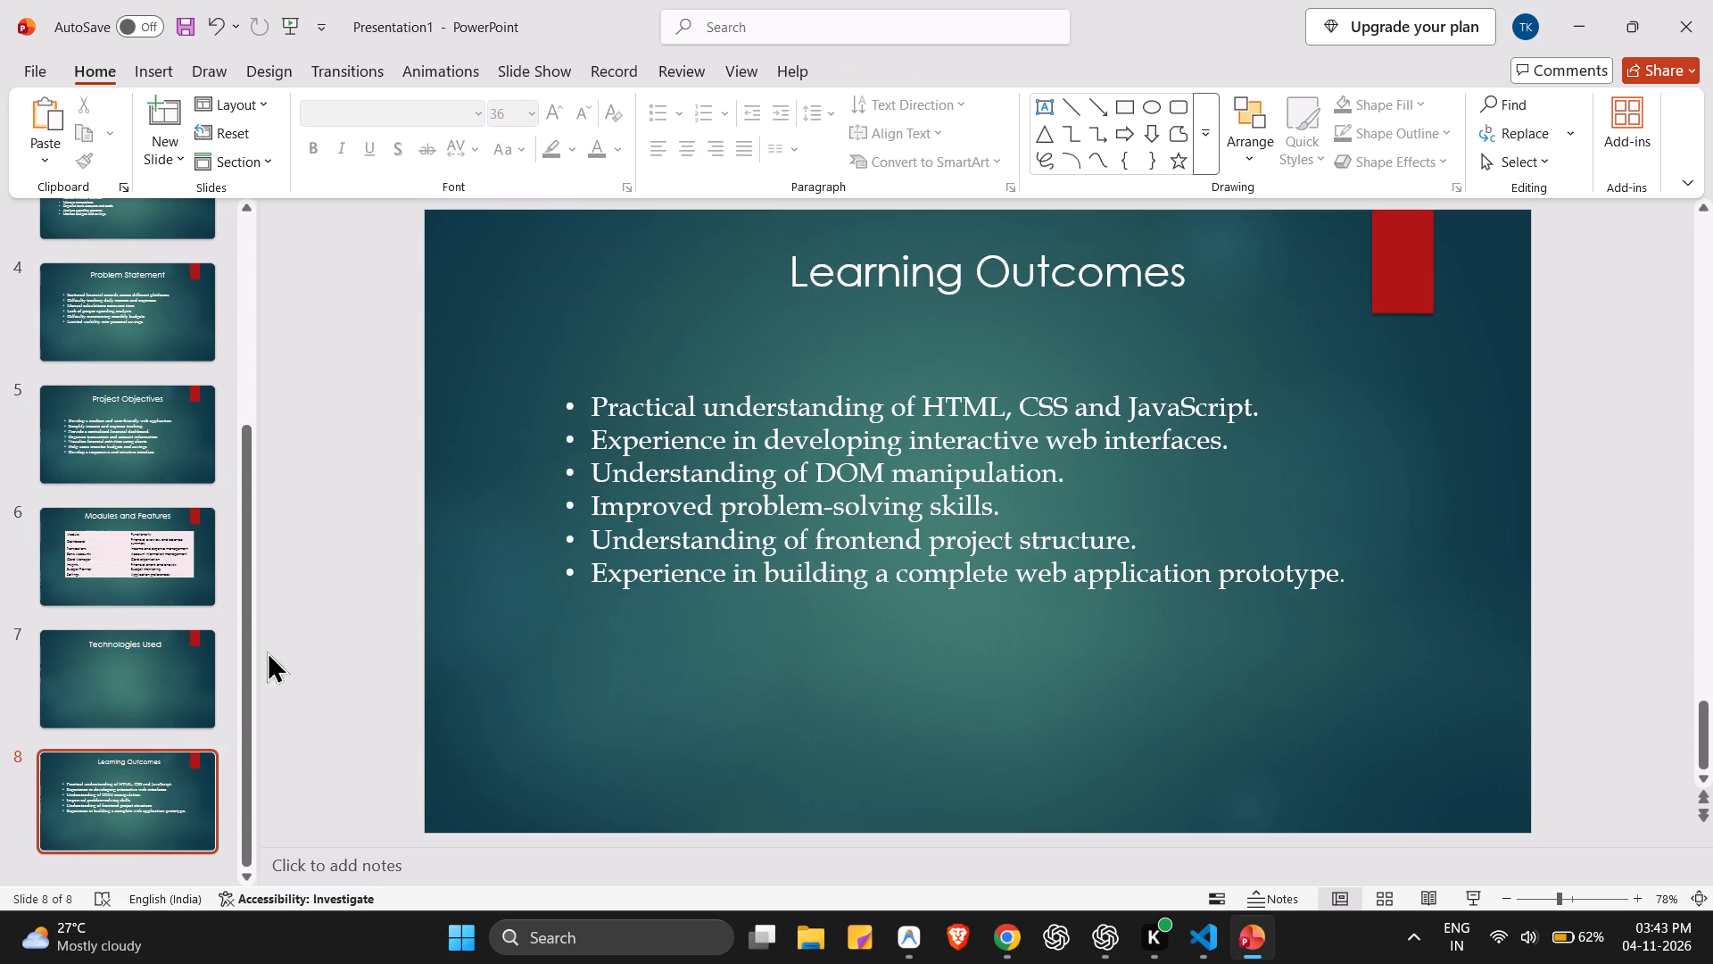
Add two blank slides after the Learning Outcomes slide.
scroll(146, 672, "down", 2)
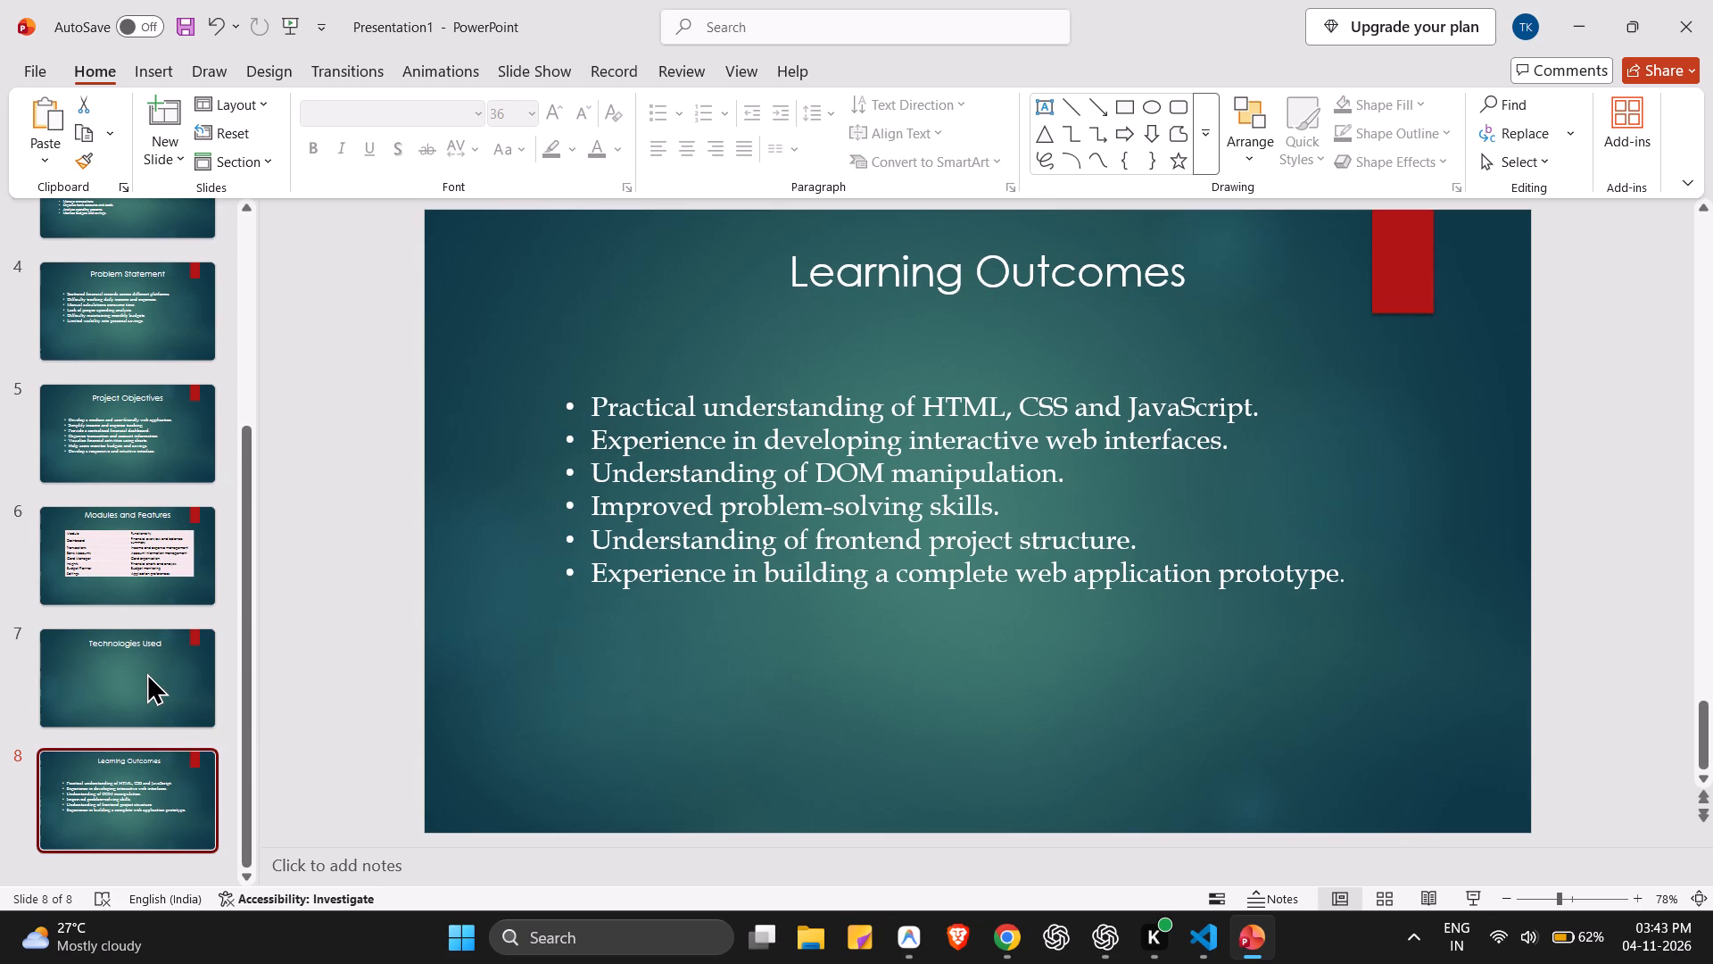
left_click(170, 104)
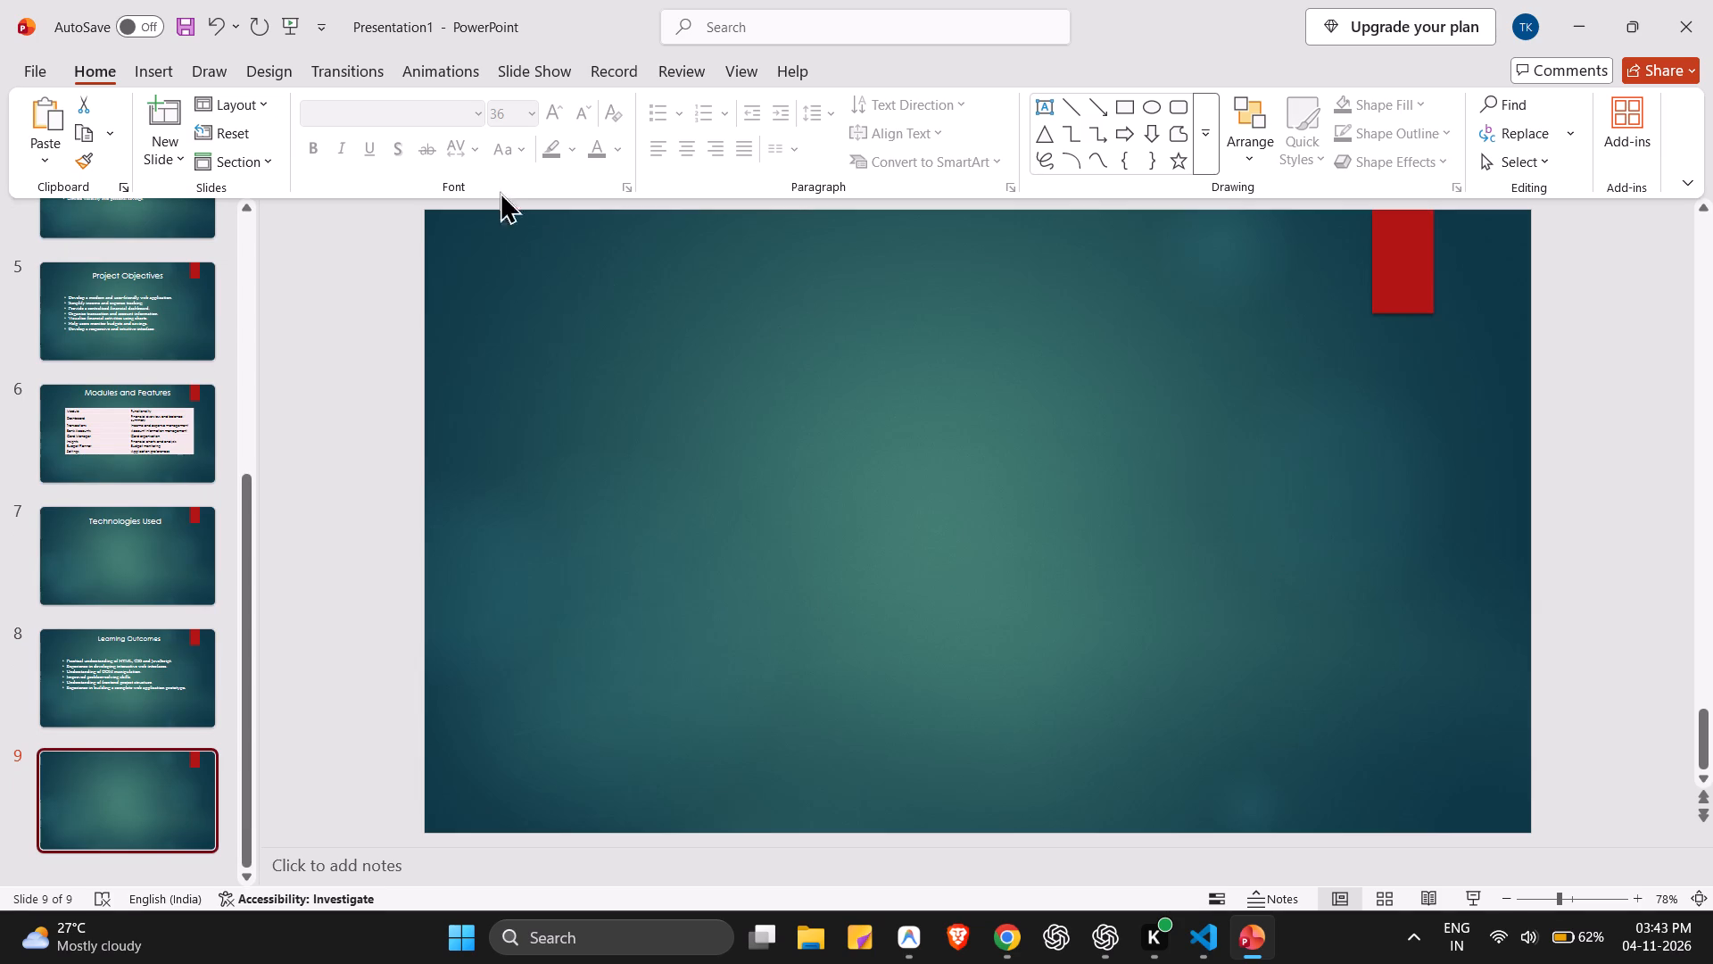
left_click(171, 101)
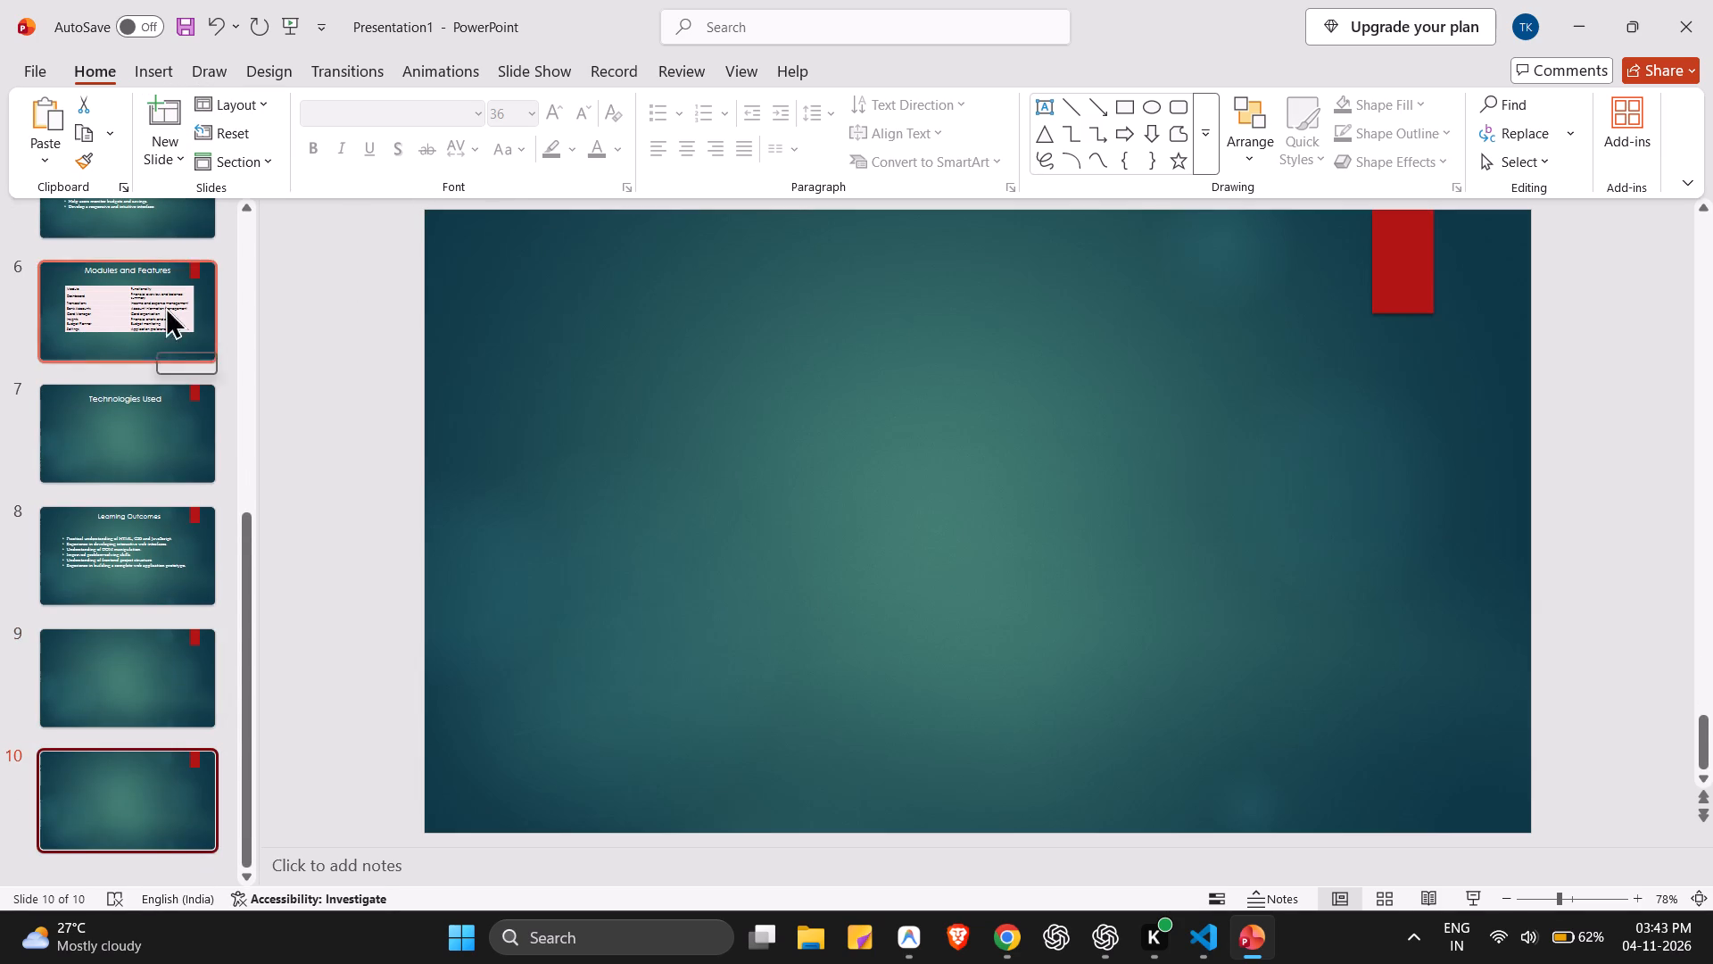
Add a text box near the top centre of slide 10 with the title "CONCLUSION".
left_click(156, 70)
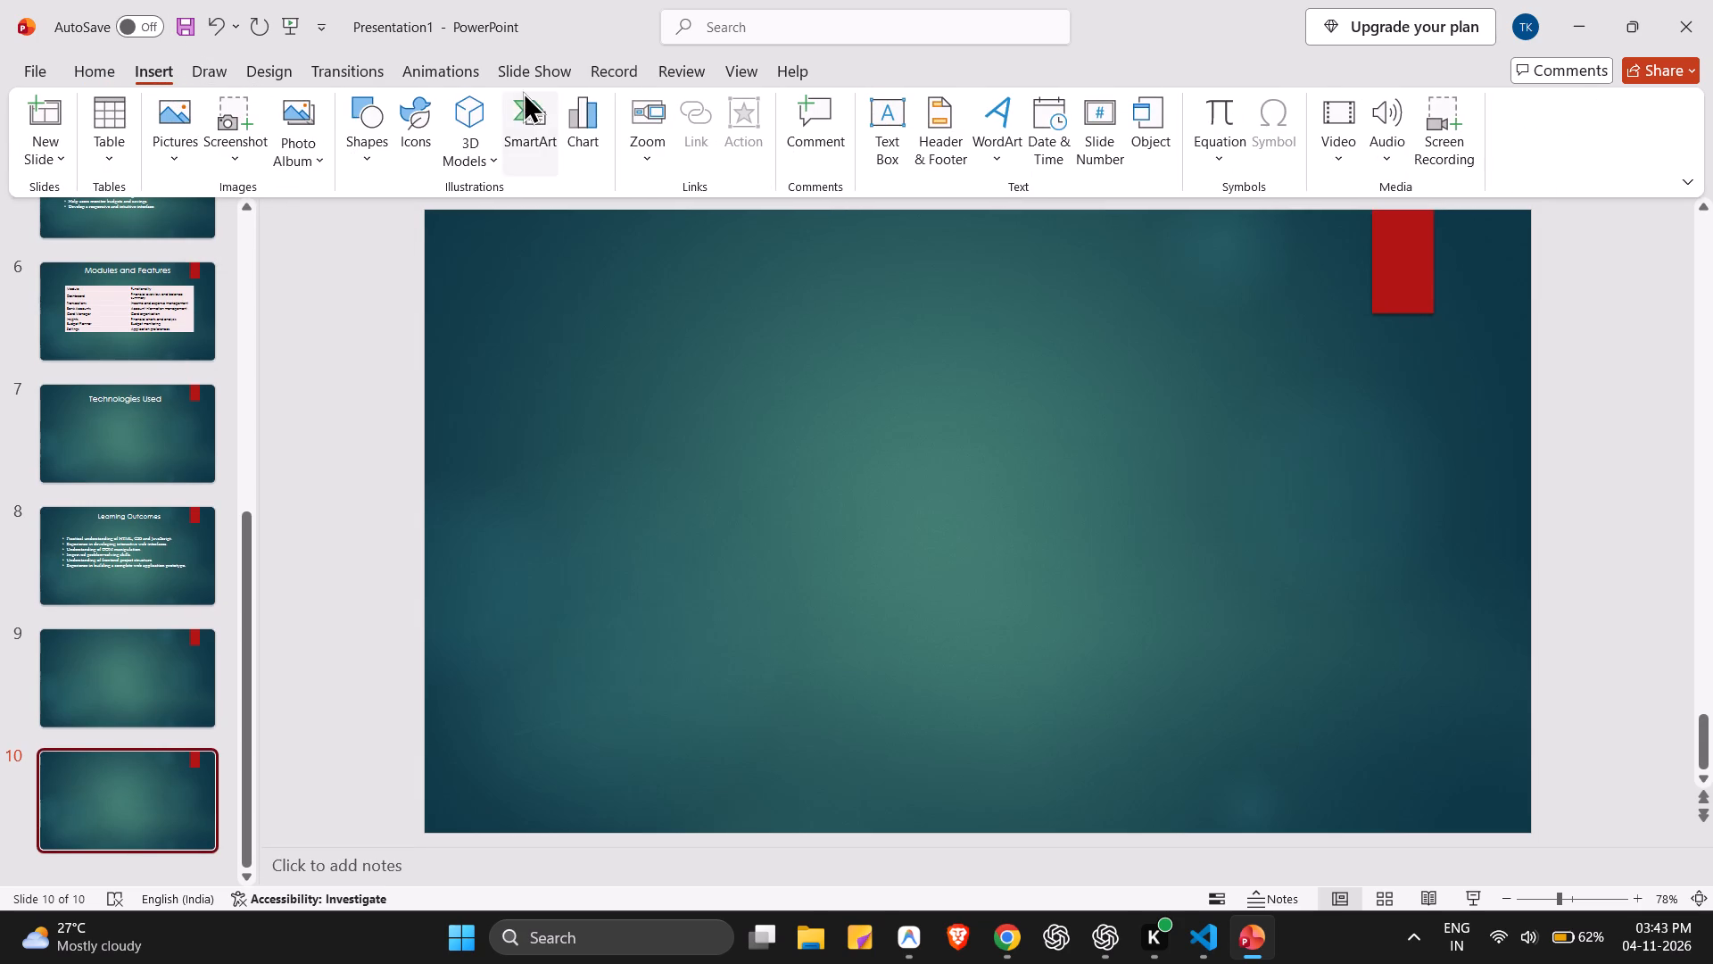
left_click(894, 111)
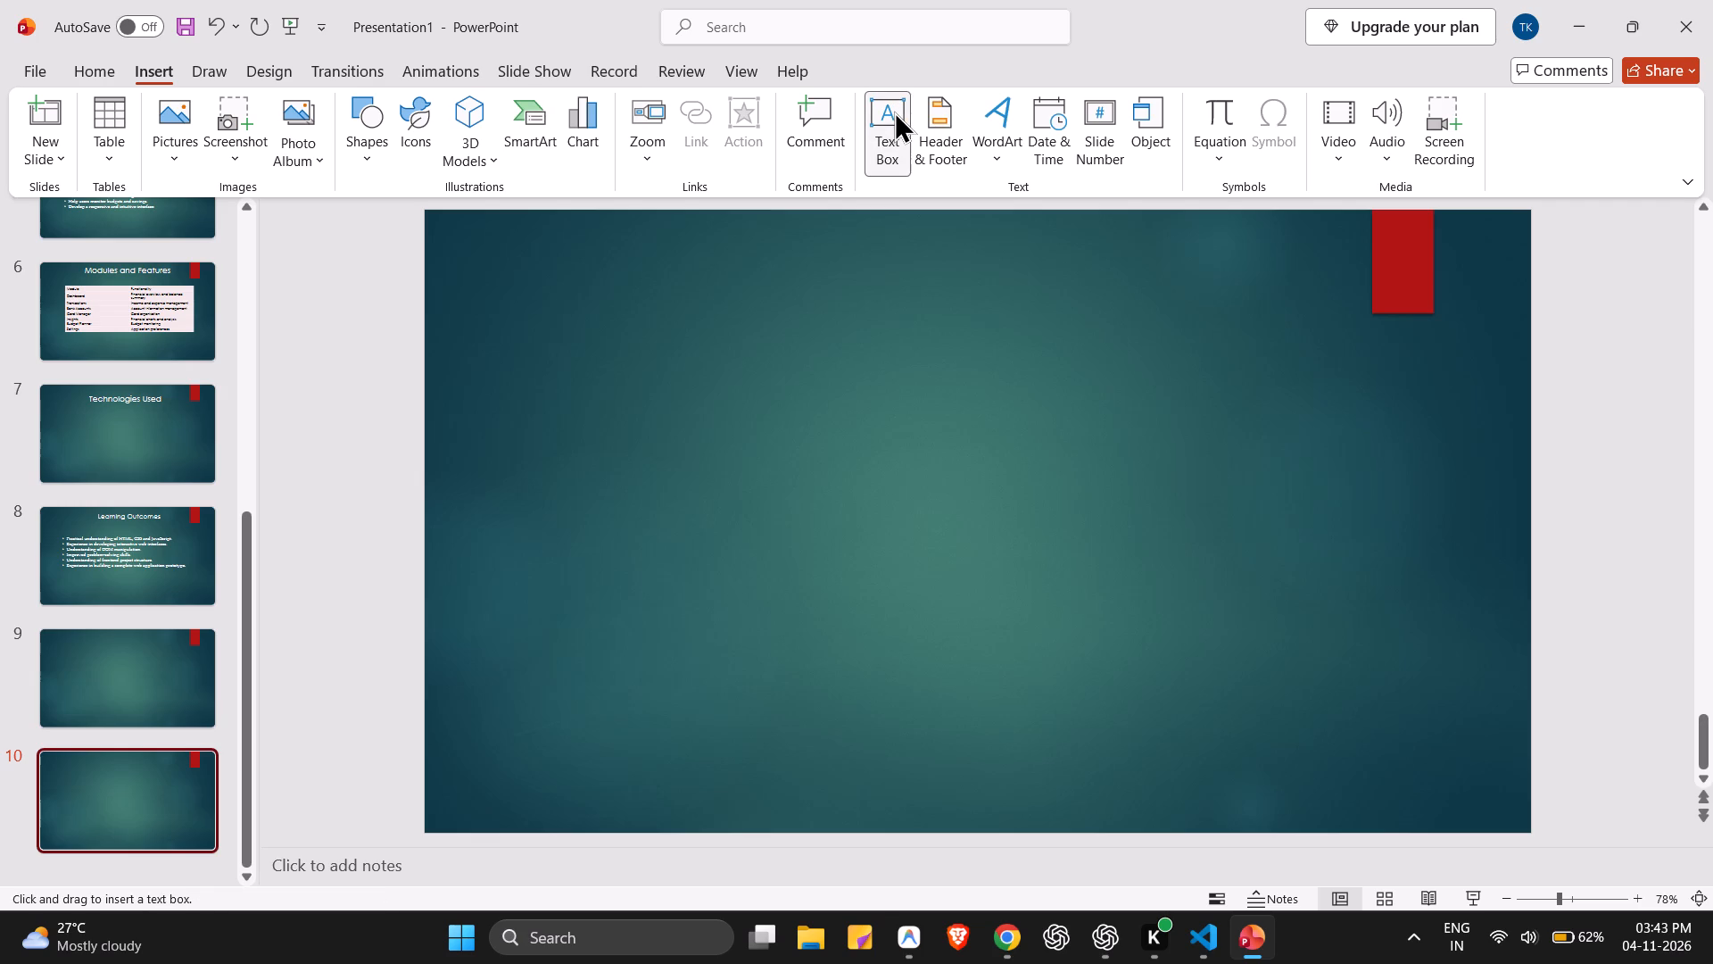
left_click_drag(750, 260, 1161, 315)
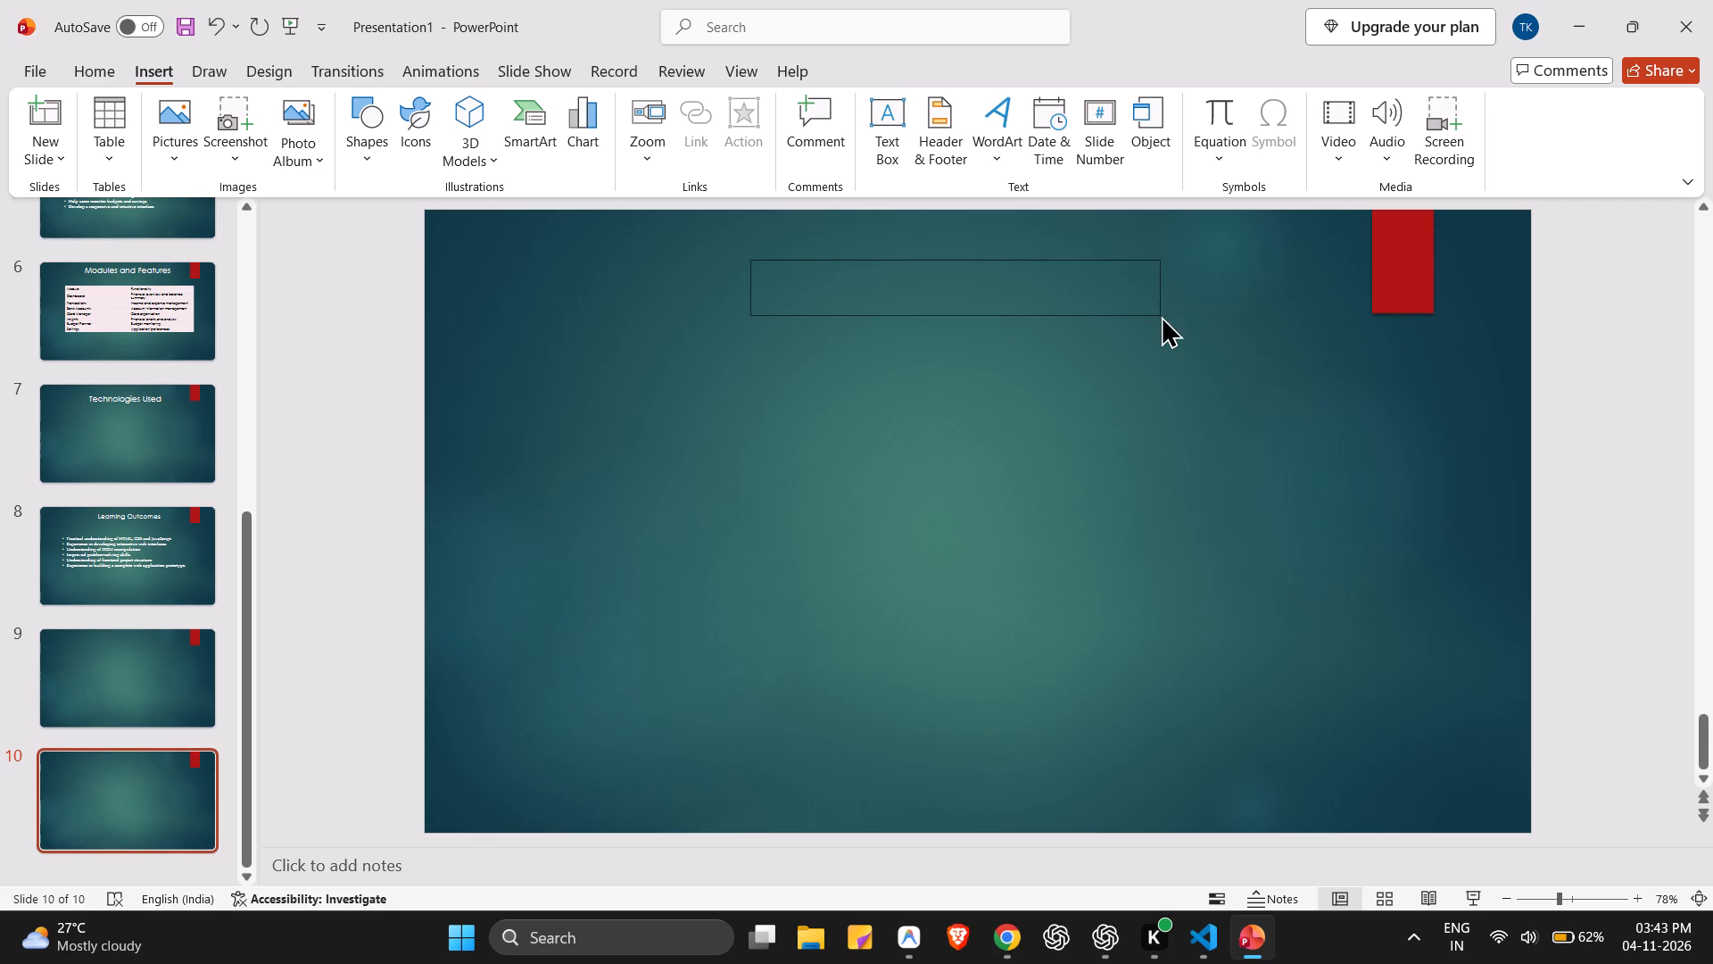
type("CON")
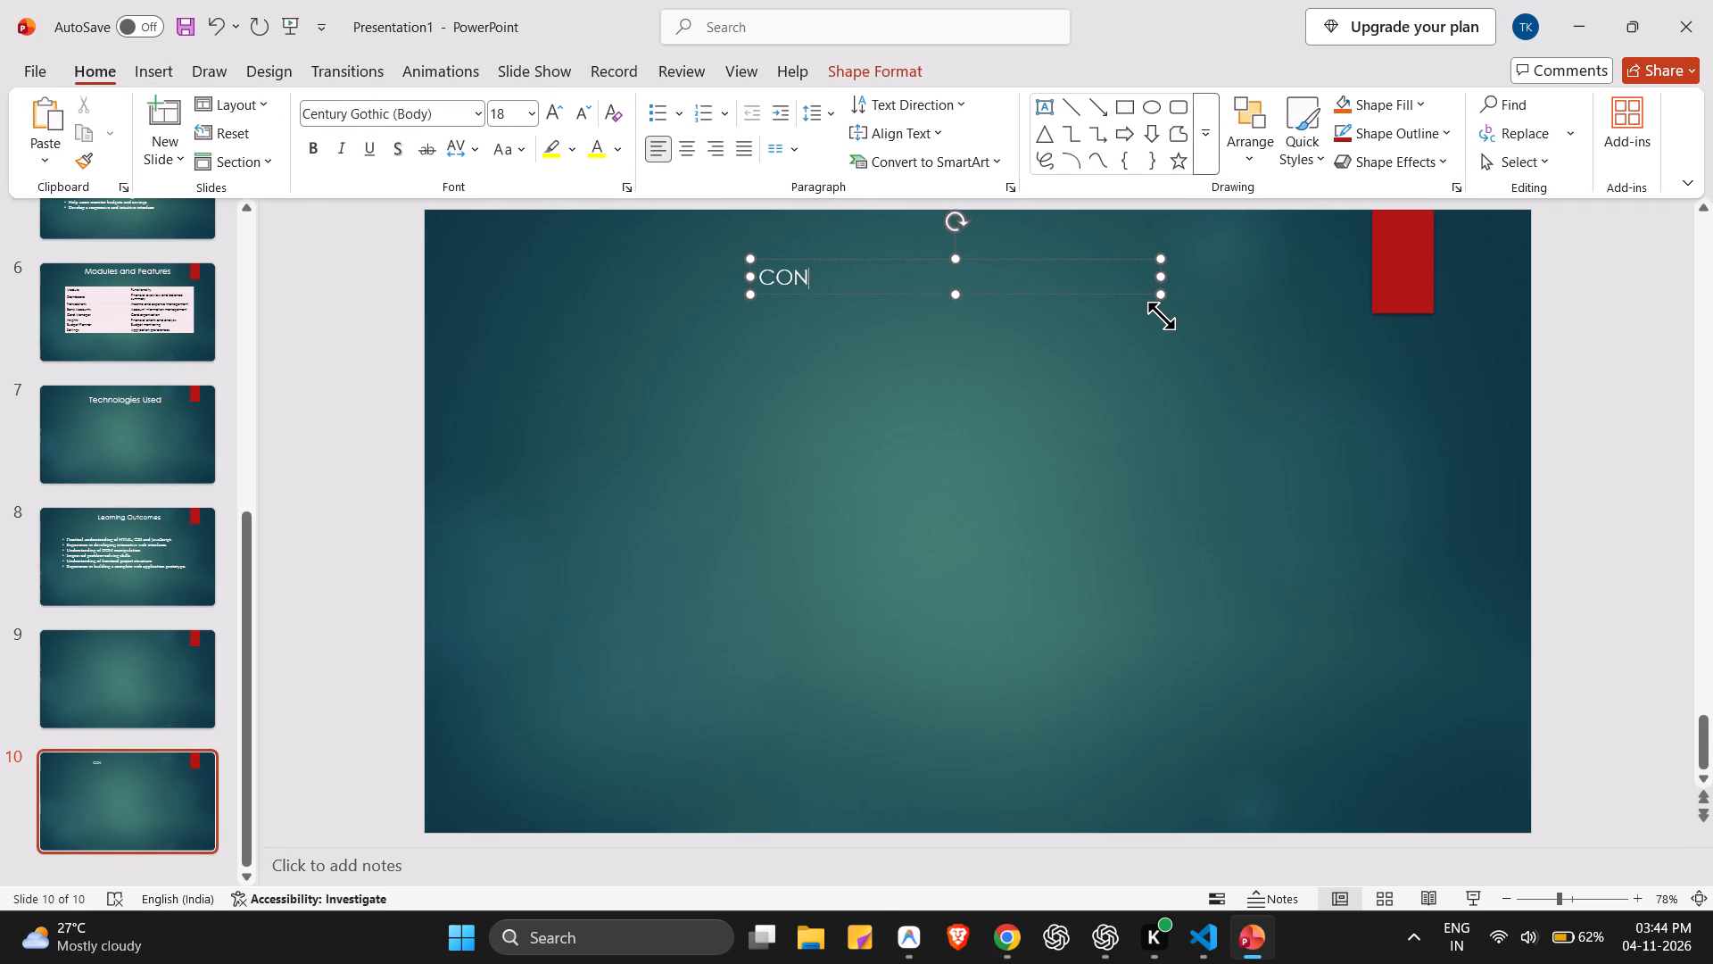
type("CLSIO")
key("BackSpace")
key("BackSpace")
key("BackSpace")
type("USION")
Centre the "CONCLUSION" title in its text box and set its font size to 40 pt.
left_click(690, 137)
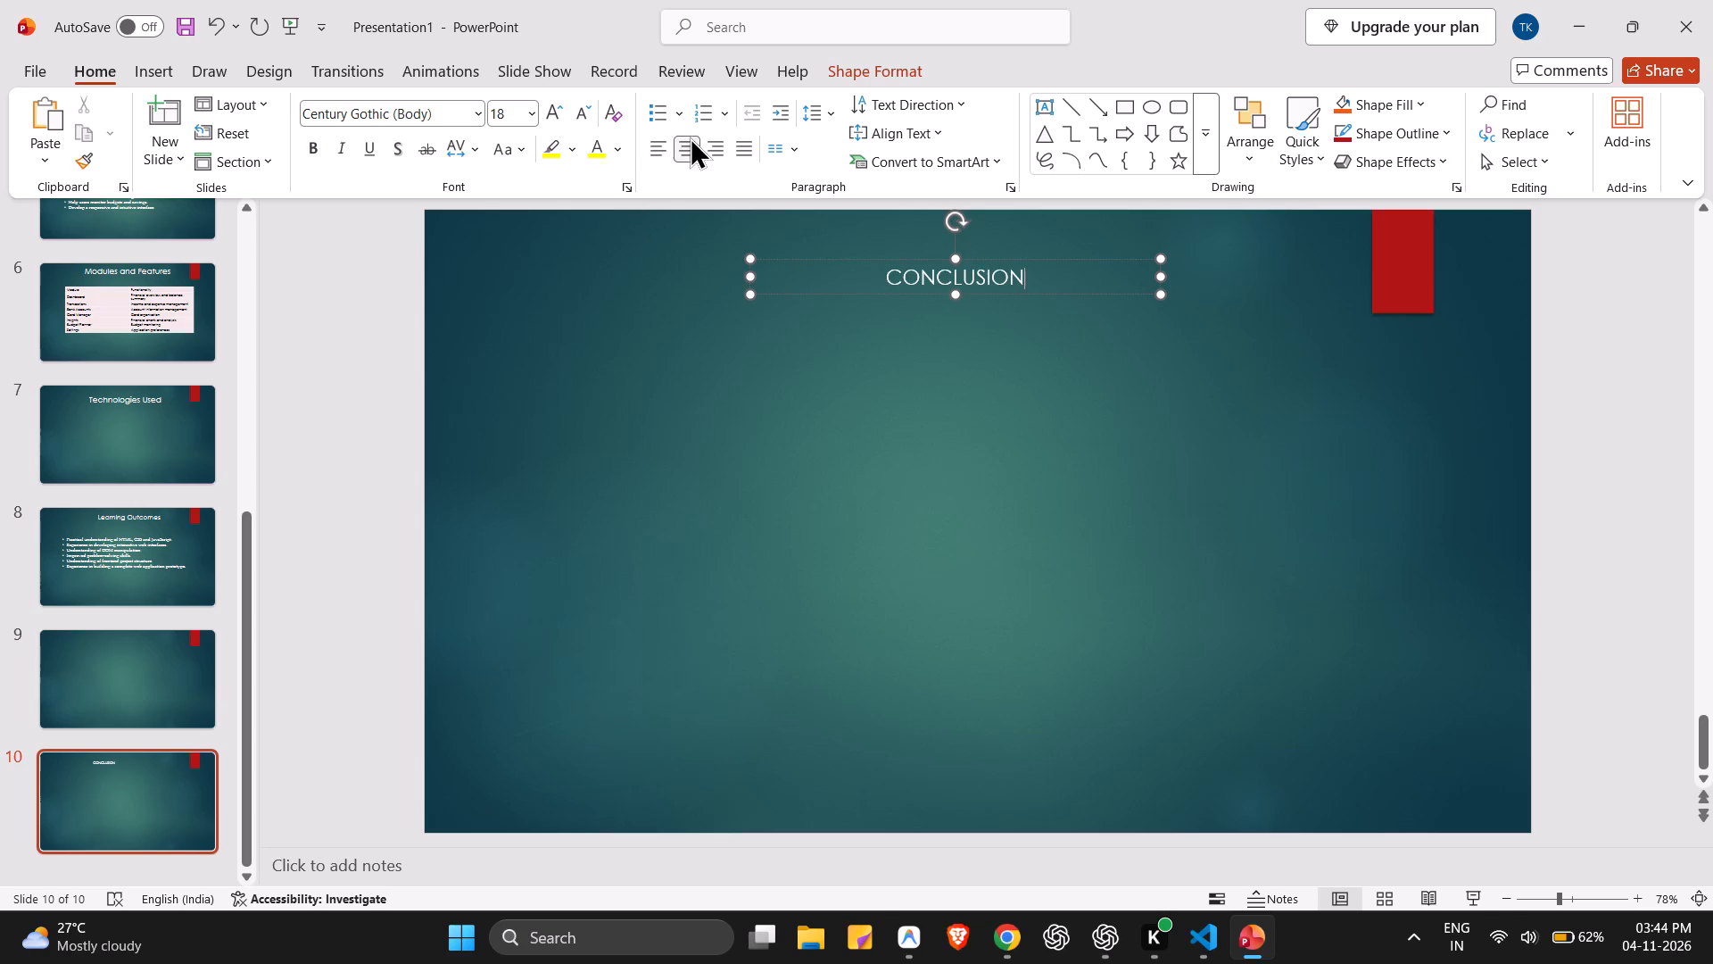
triple_click(980, 273)
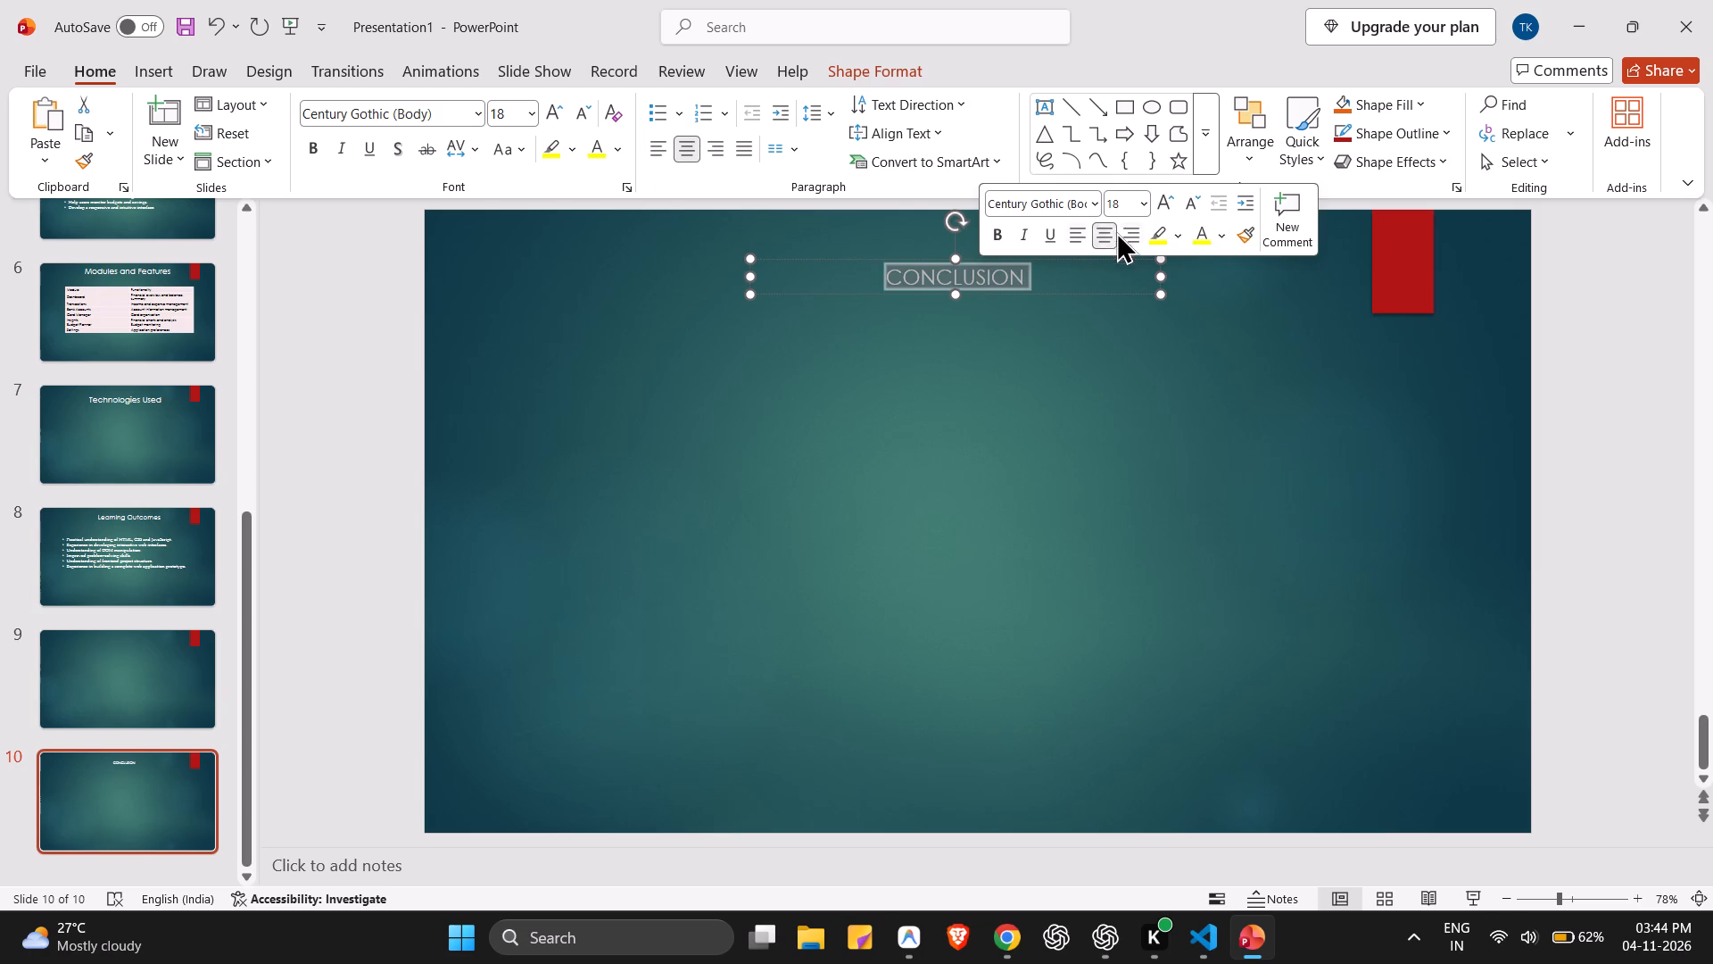
left_click(1142, 206)
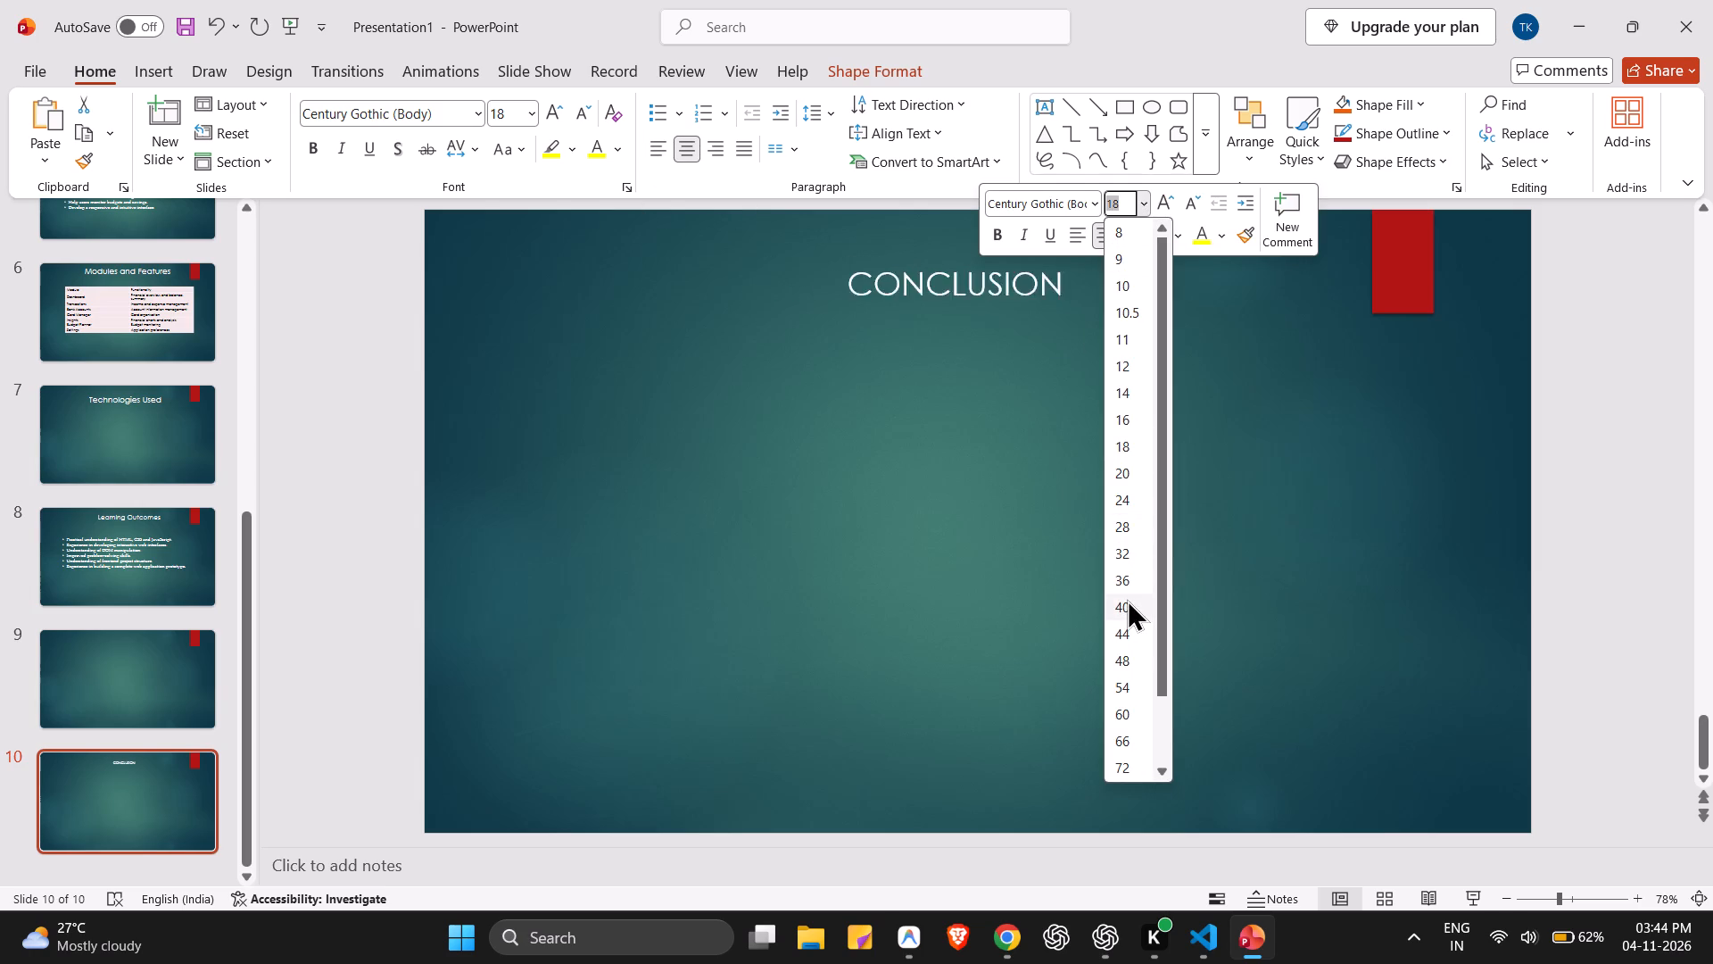
left_click(1127, 599)
left_click(1250, 345)
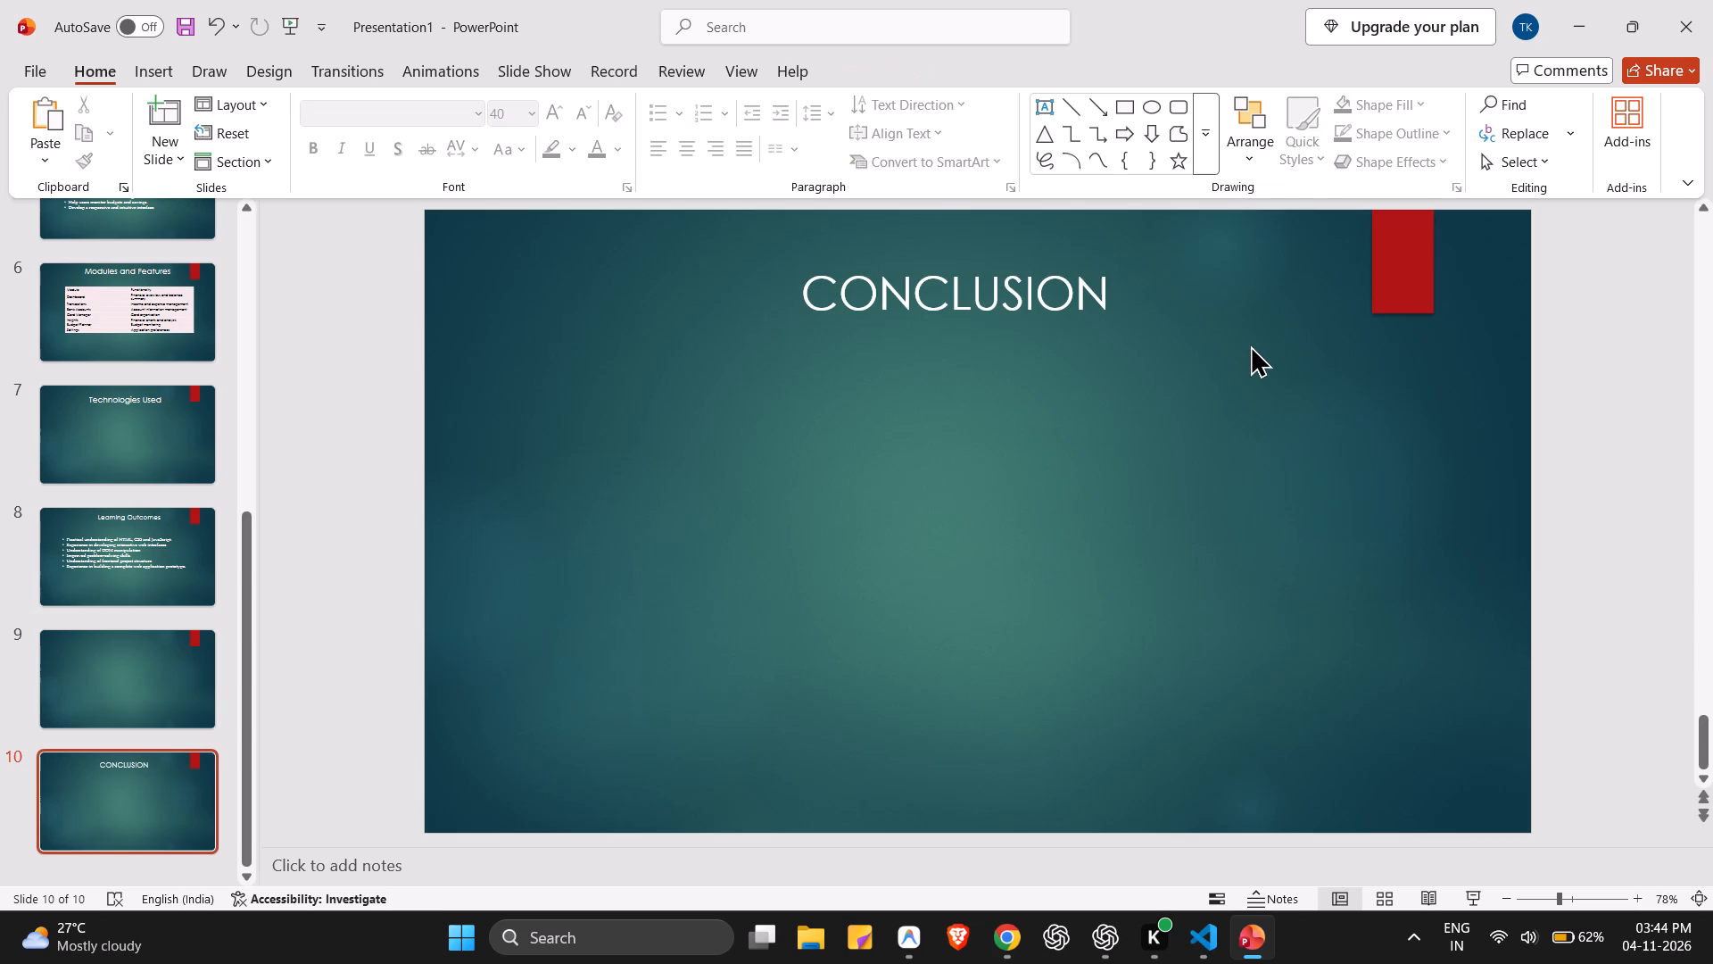
Draw a large empty text box below the "CONCLUSION" title, spanning most of the slide's width.
left_click(153, 70)
left_click(893, 122)
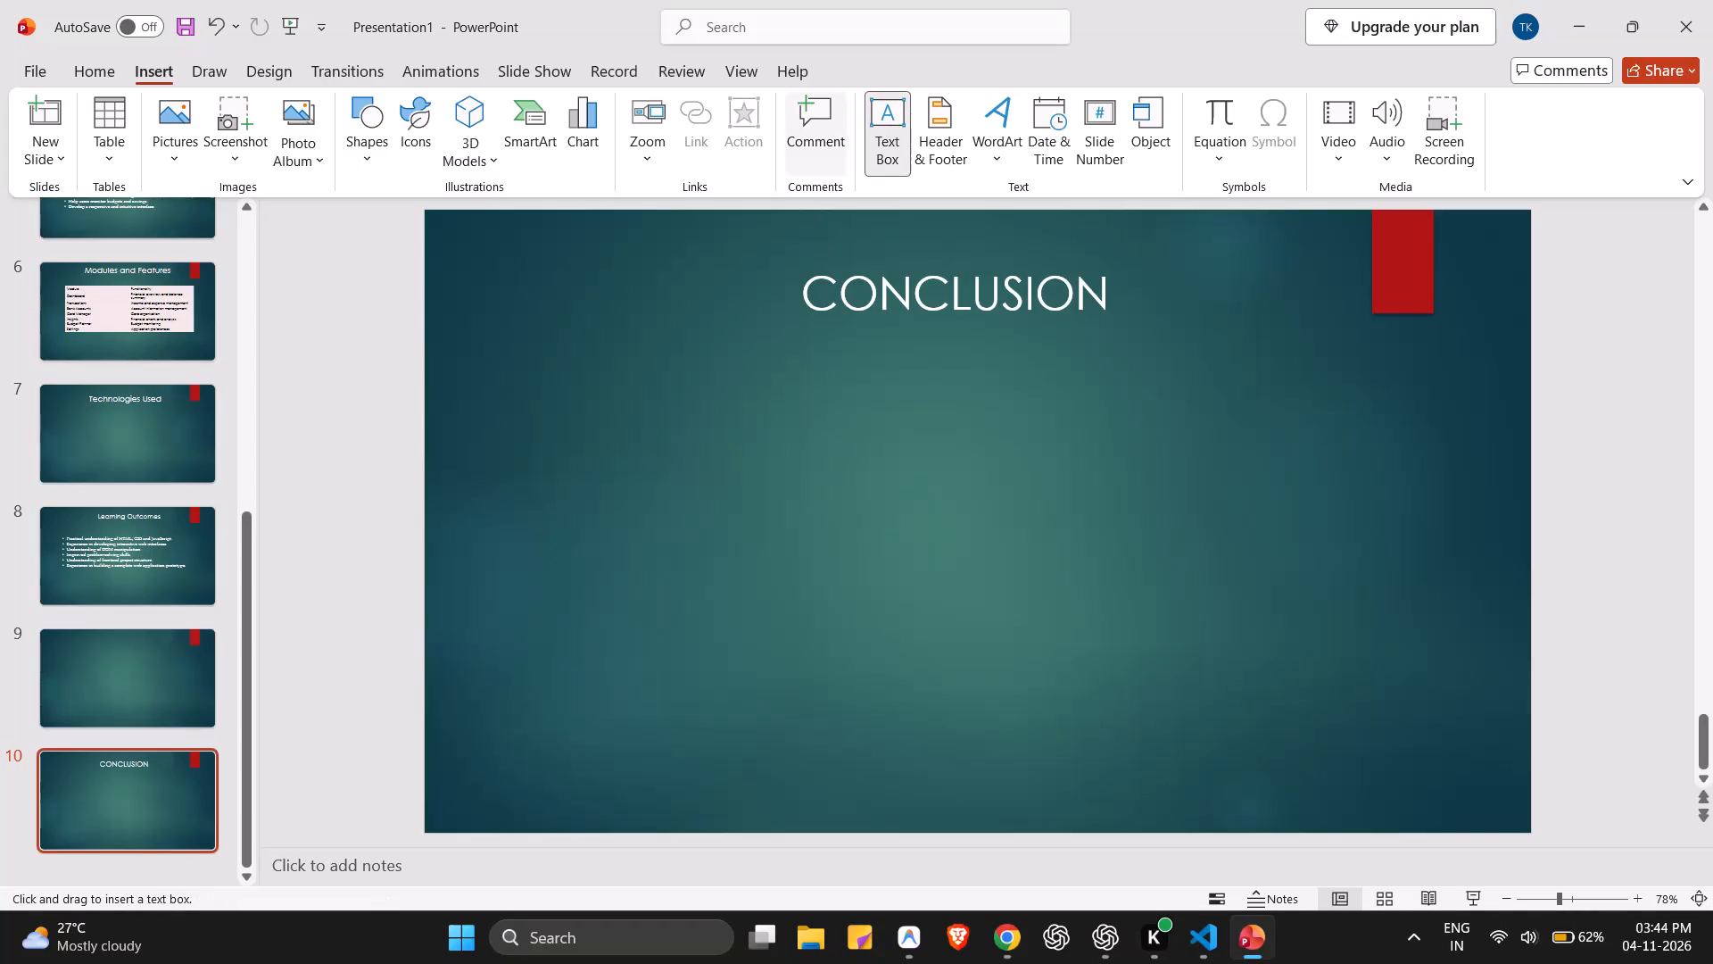
left_click_drag(487, 368, 1433, 703)
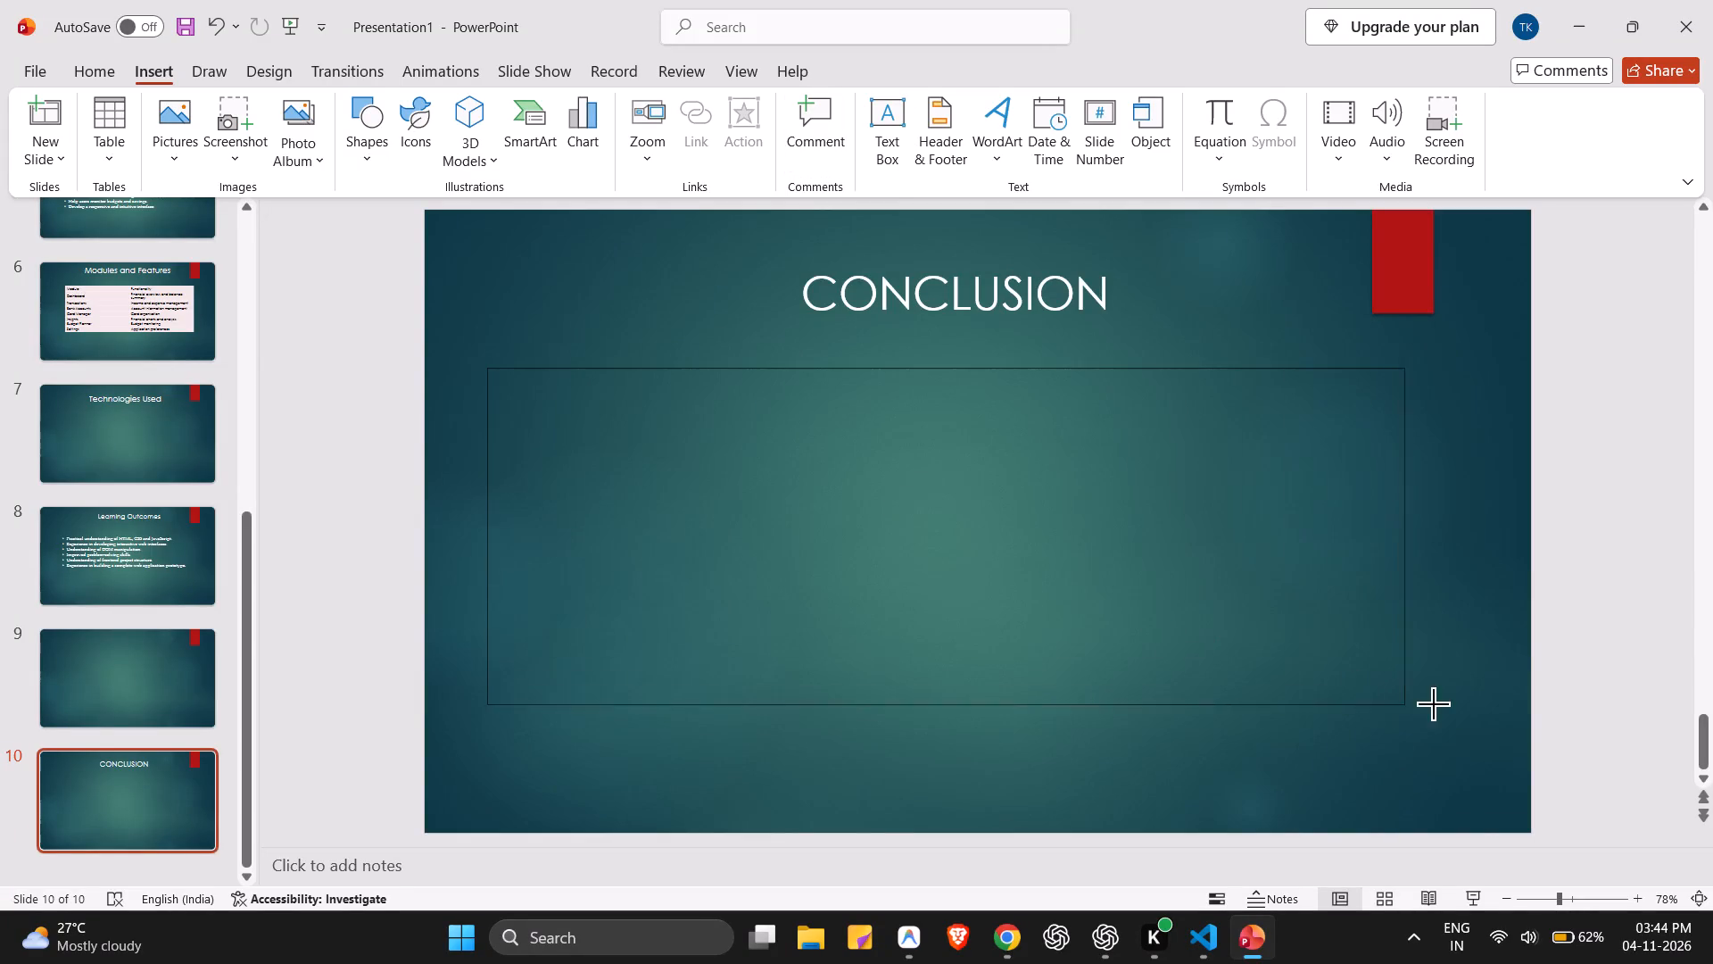
left_click_drag(1433, 703, 1473, 752)
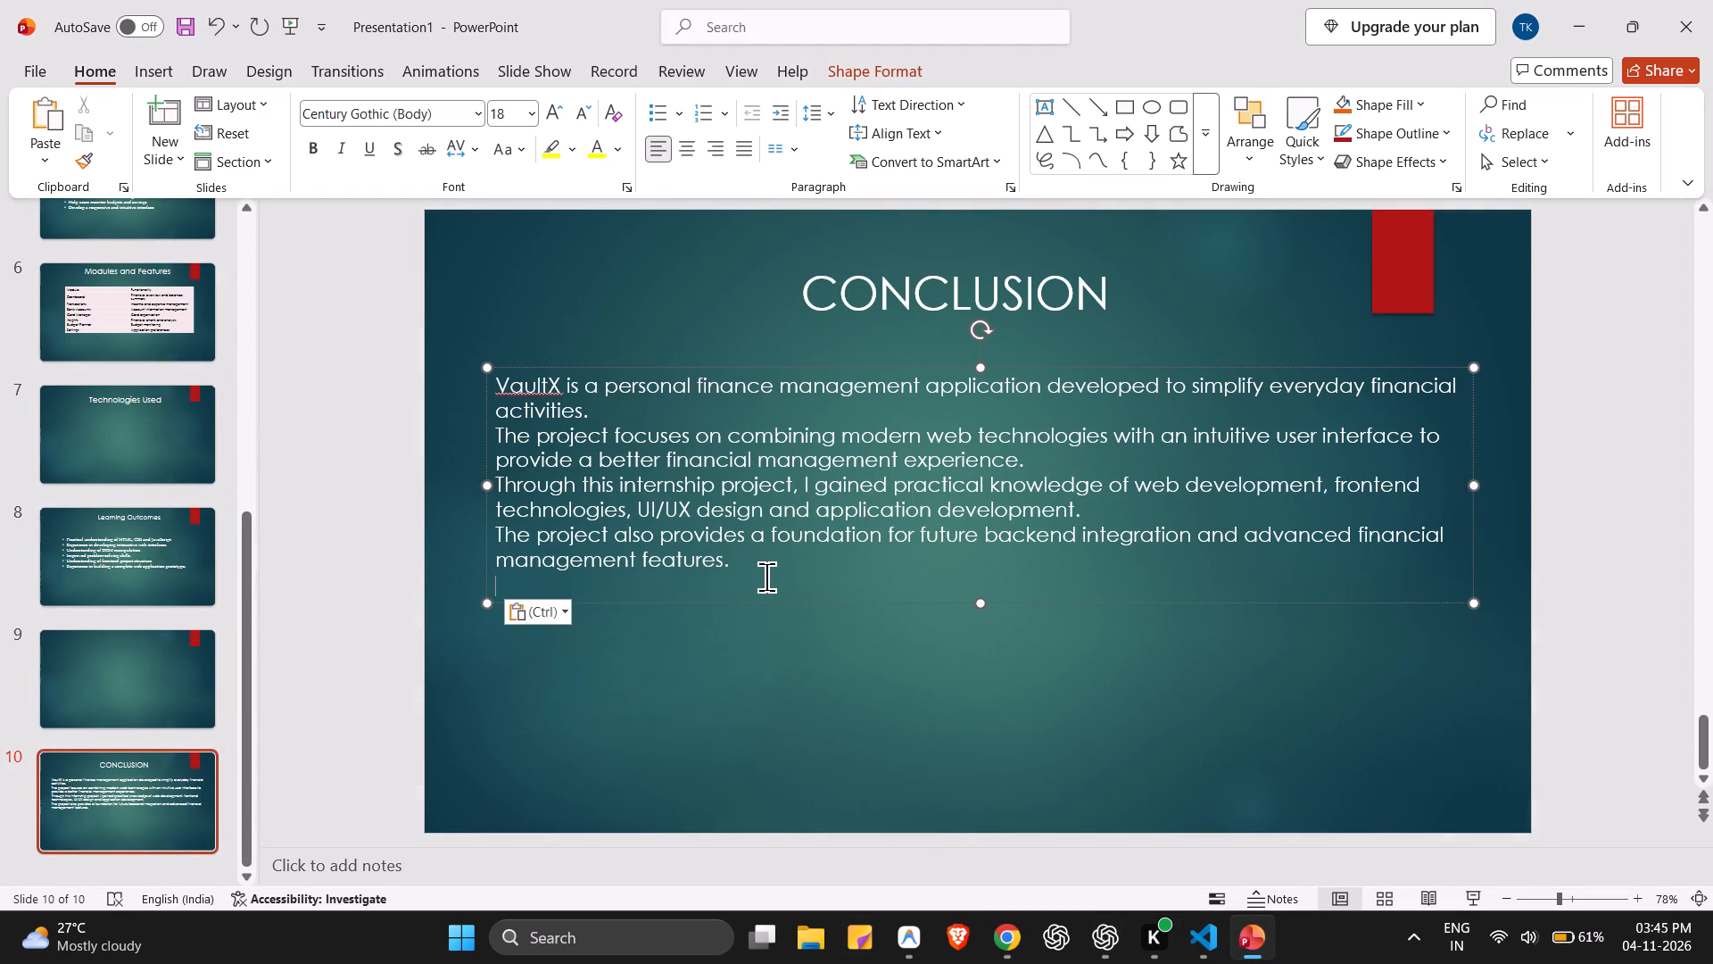
Justify the four conclusion paragraphs.
left_click_drag(766, 577, 489, 391)
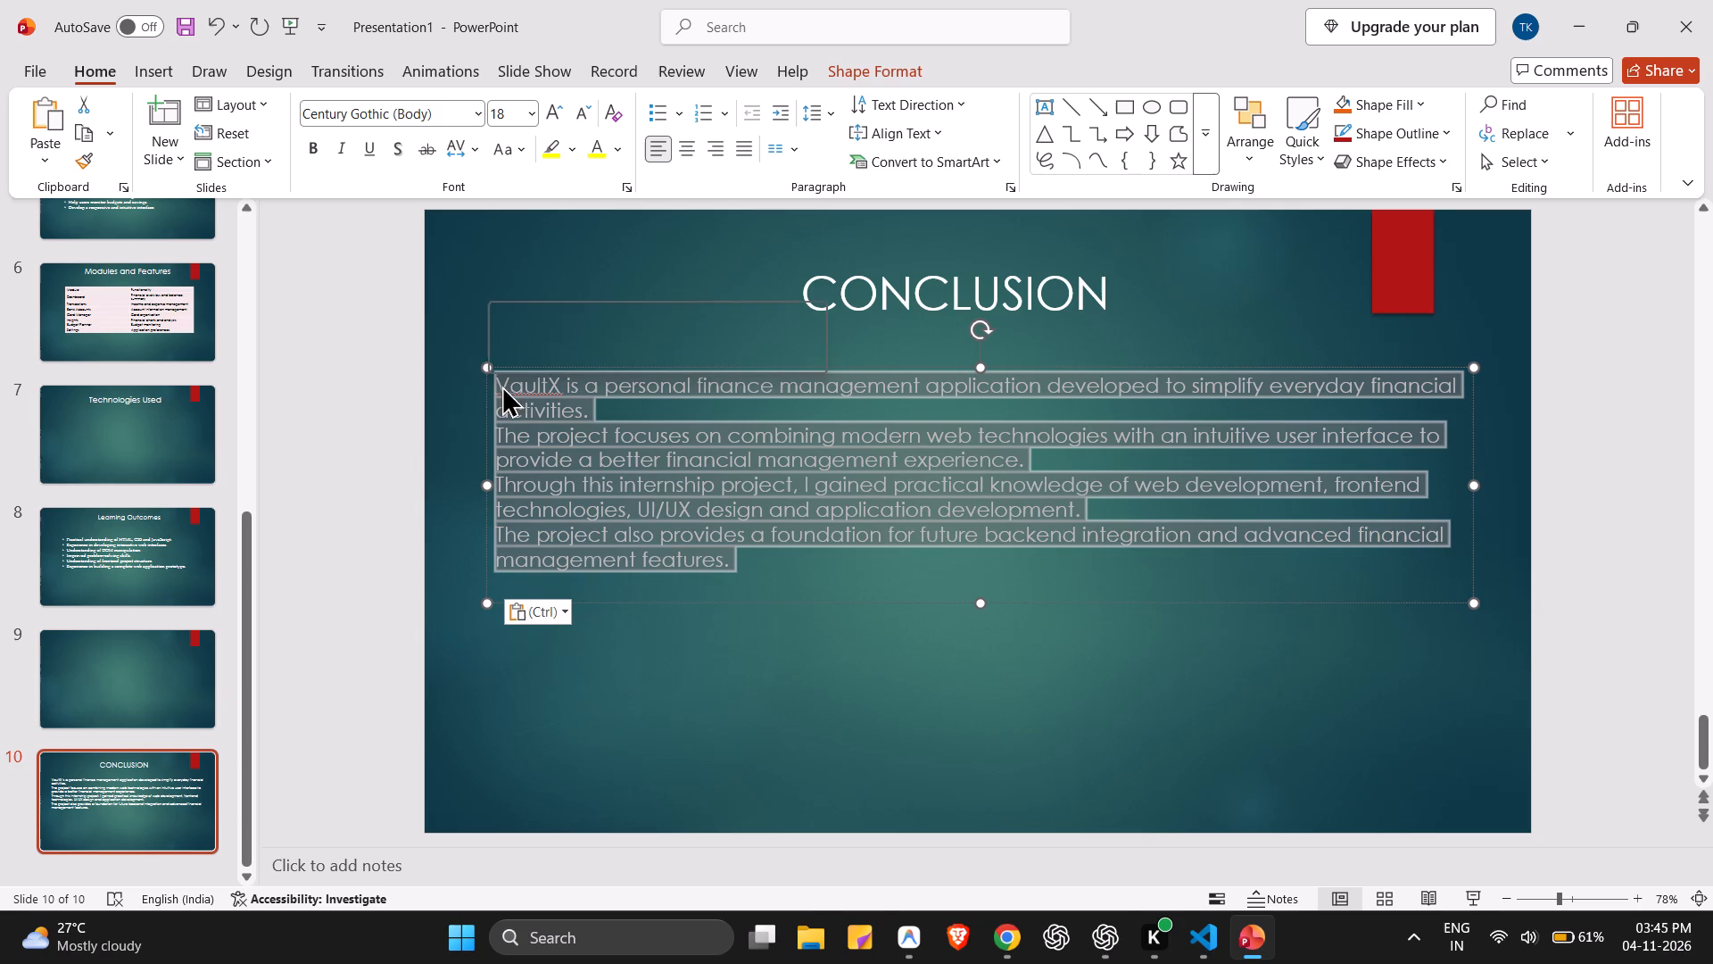
left_click(745, 155)
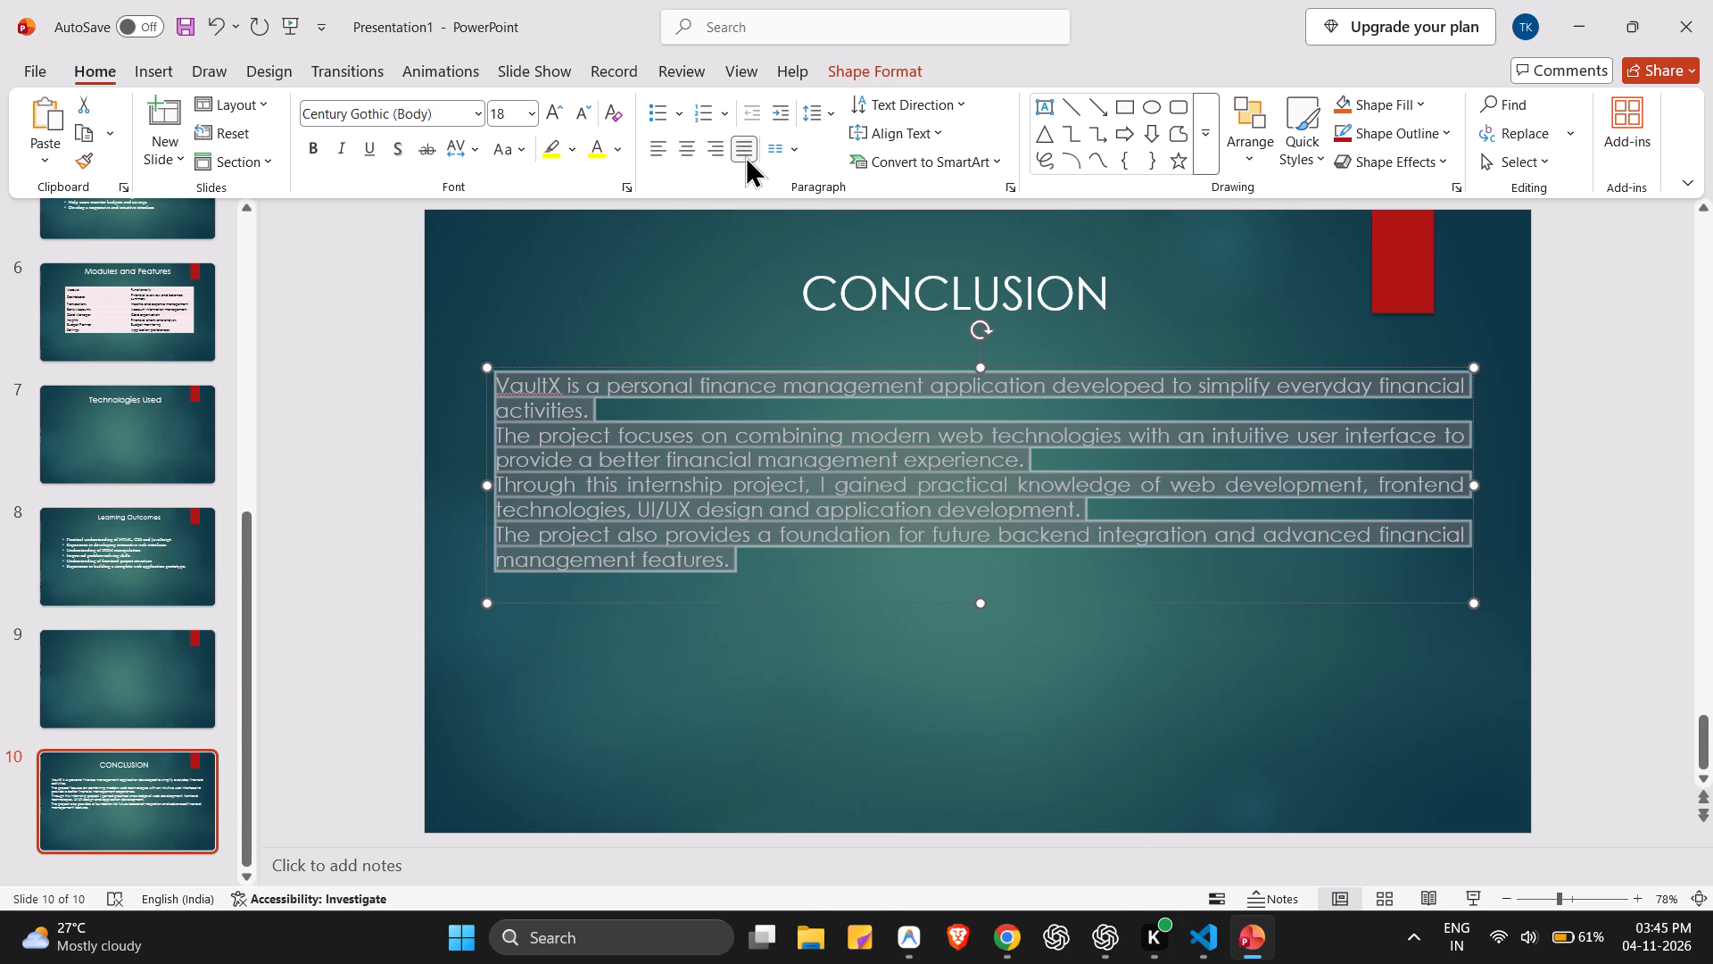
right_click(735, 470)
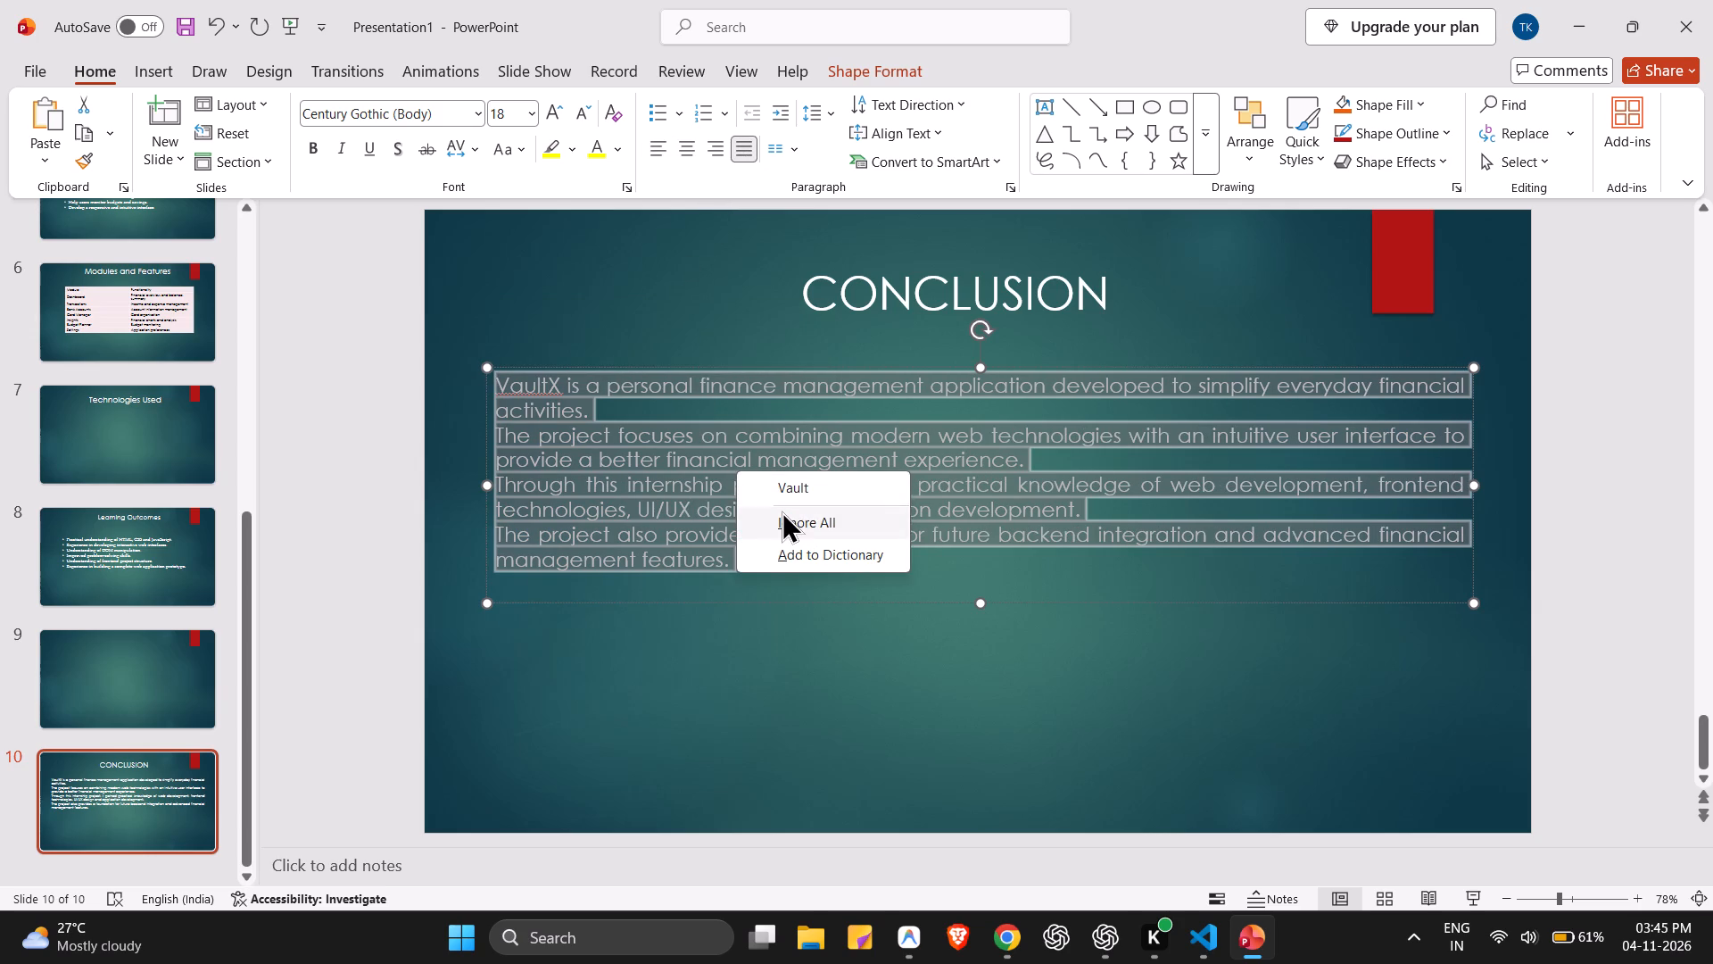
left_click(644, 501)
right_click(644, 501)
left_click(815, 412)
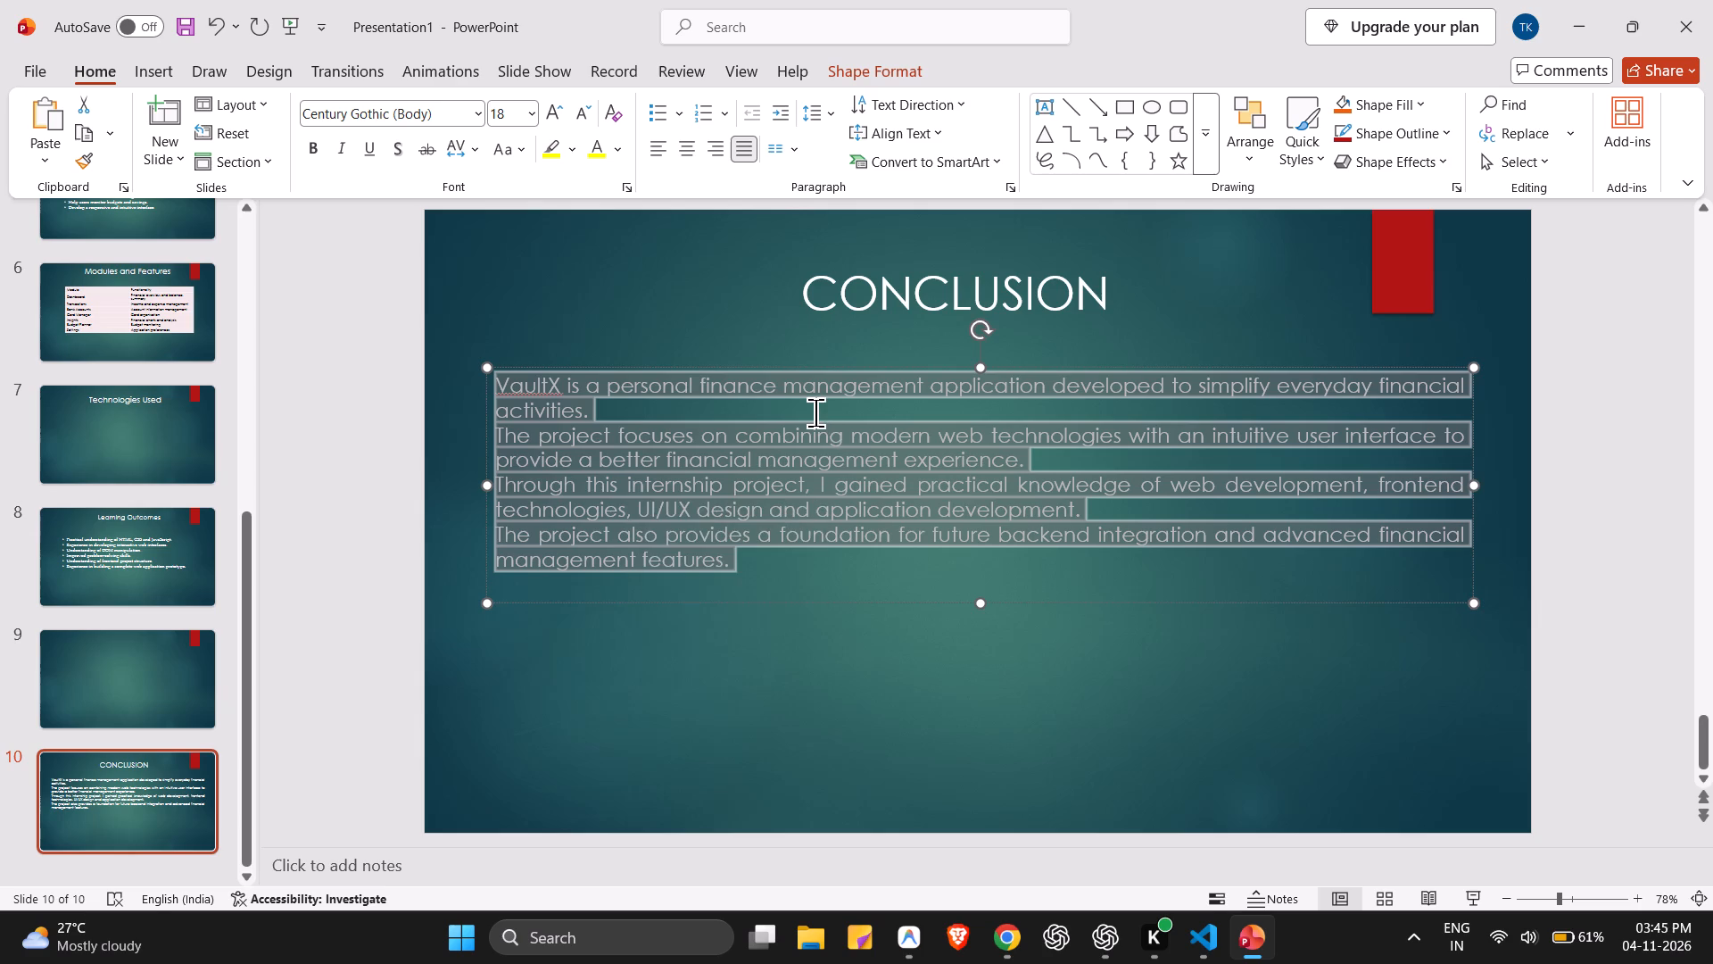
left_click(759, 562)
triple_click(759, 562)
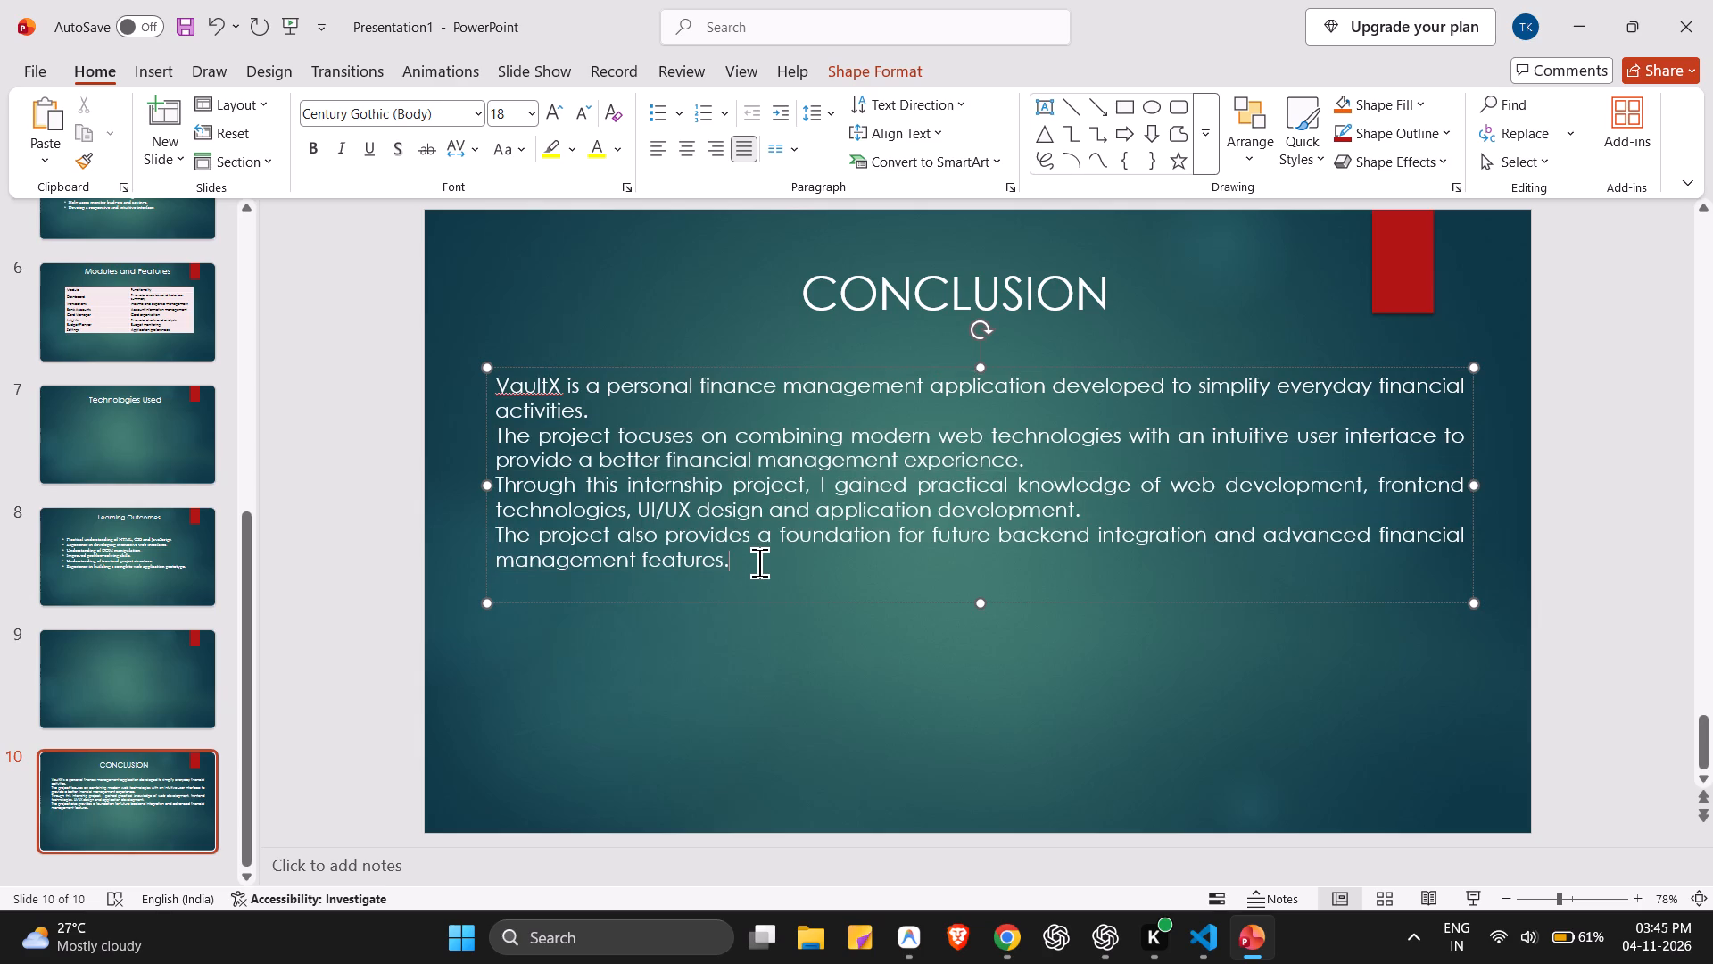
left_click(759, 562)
Change the four conclusion paragraphs to Book Antiqua and enlarge their text by two font size increments.
left_click_drag(759, 562, 496, 388)
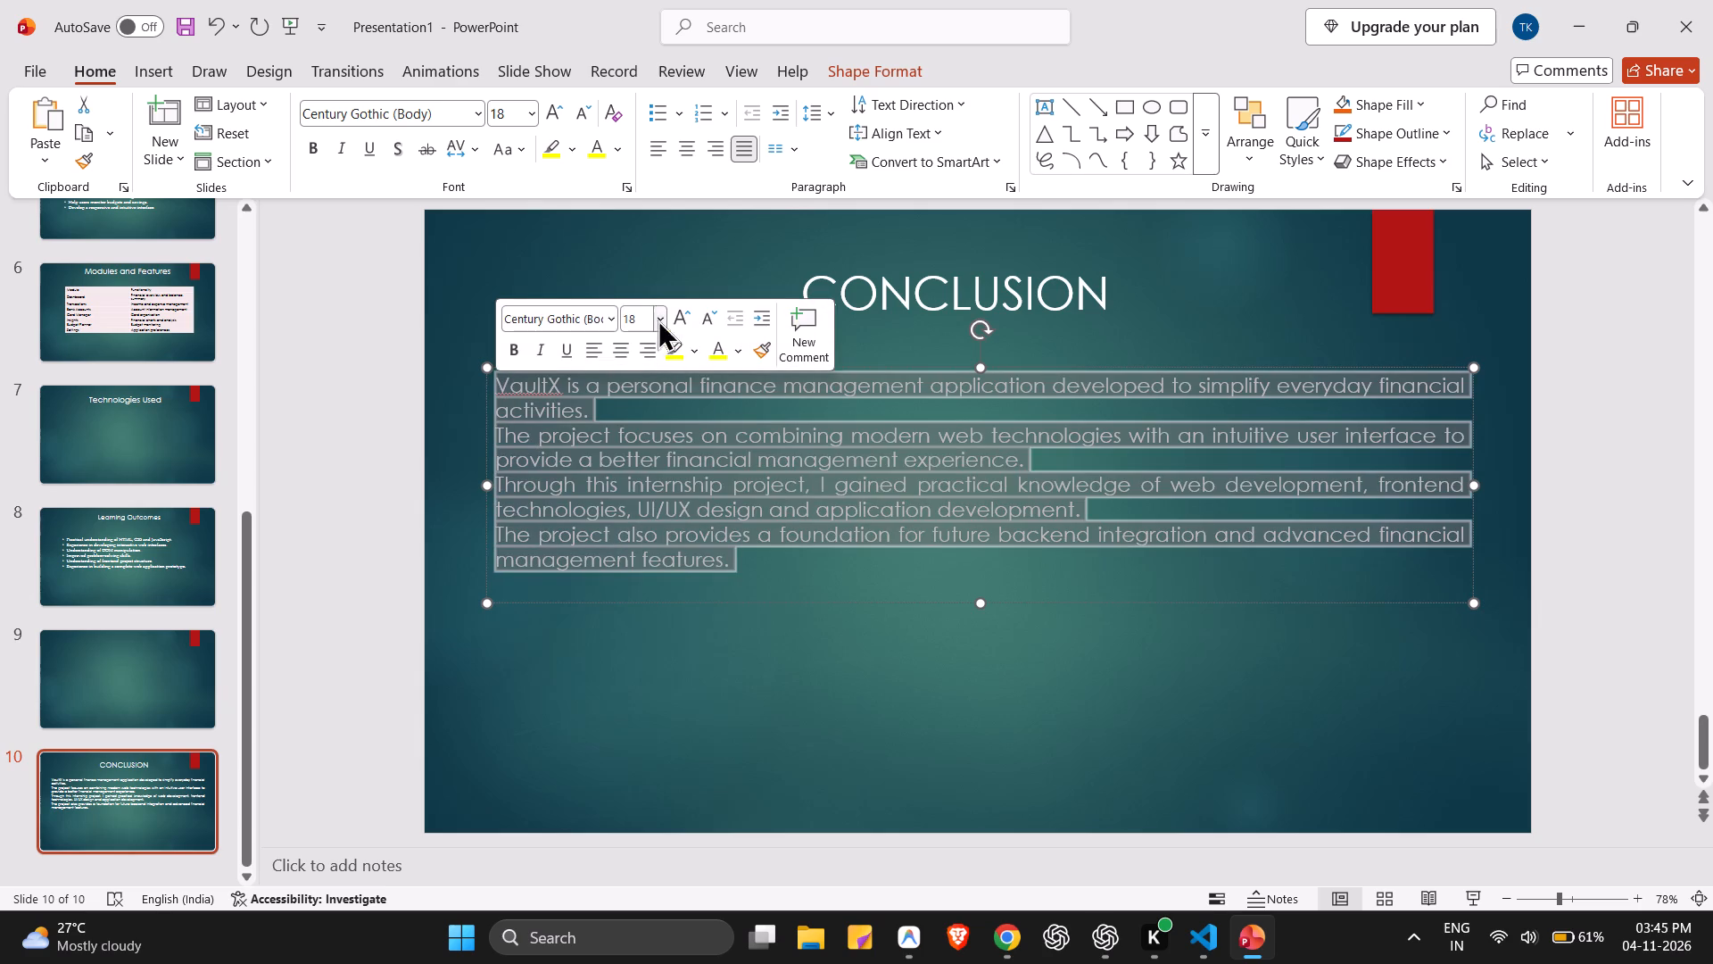
left_click(612, 322)
scroll(676, 671, "down", 1)
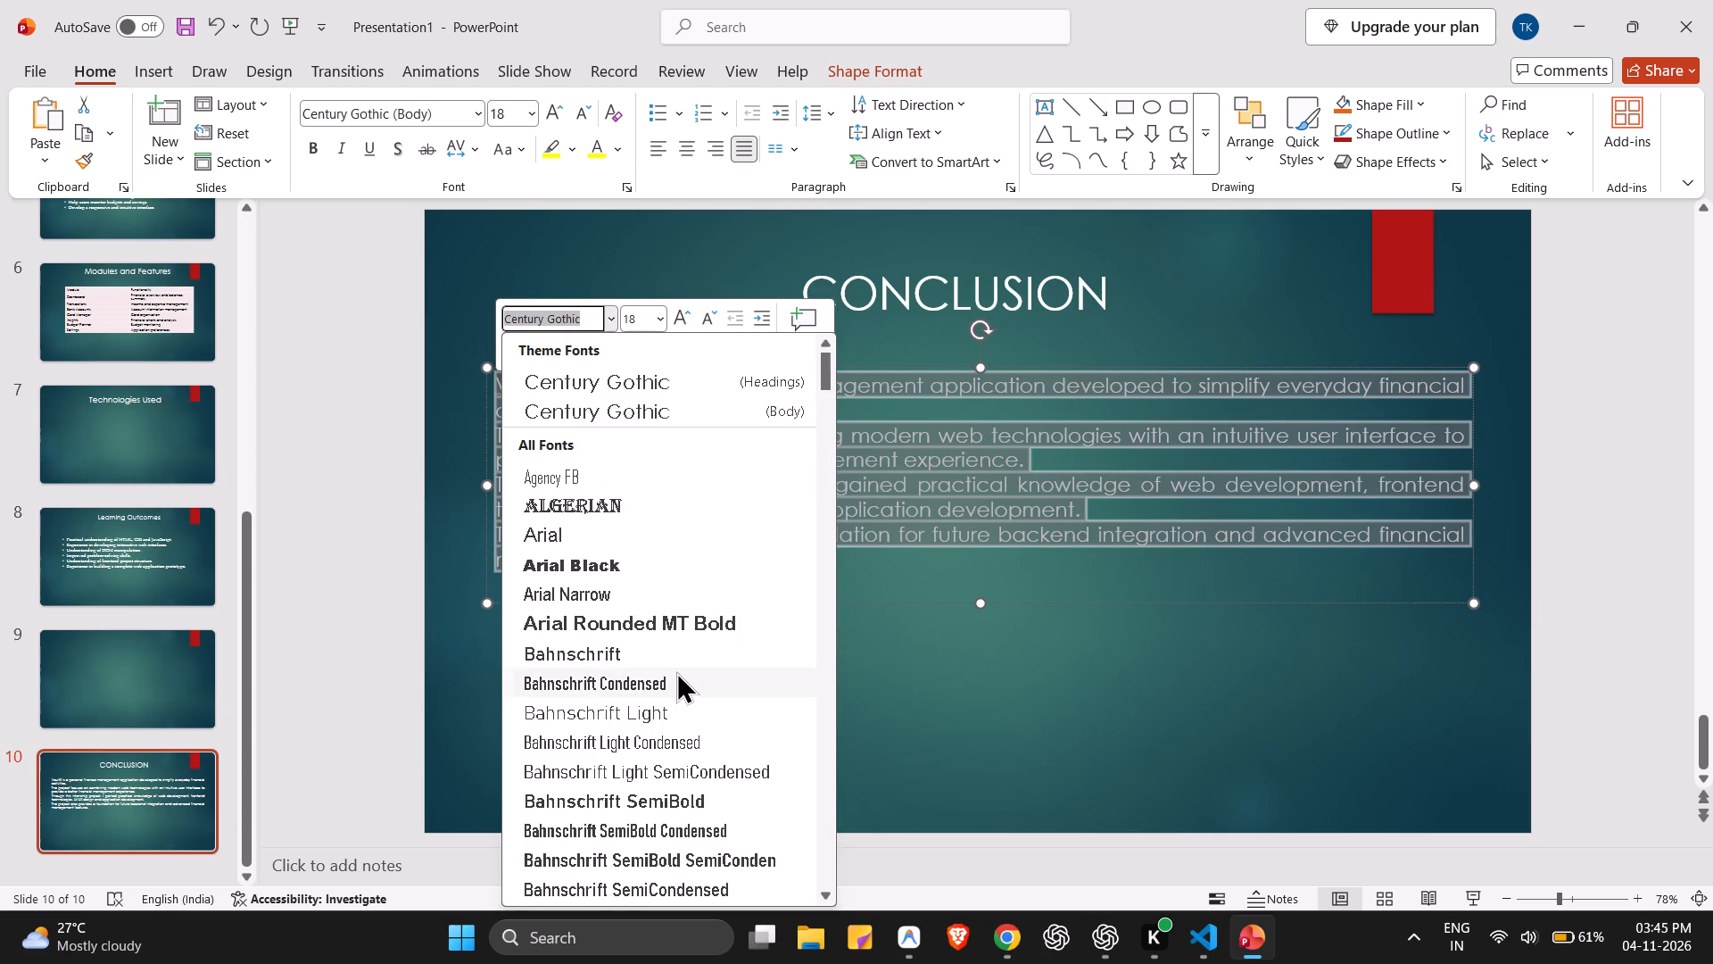
scroll(676, 671, "down", 1)
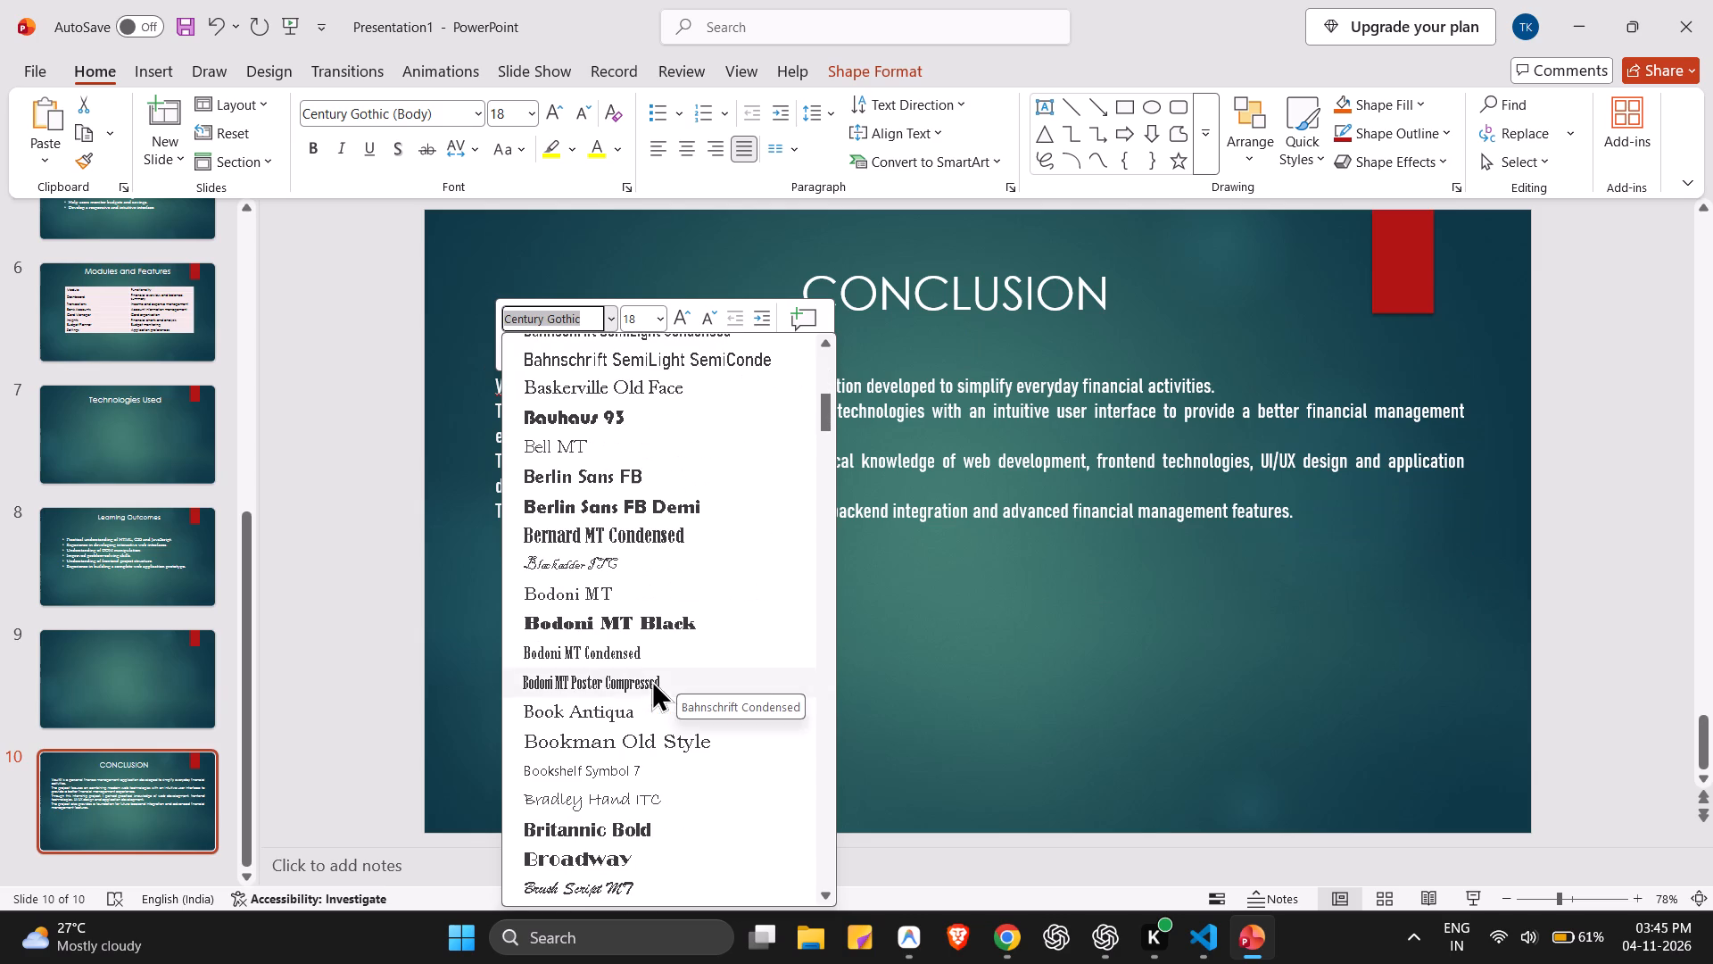
left_click(600, 705)
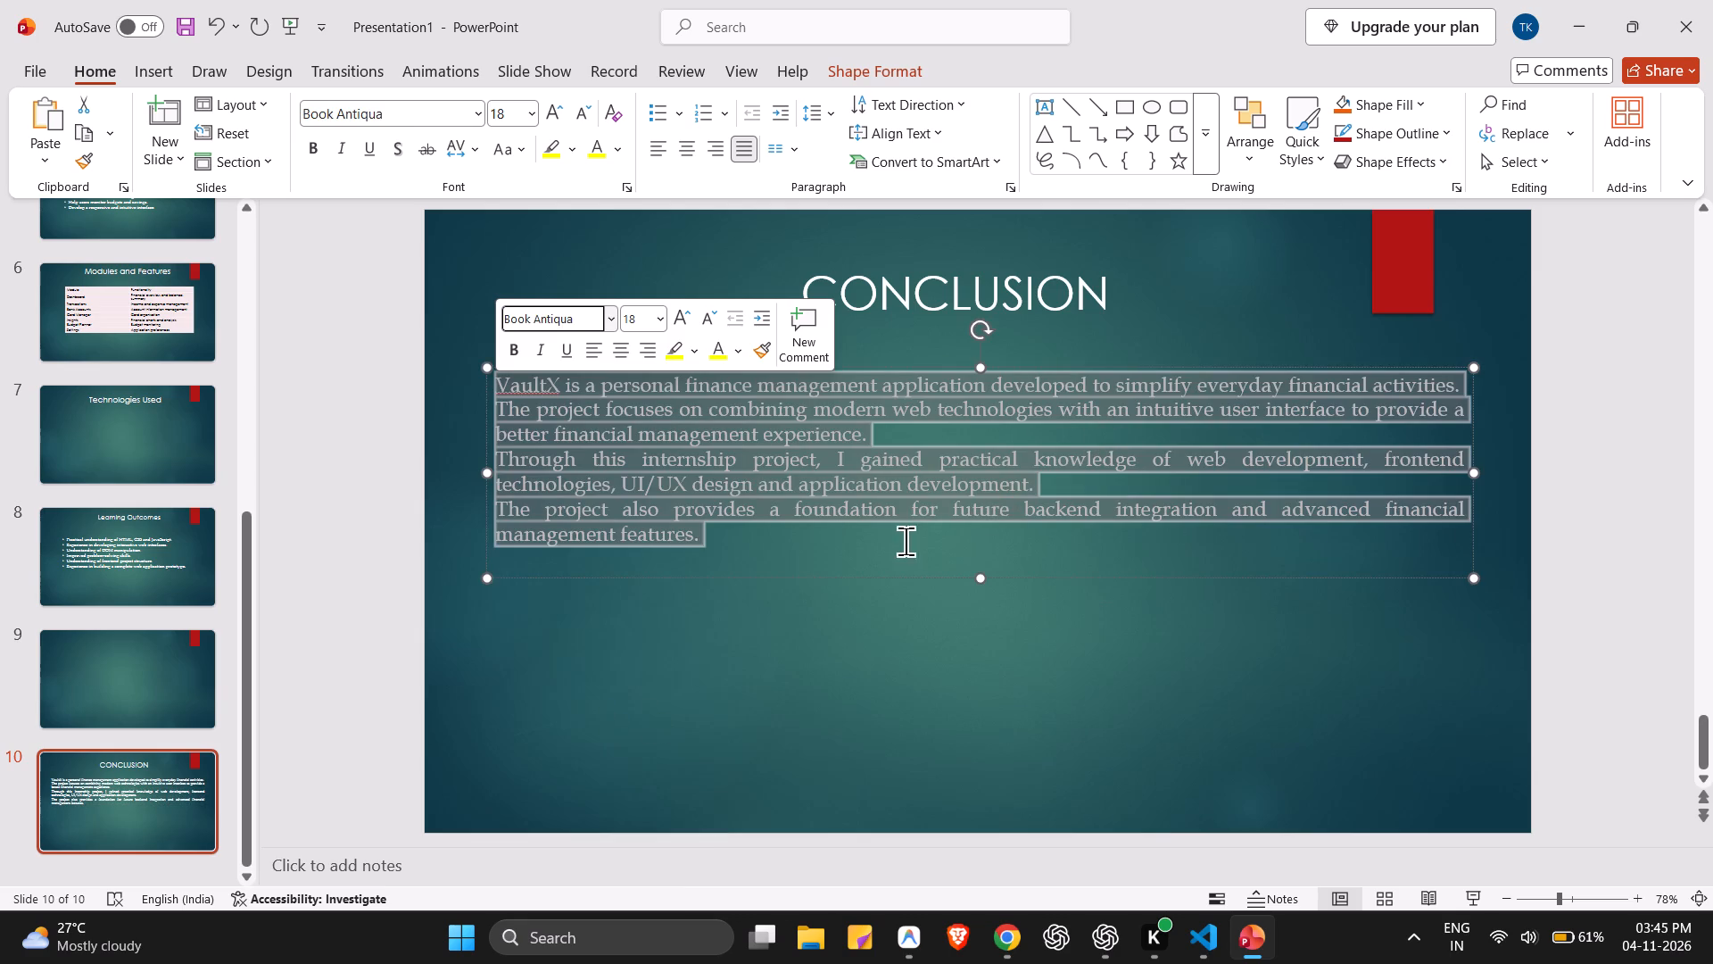
left_click(690, 320)
left_click(690, 320)
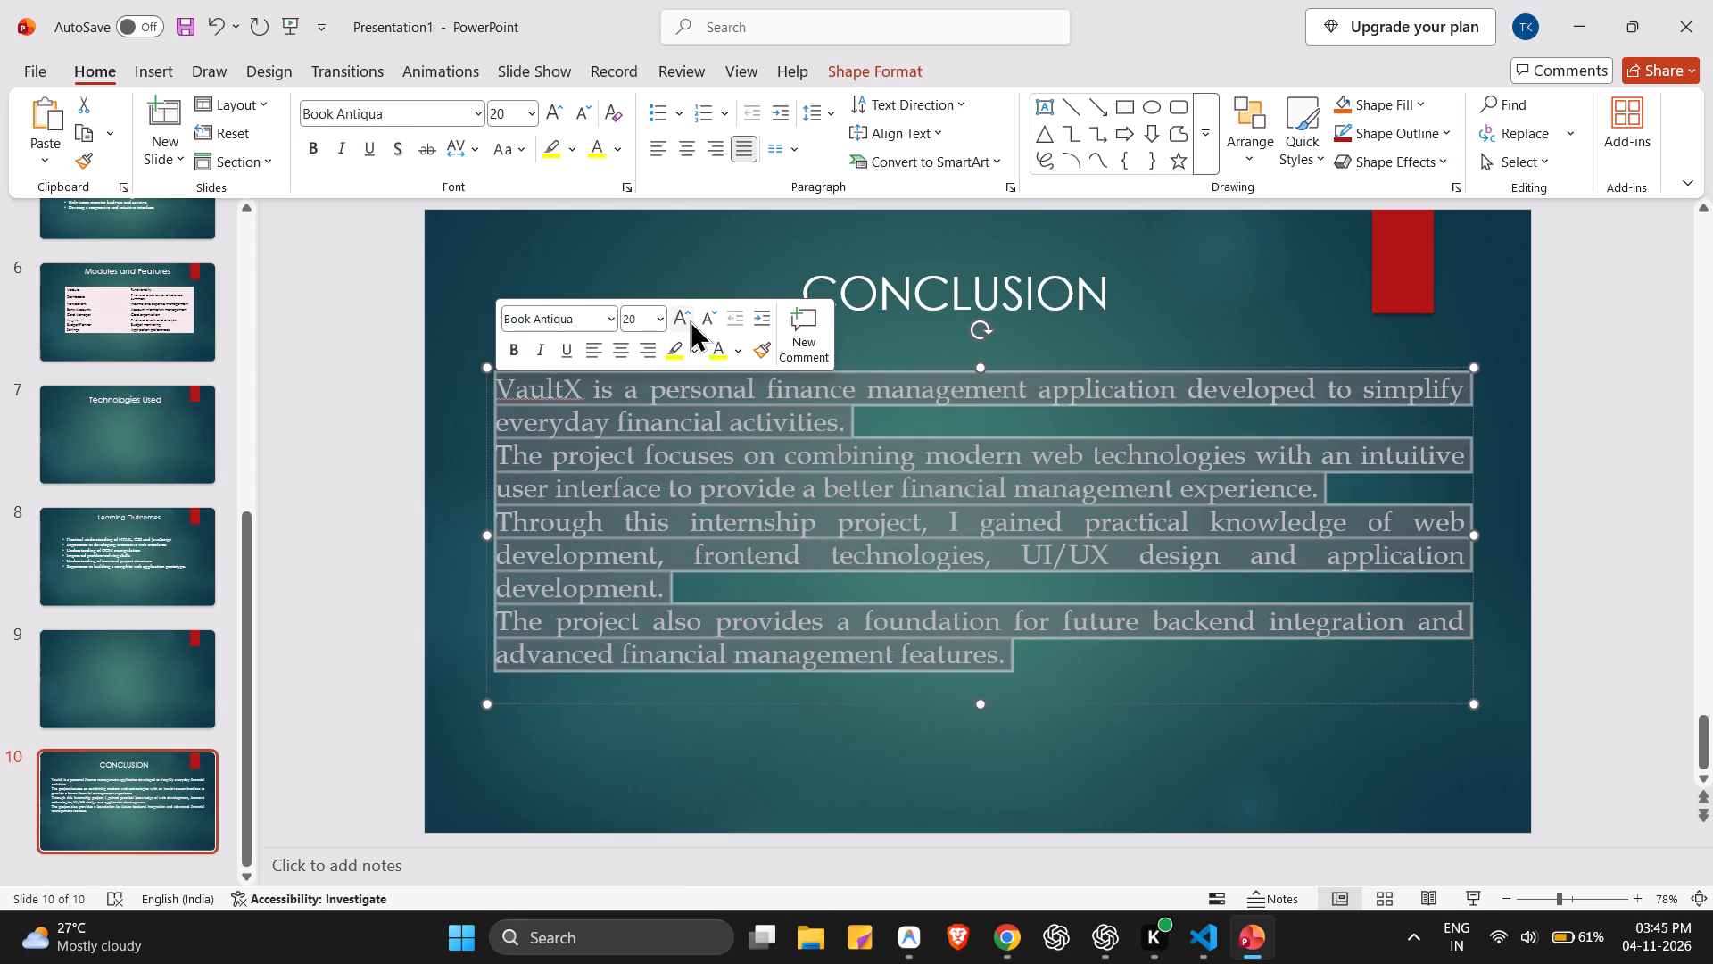
Move the Conclusion slide ahead of the blank slide 9.
left_click(790, 773)
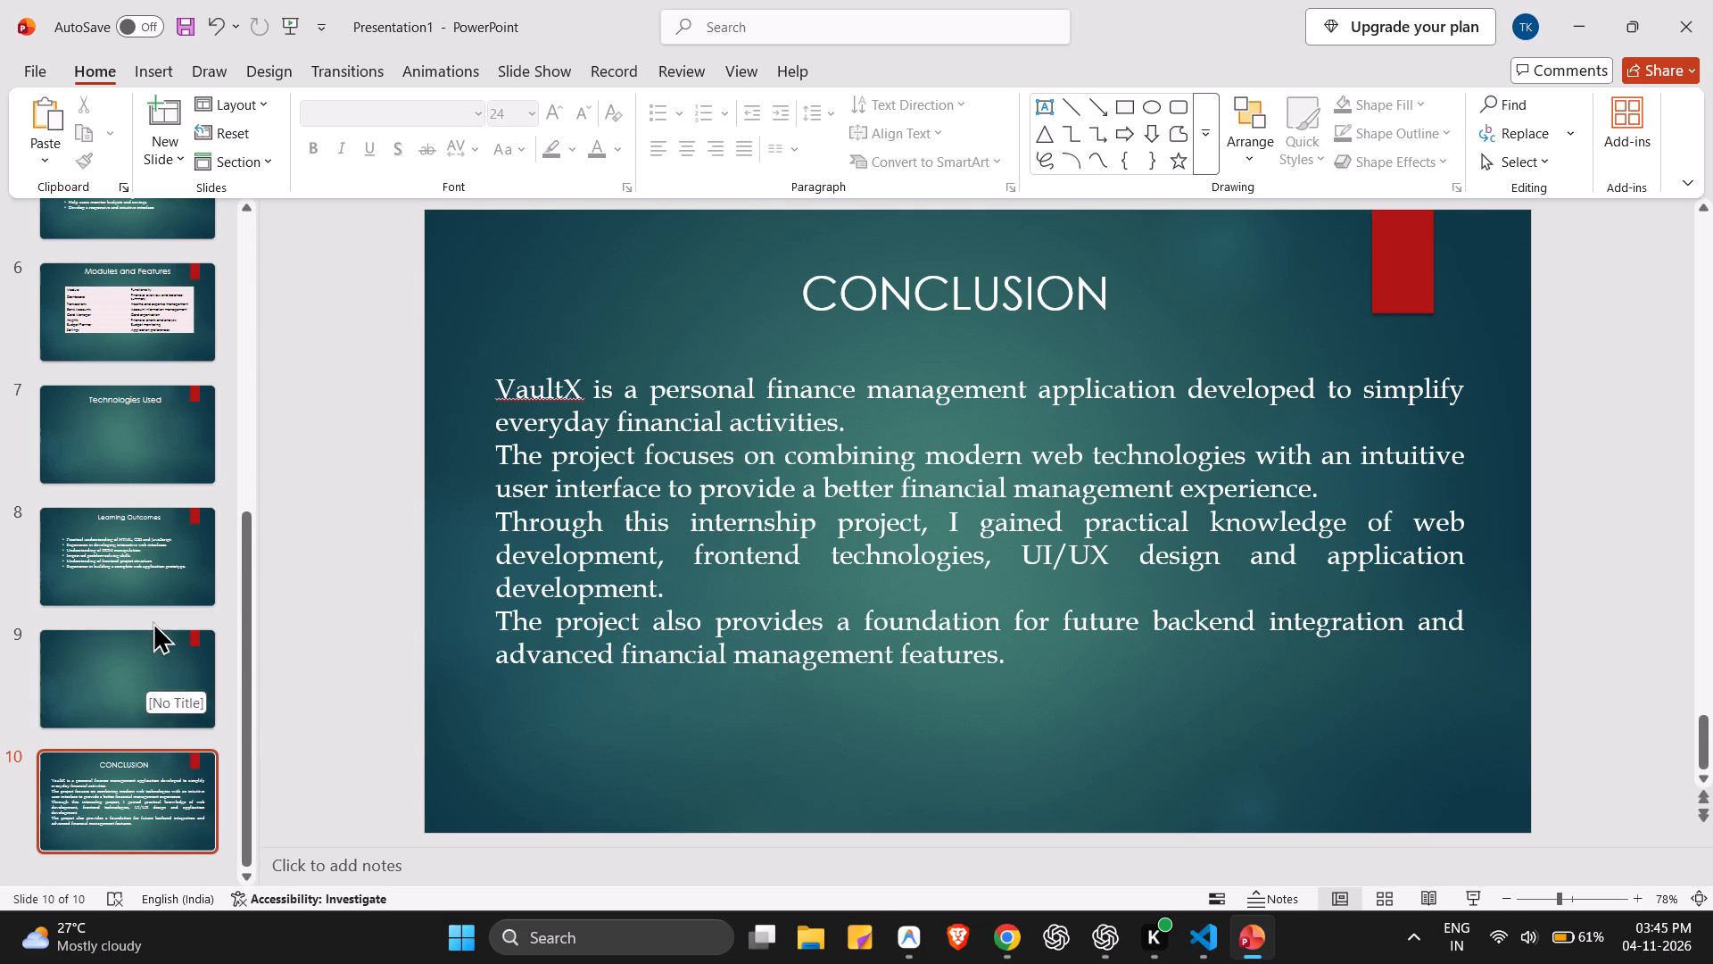
left_click(128, 665)
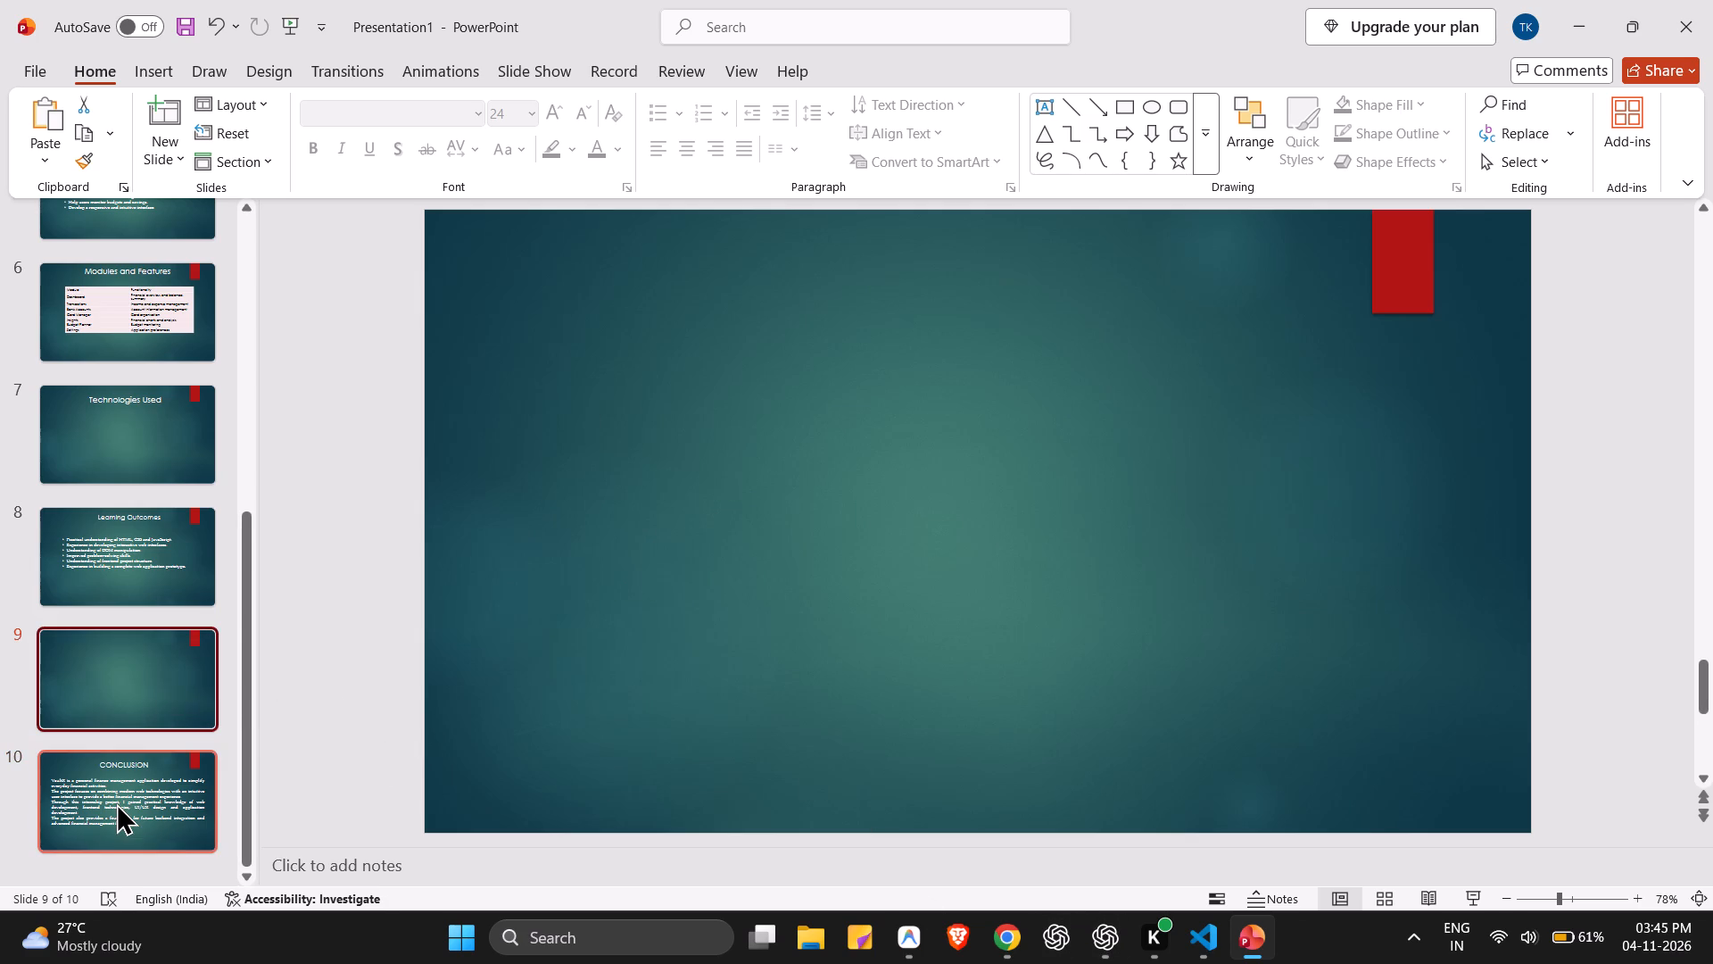
left_click_drag(116, 802, 131, 656)
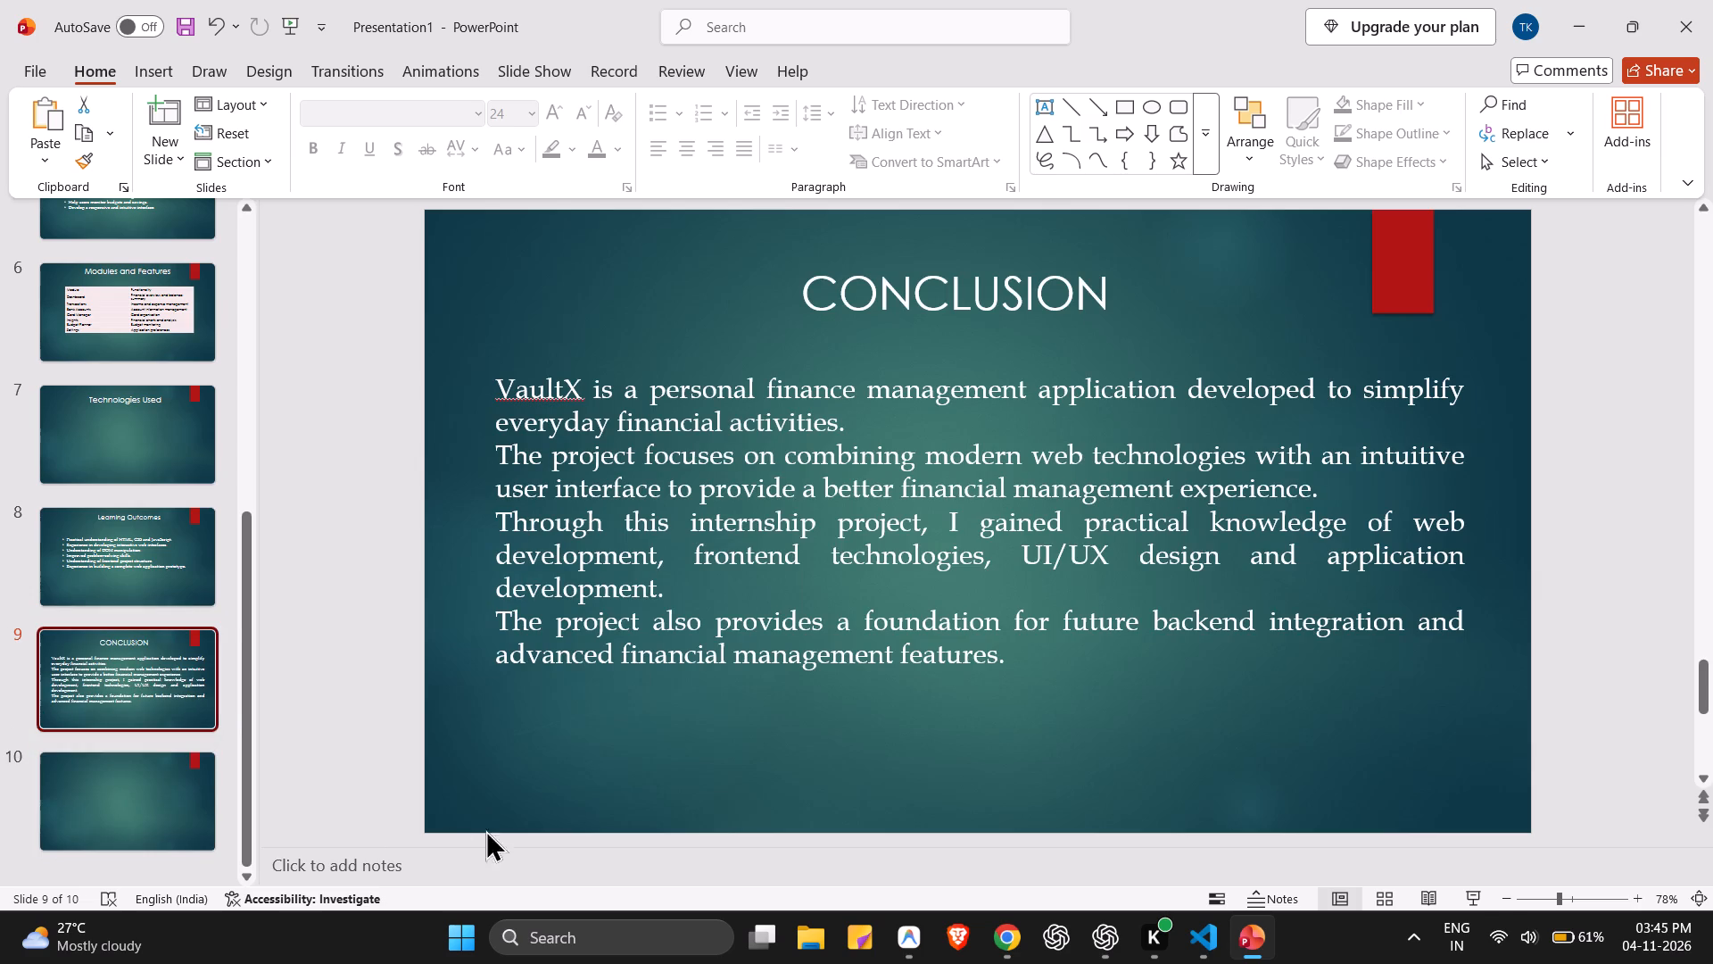
Select the blank last slide, switch to Chrome and search Google Images for "THANK YOU FOR INTERNSHIP".
left_click(120, 801)
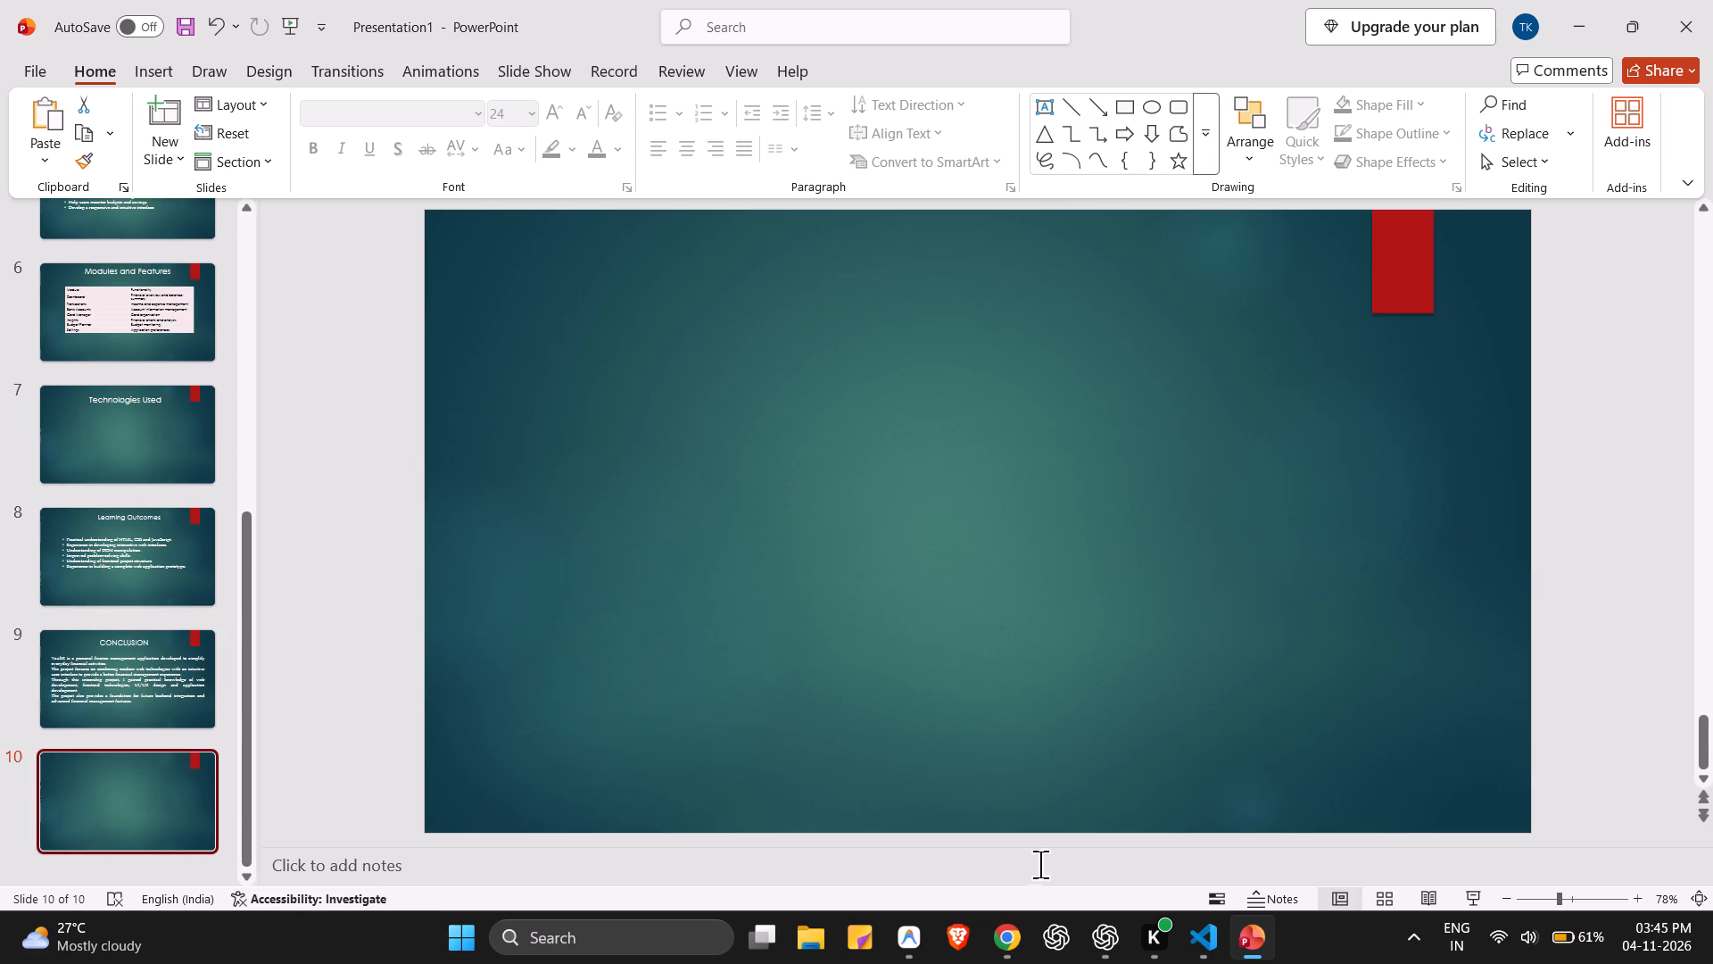
left_click(1022, 809)
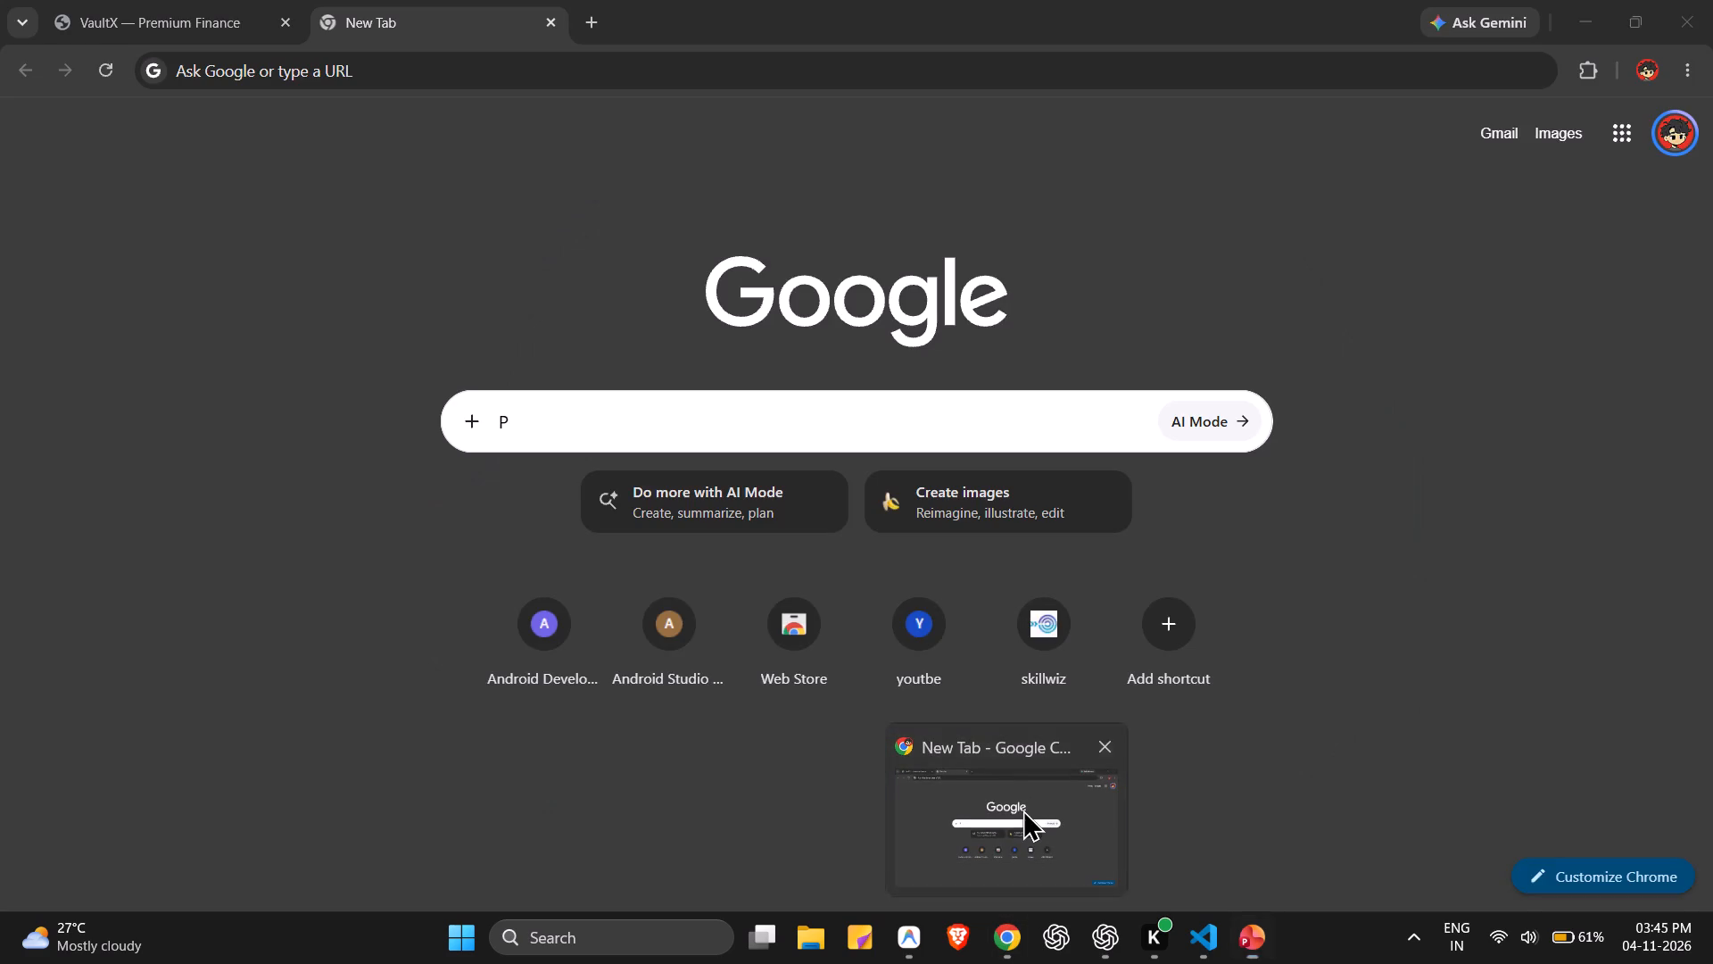
key("BackSpace")
type("THANK YOU FOR INTERNSHIP")
key("Return")
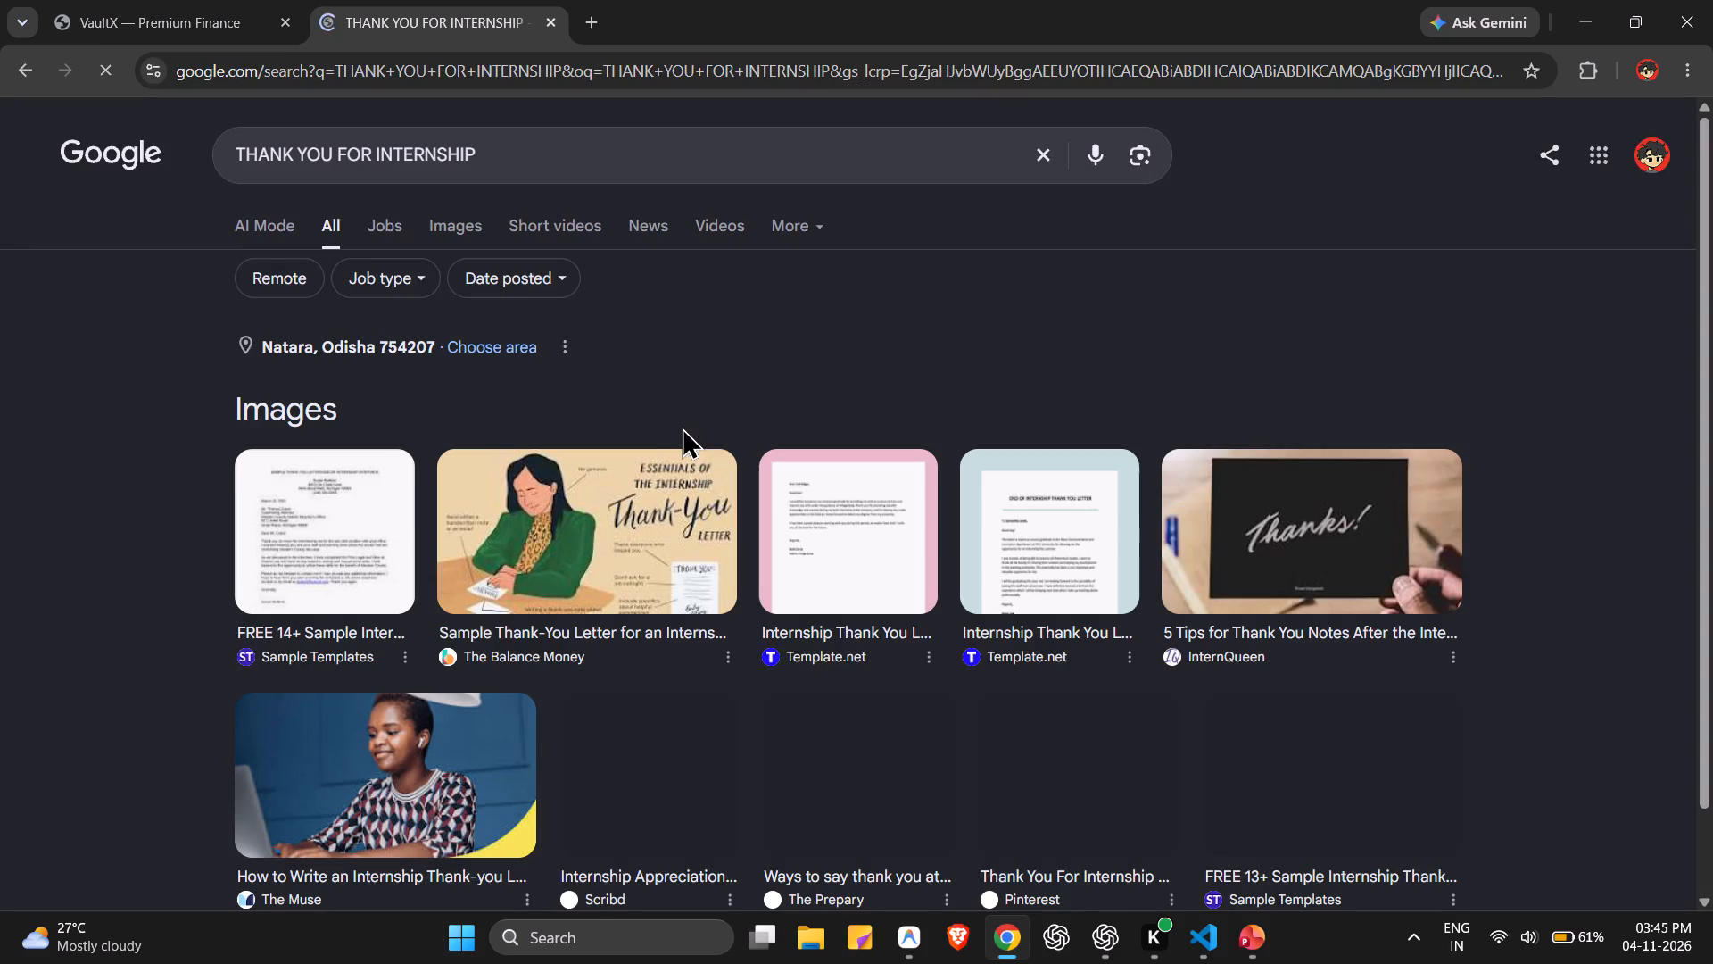
left_click(451, 220)
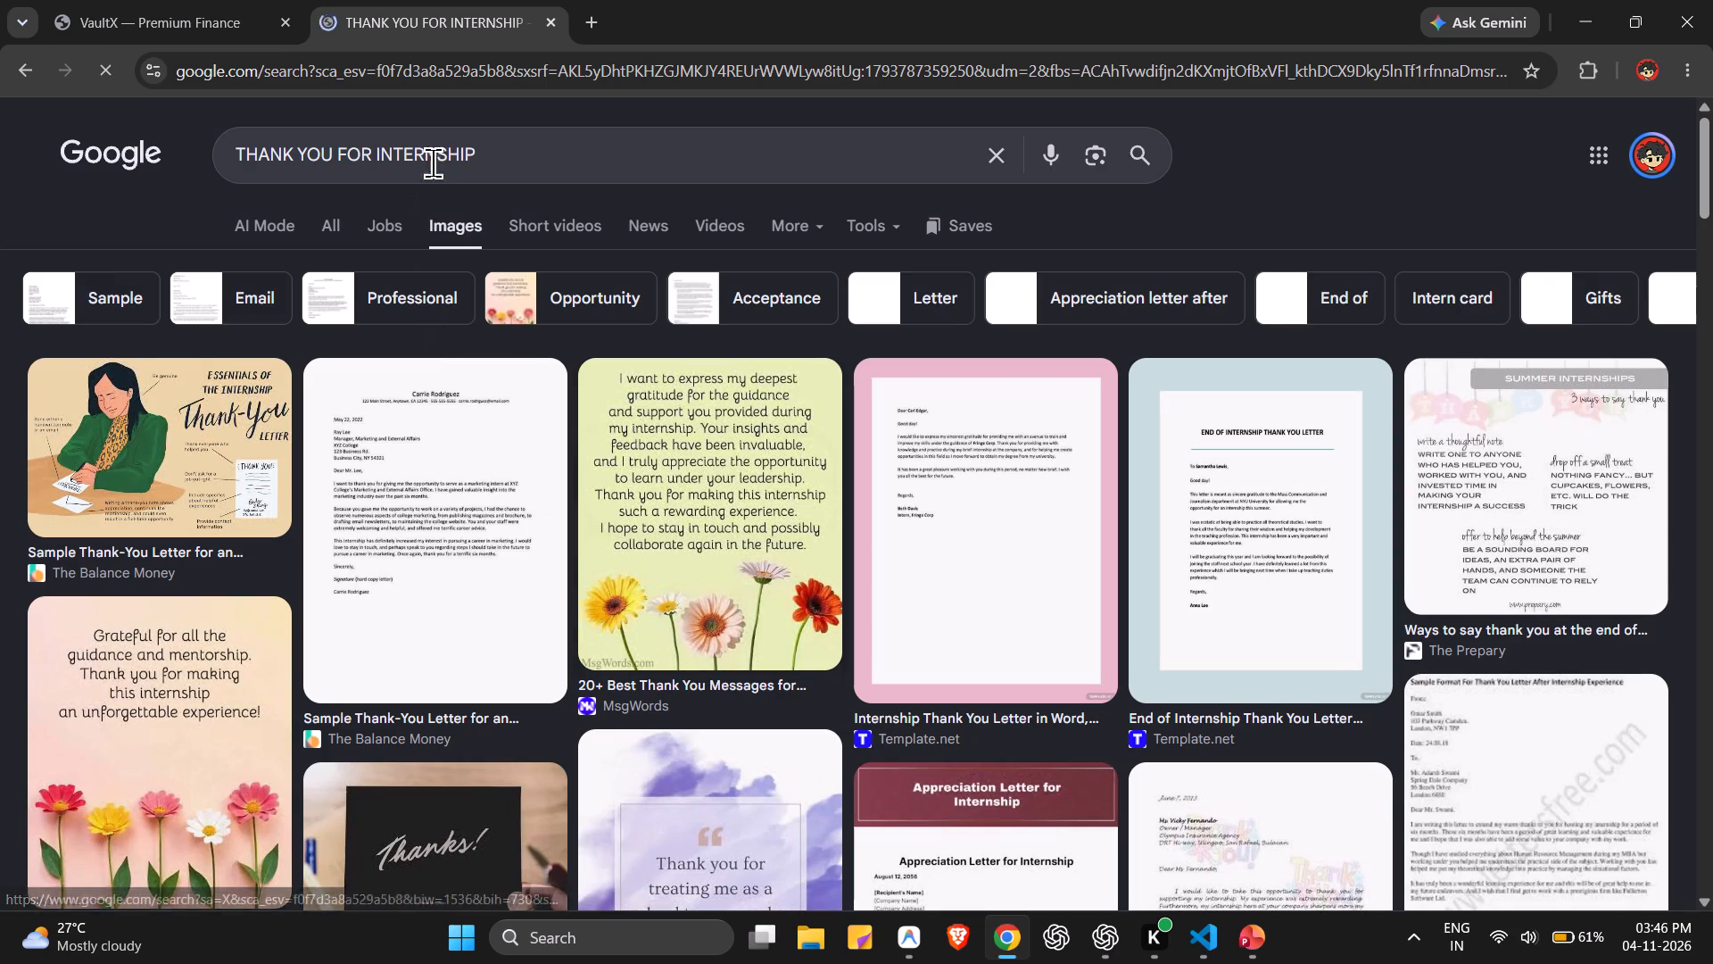
Shorten the image search query to "THANK YOU" and run it.
left_click(529, 154)
key("BackSpace")
key("BackSpace")
key("BackSpace")
key("BackSpace")
key("BackSpace")
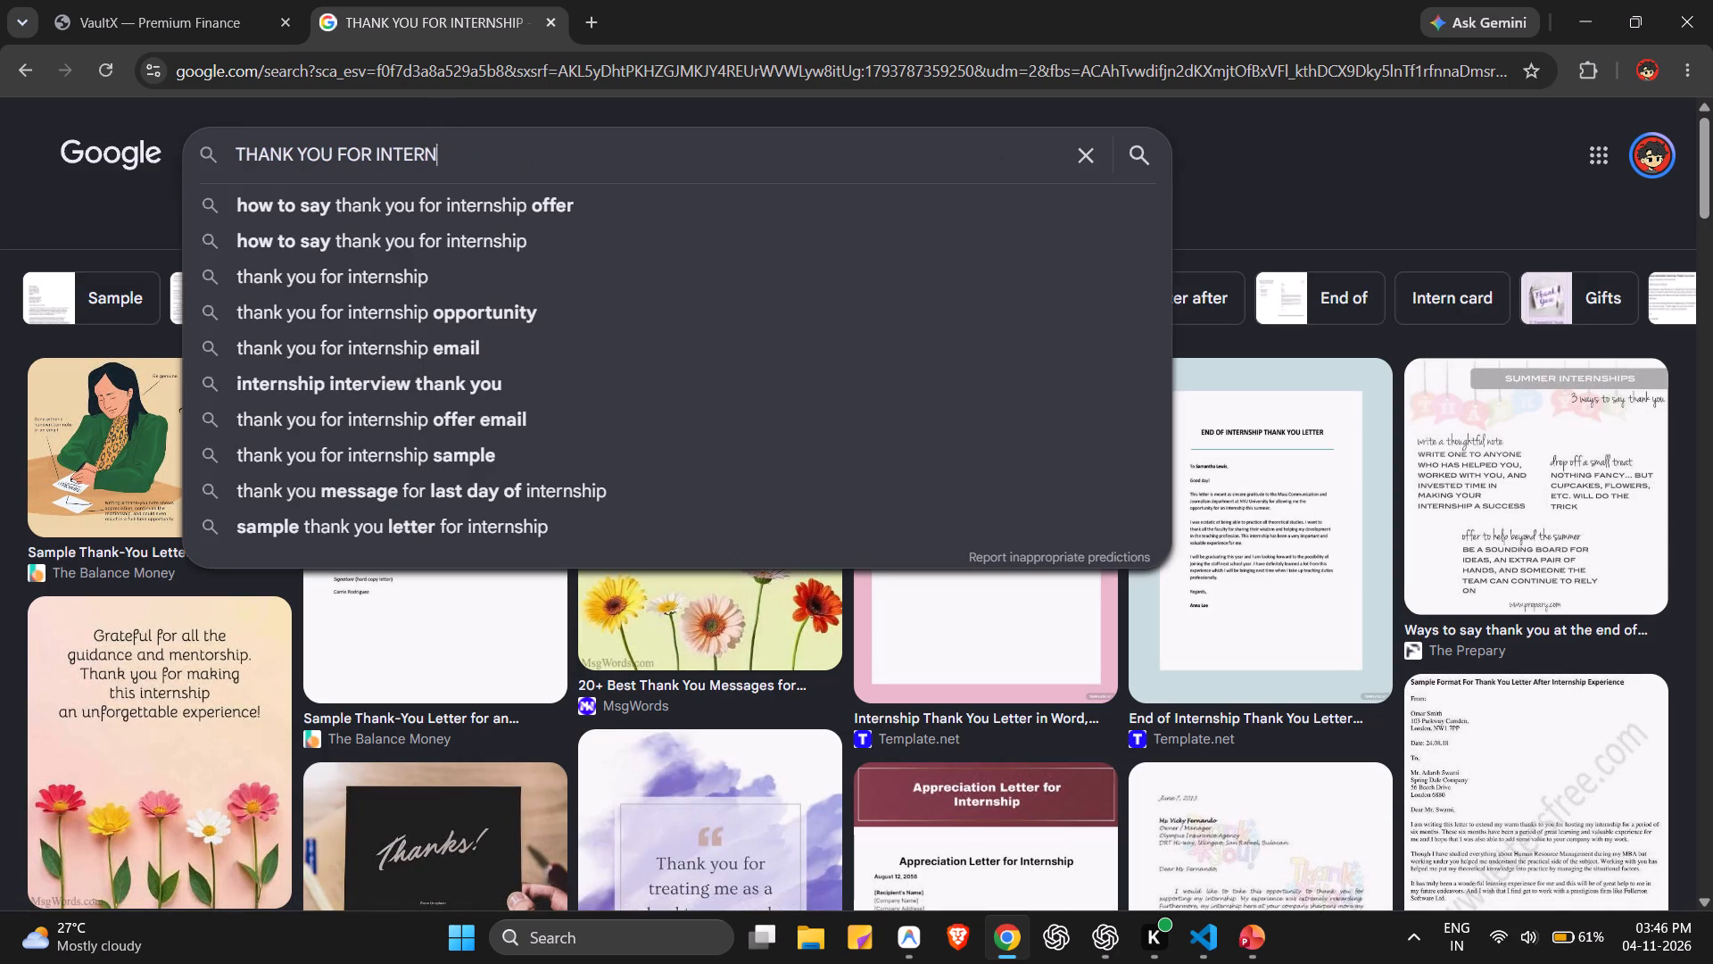
key("BackSpace")
key("BackSpace")
key("BackSpace")
key("BackSpace")
key("BackSpace")
key("BackSpace")
key("BackSpace")
key("BackSpace")
key("BackSpace")
key("Return")
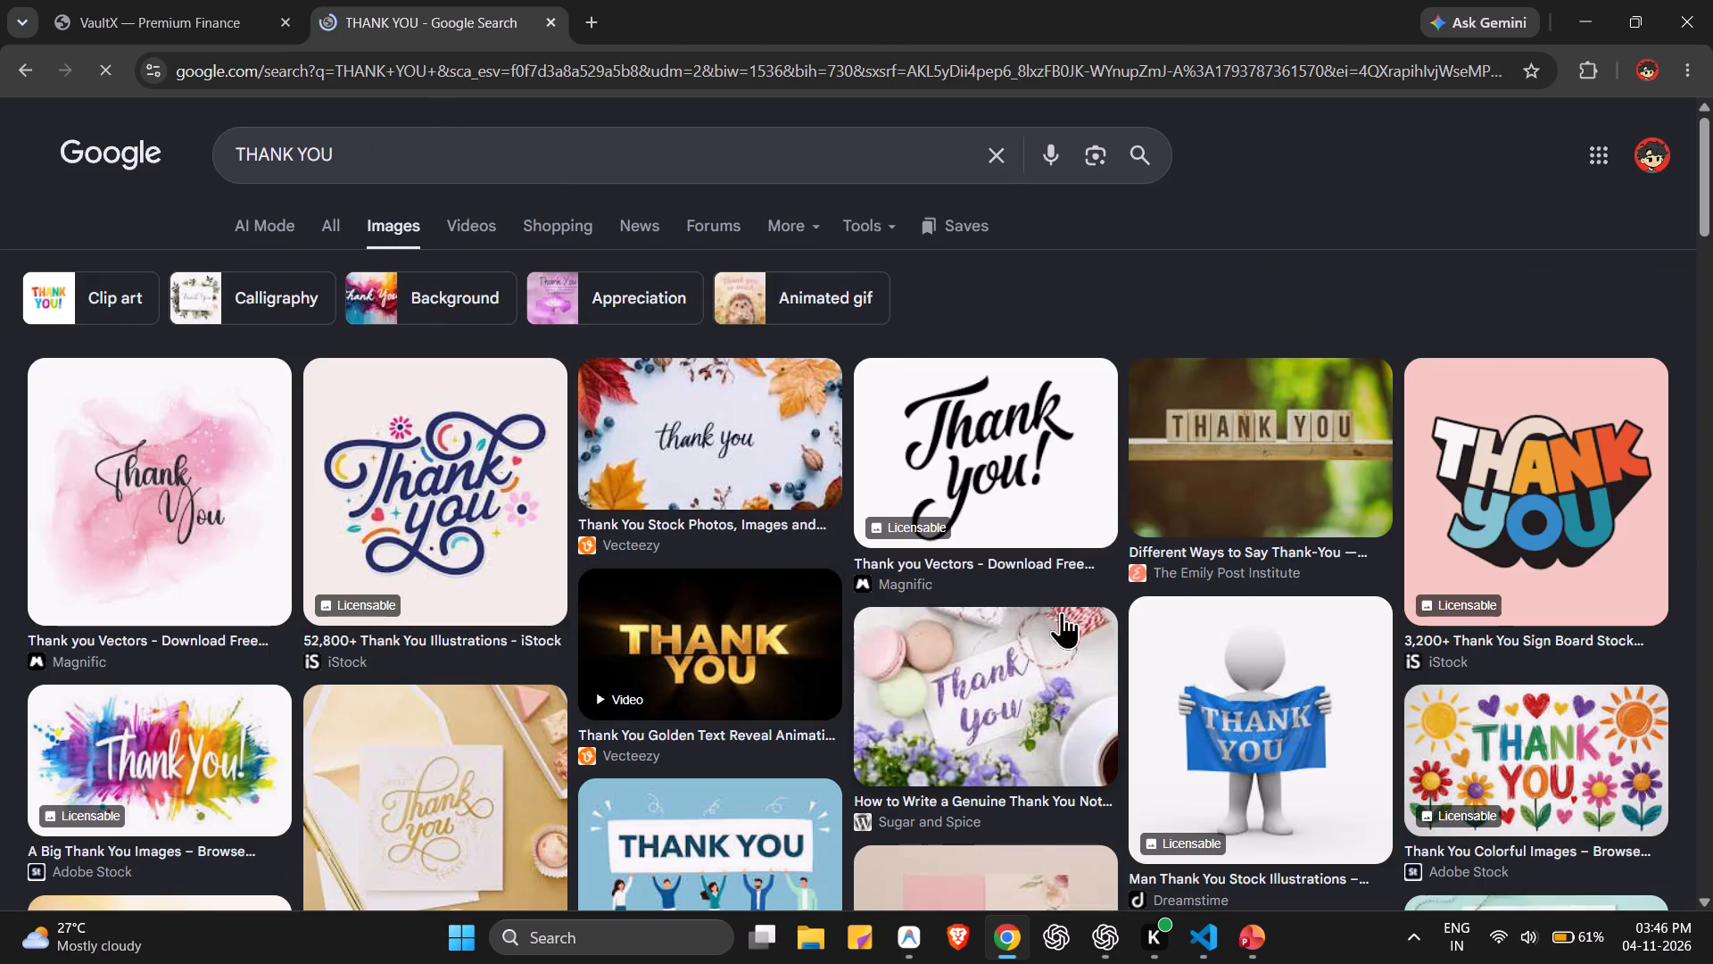
Copy the iStock illustration of five people holding up a "THANK YOU" banner from the image results.
scroll(1047, 716, "down", 3)
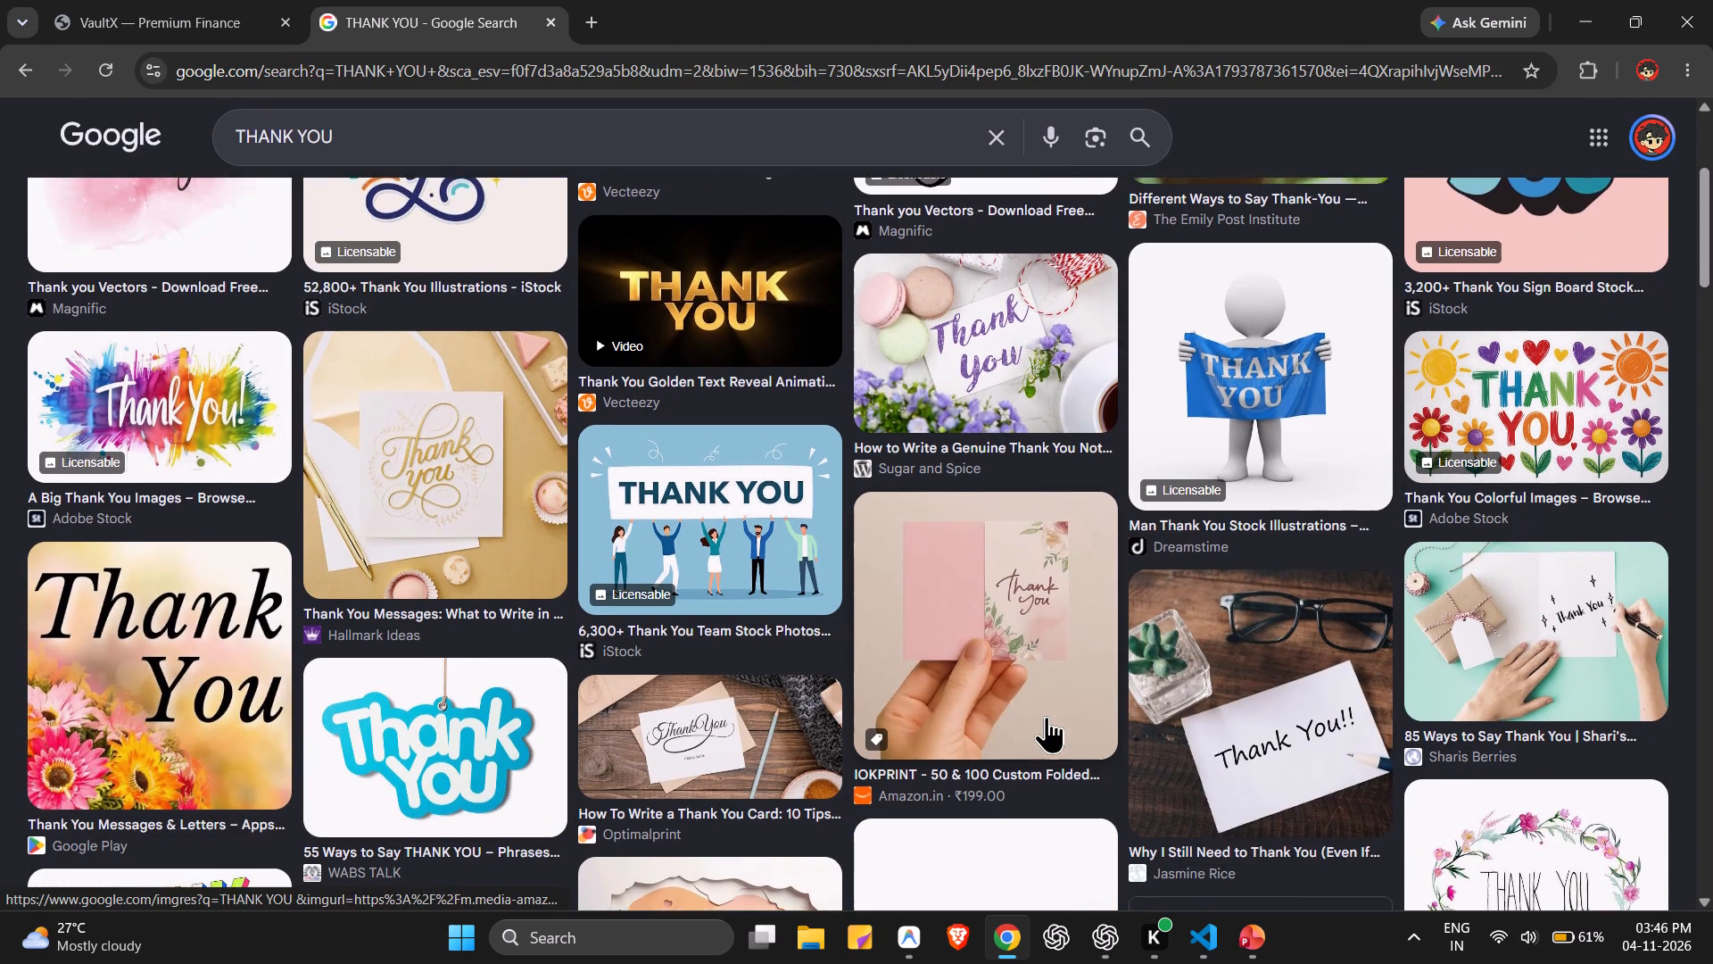
left_click(768, 545)
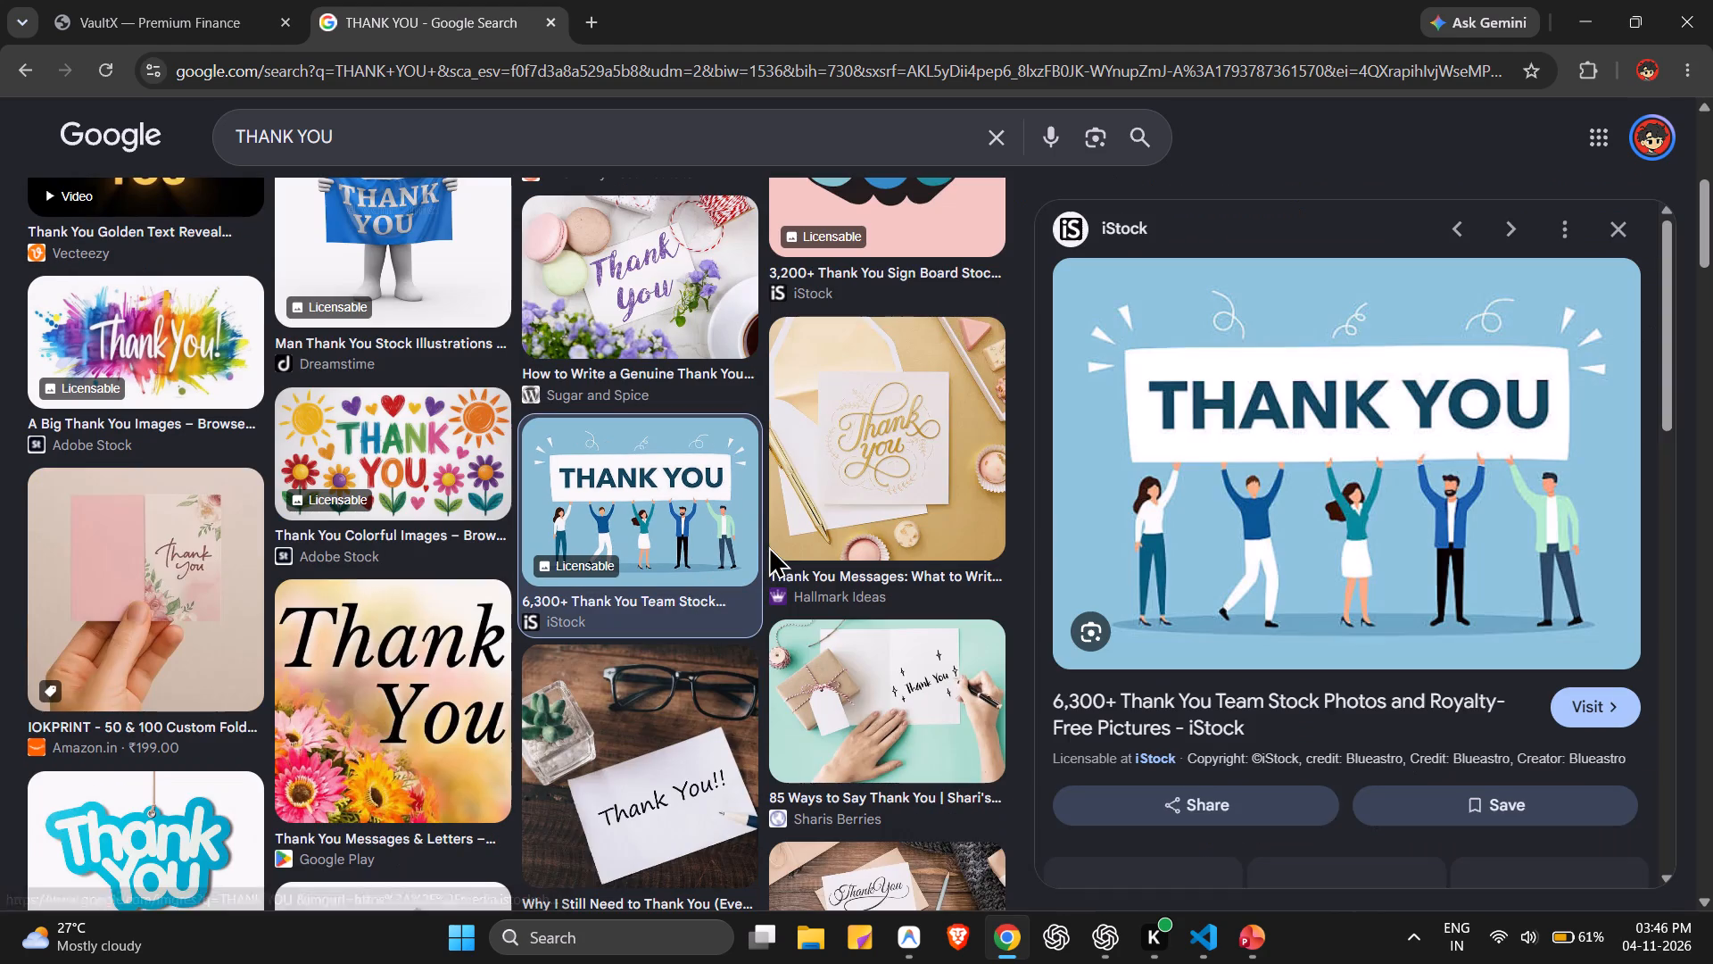
right_click(1338, 478)
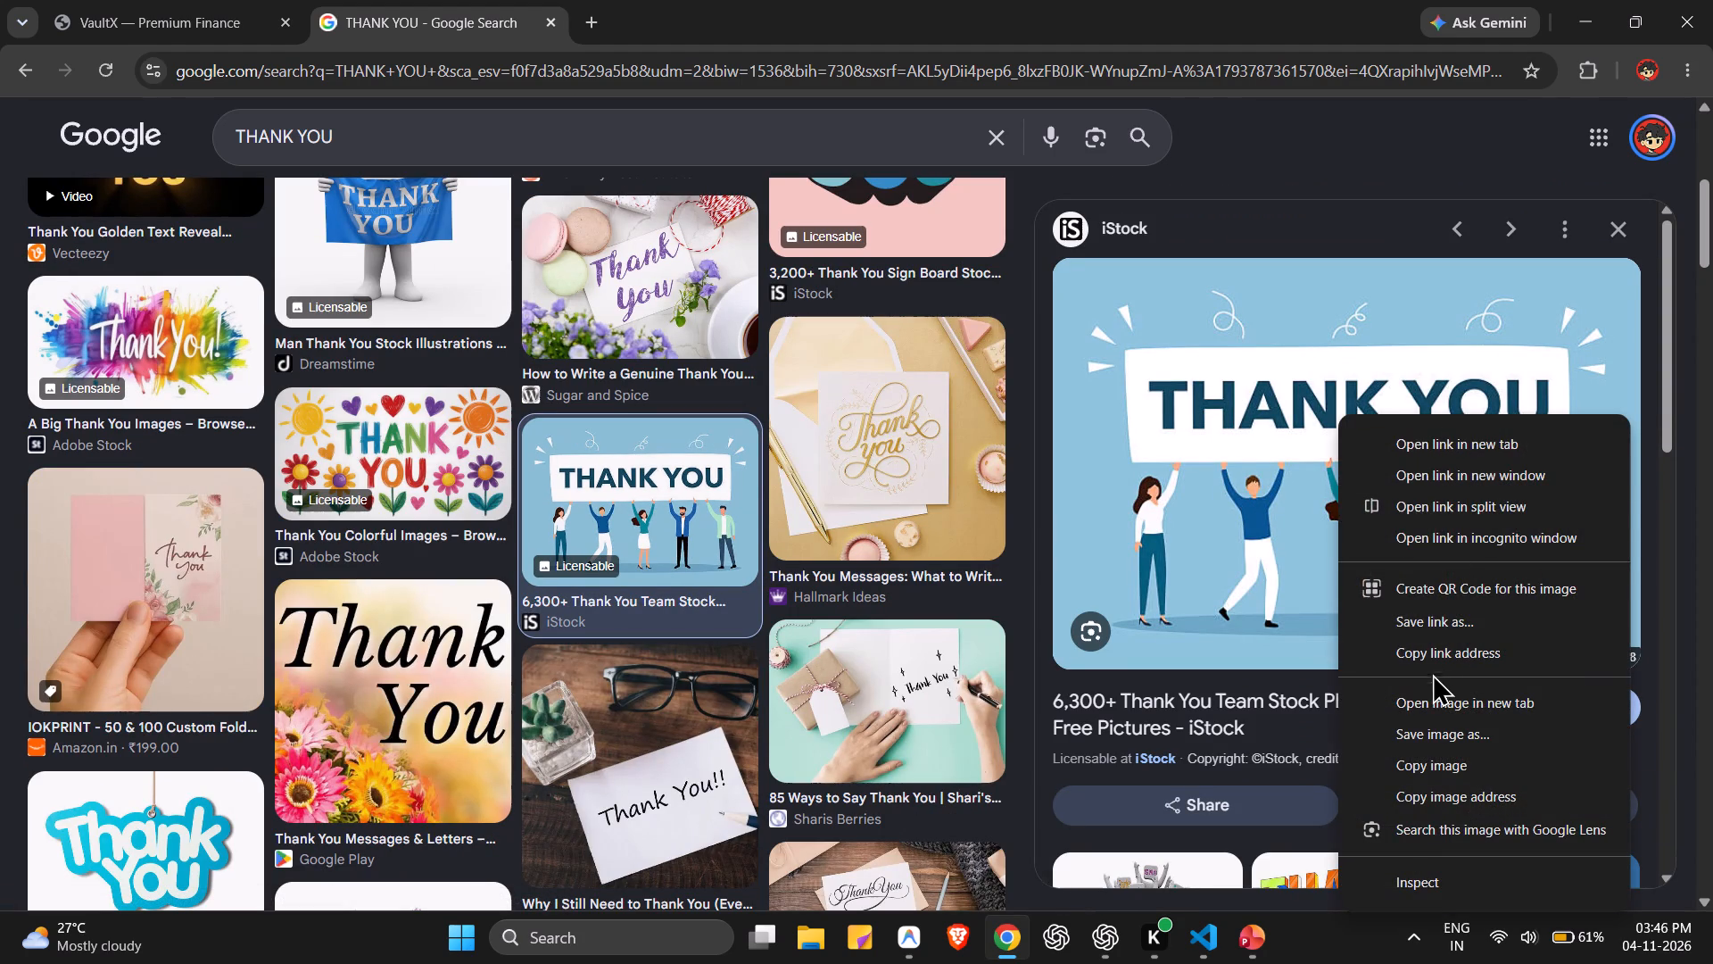
left_click(1439, 772)
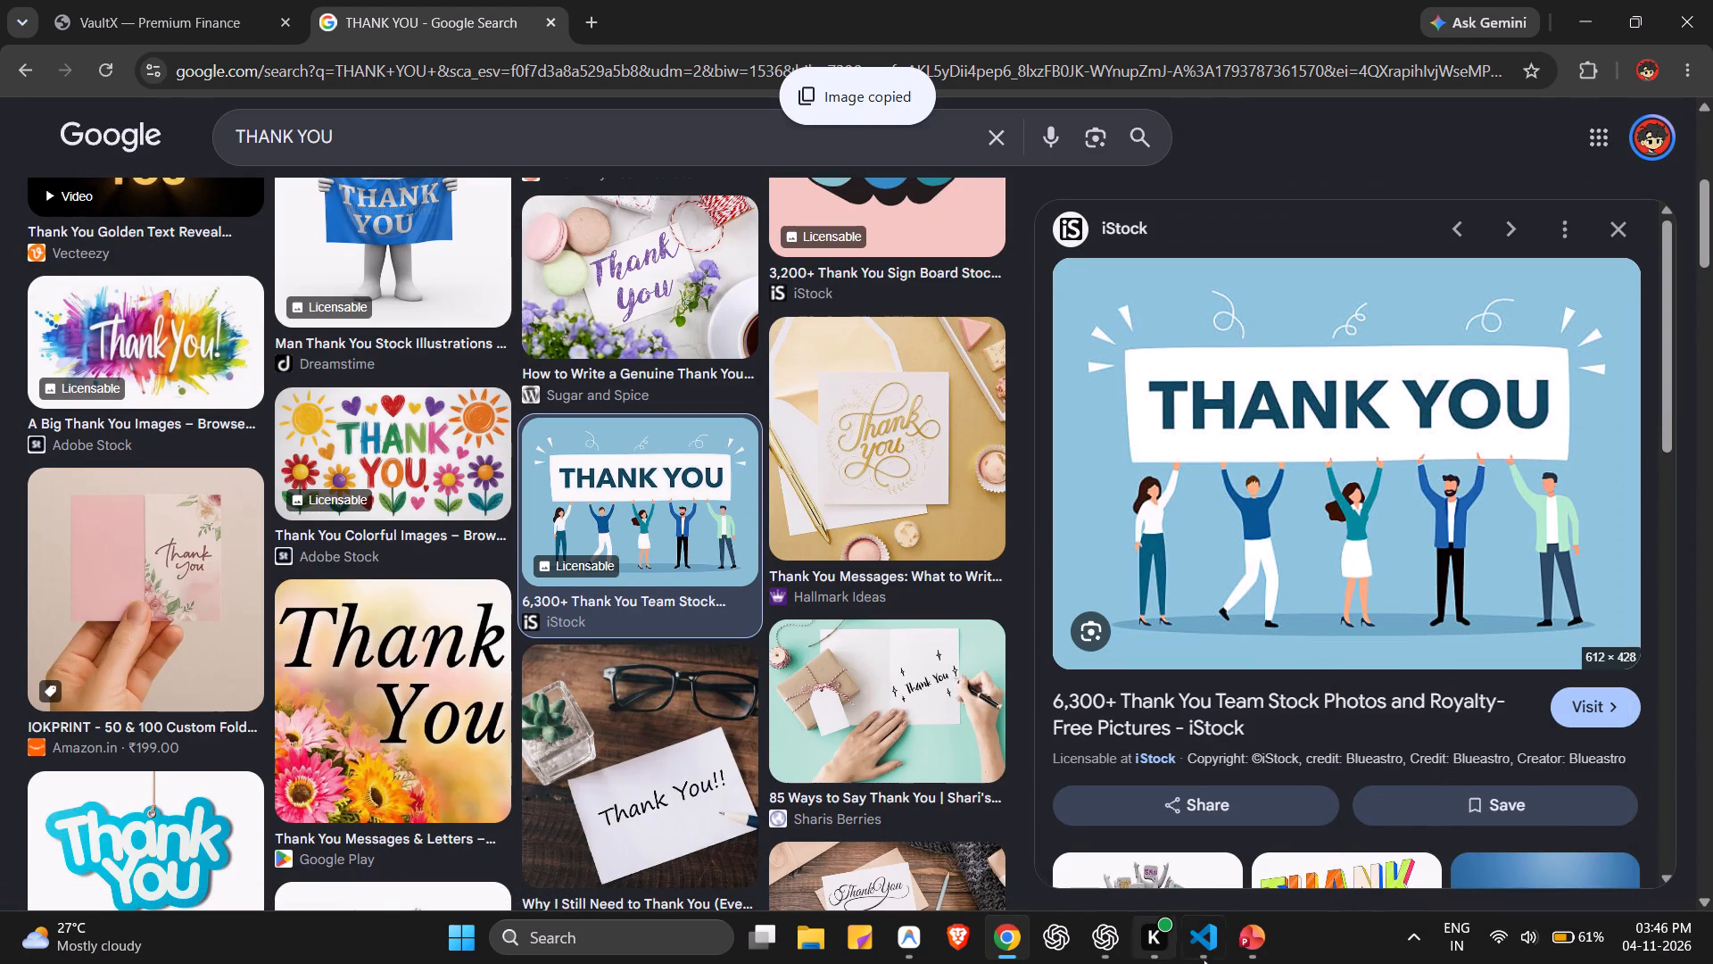
Return to PowerPoint and paste the copied THANK YOU illustration onto the blank slide 10.
left_click(1262, 958)
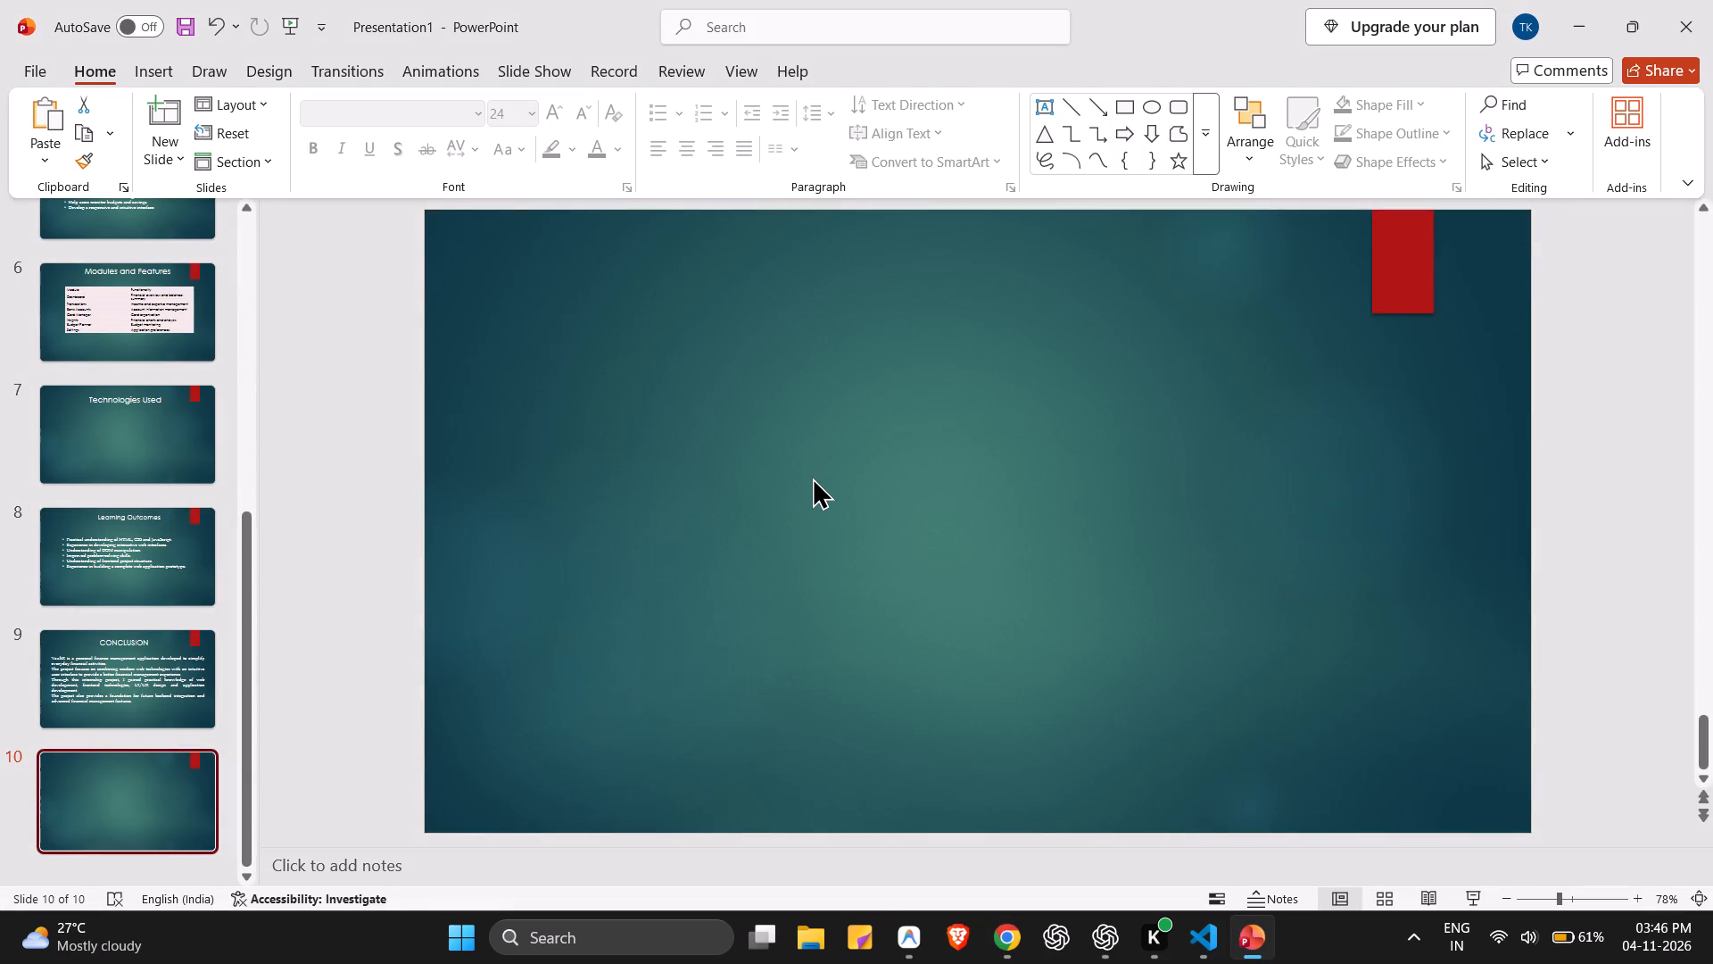
key("ctrl+v")
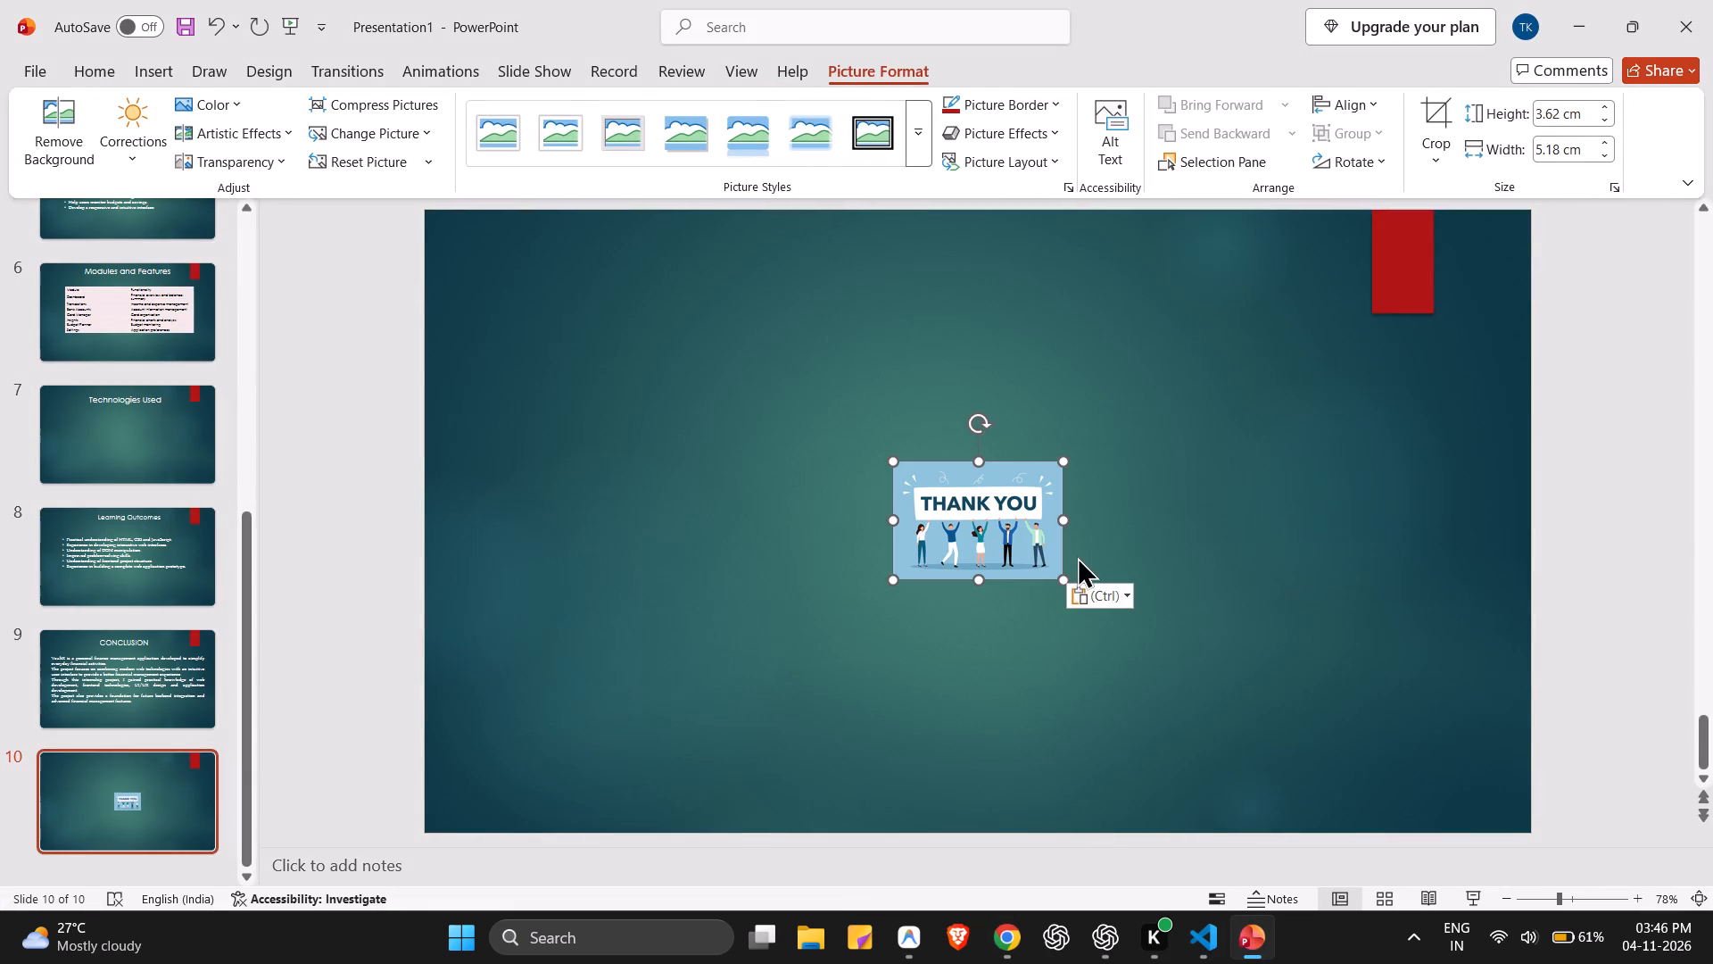
Enlarge the THANK YOU picture to about 17.45 × 12.21 cm and position it near the centre of the slide.
left_click_drag(1061, 578, 1312, 694)
left_click_drag(896, 462, 789, 420)
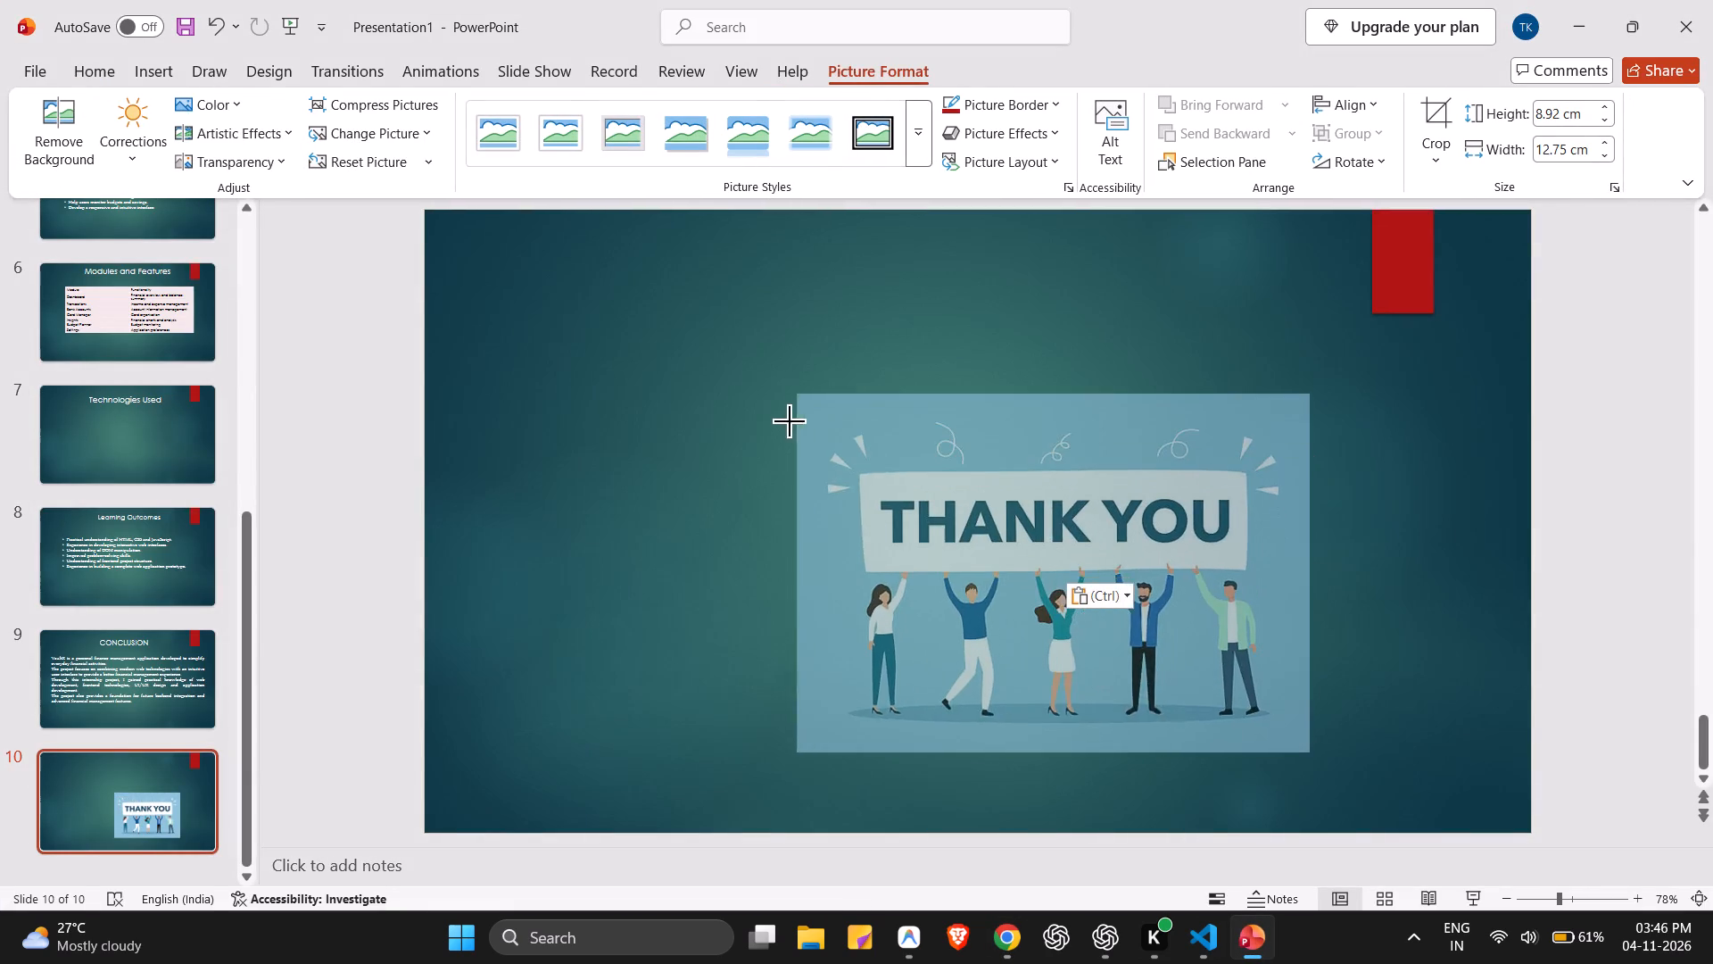
left_click_drag(789, 420, 740, 411)
left_click_drag(976, 508, 943, 494)
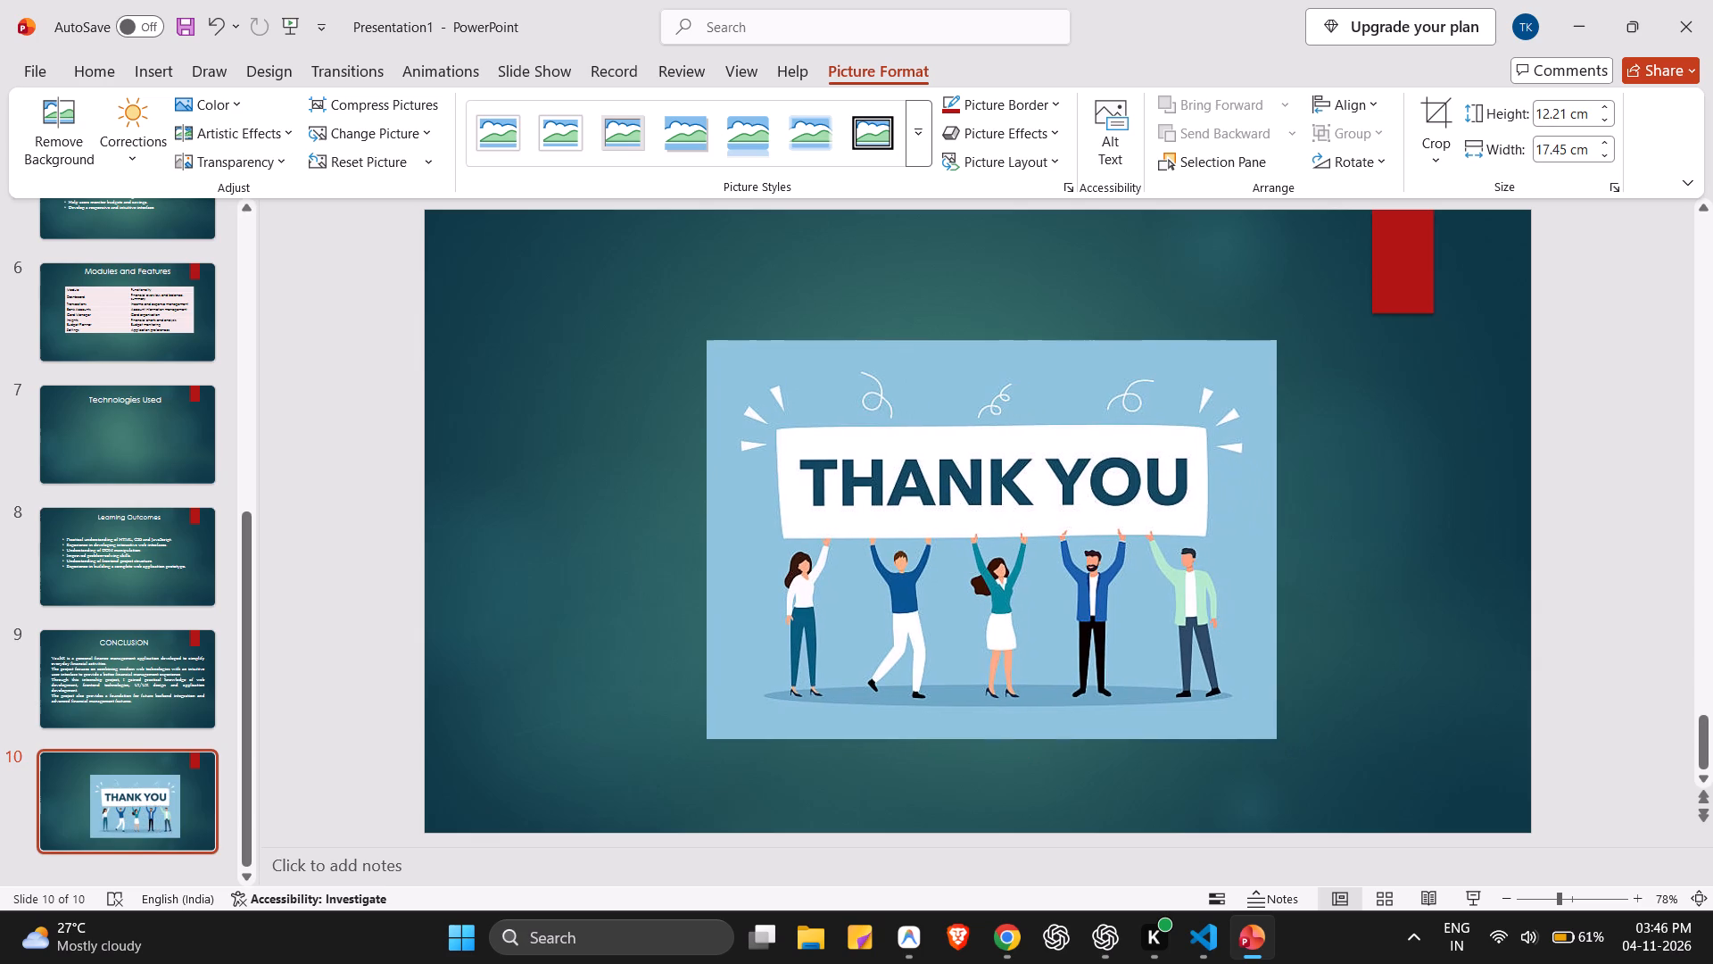
left_click_drag(943, 494, 953, 487)
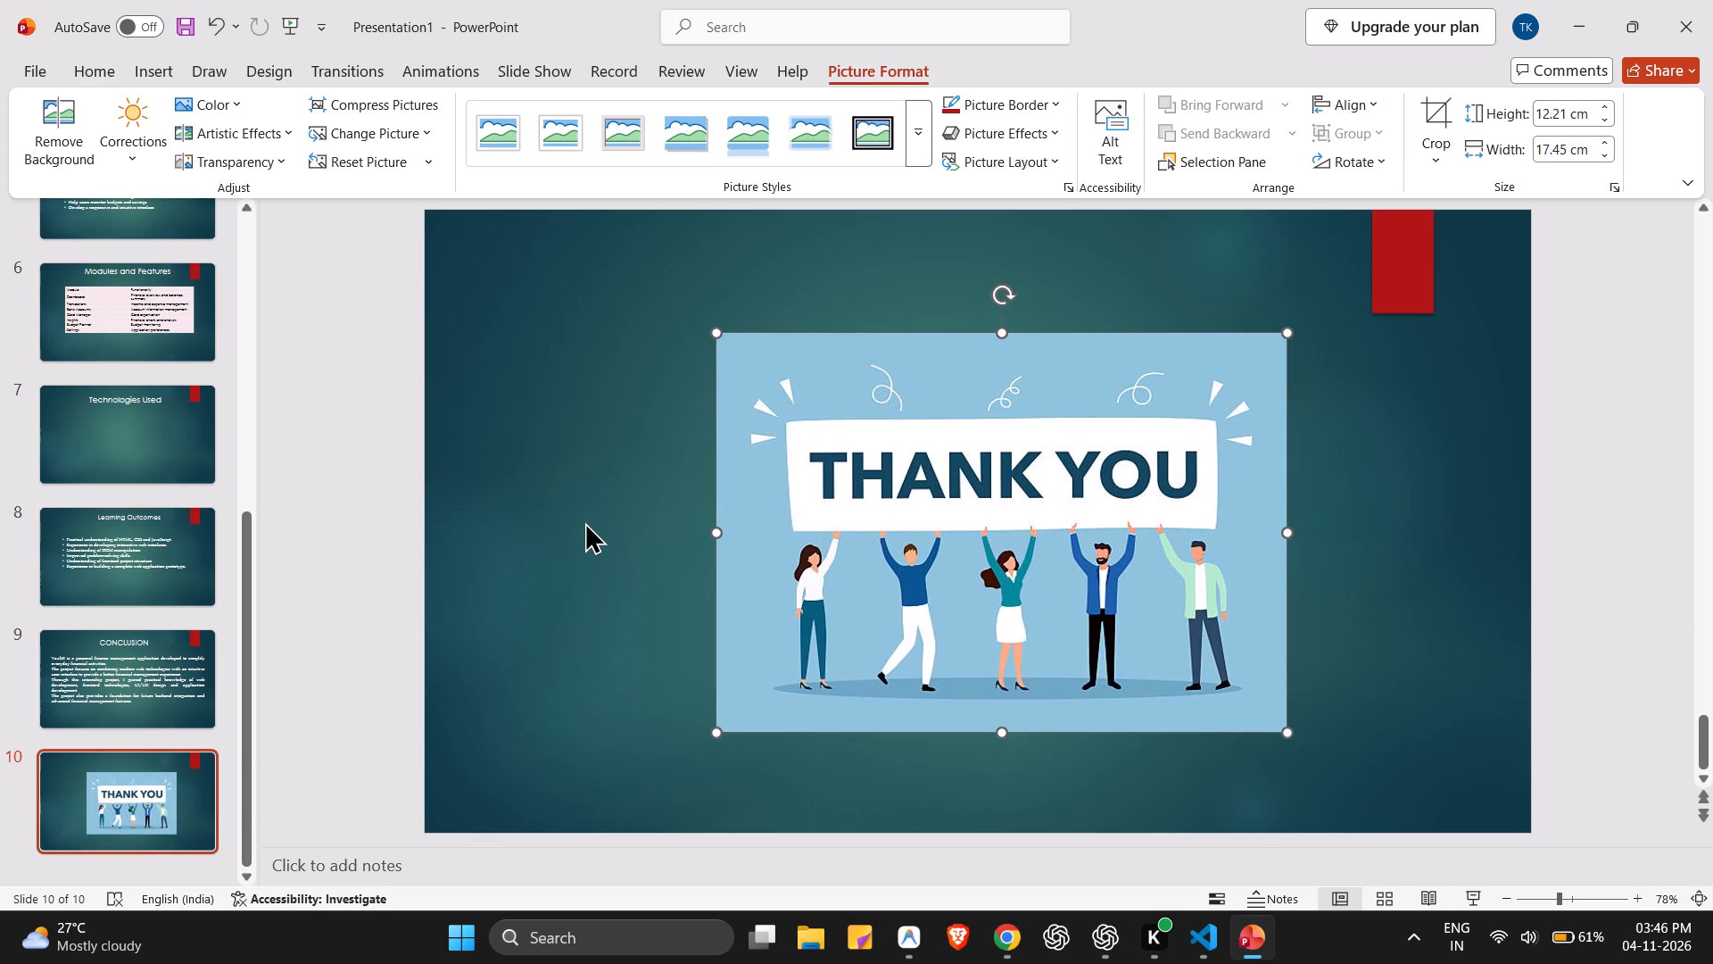
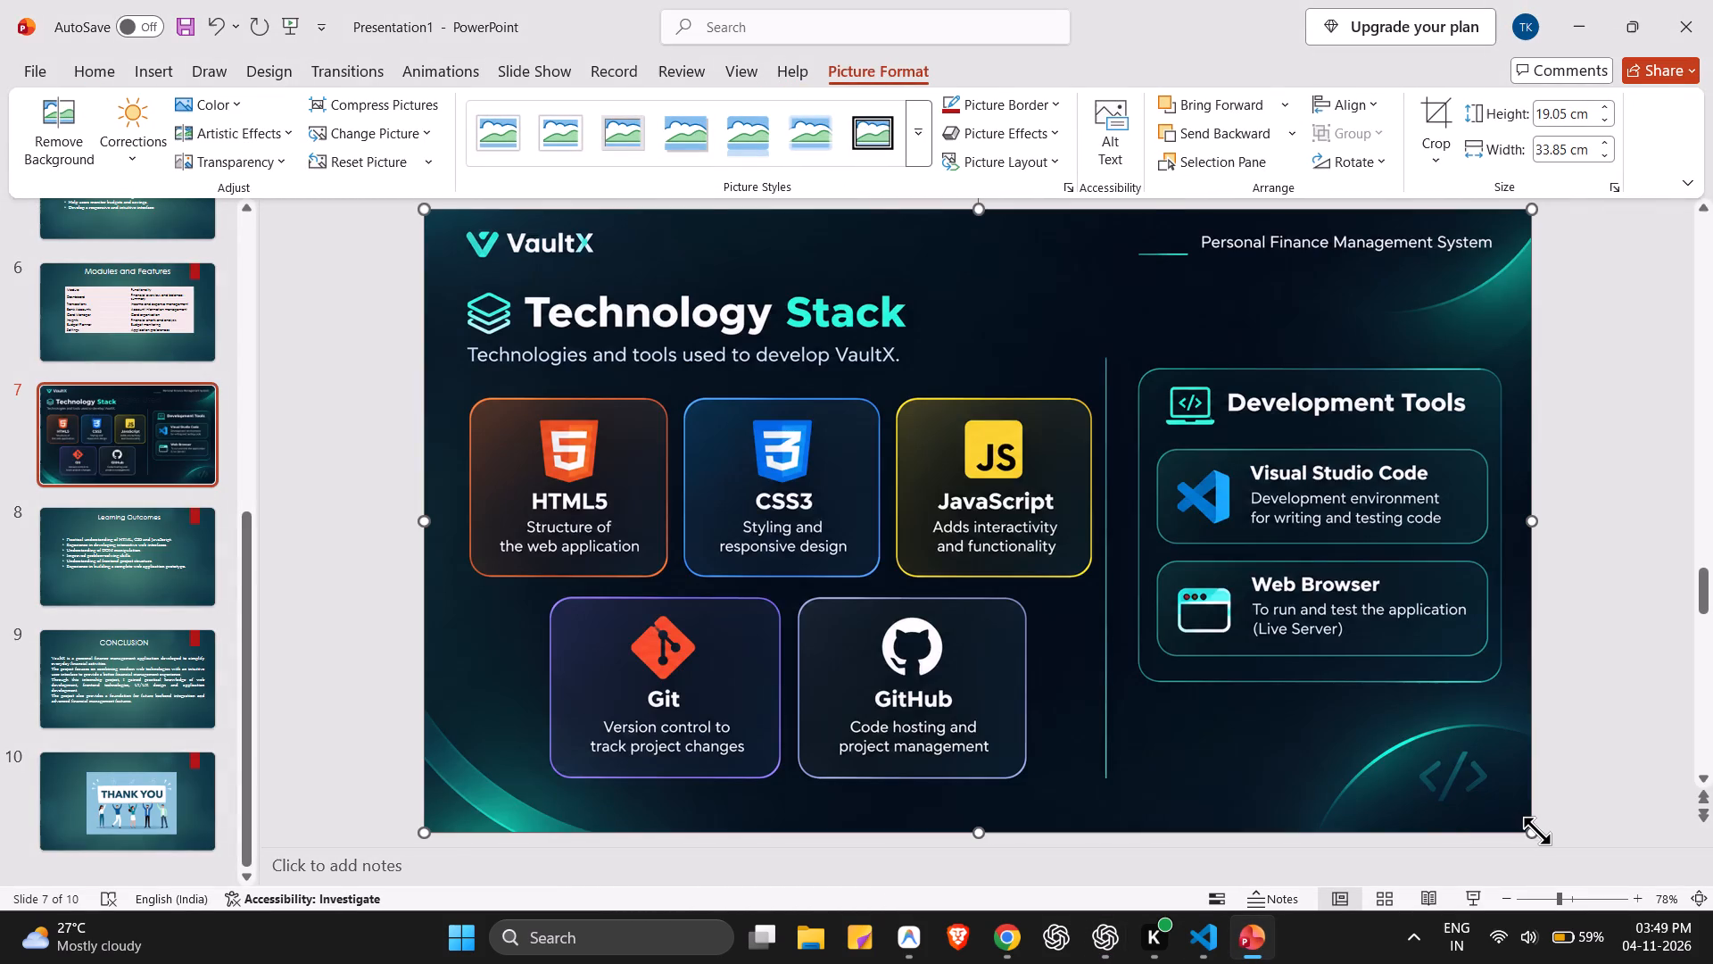
Shrink the Technology Stack picture to about 23.75 × 13.37 cm and place it centred below the Technologies Used title.
left_click_drag(1536, 830, 1286, 672)
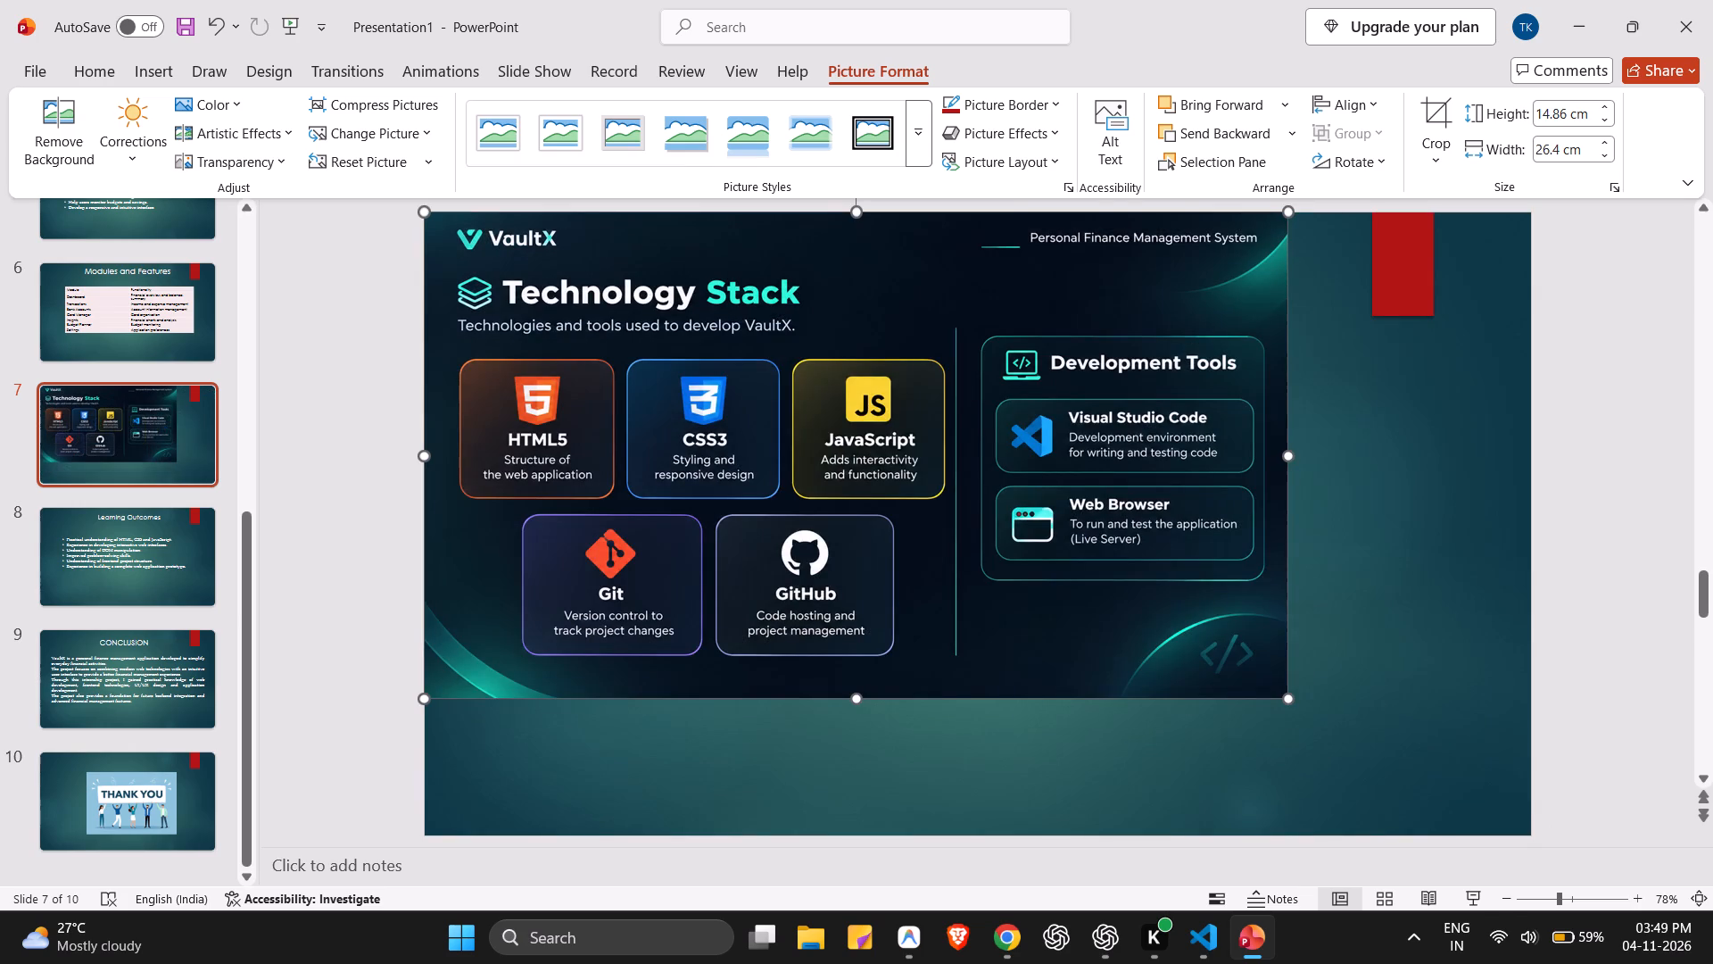
left_click_drag(1108, 599, 1254, 700)
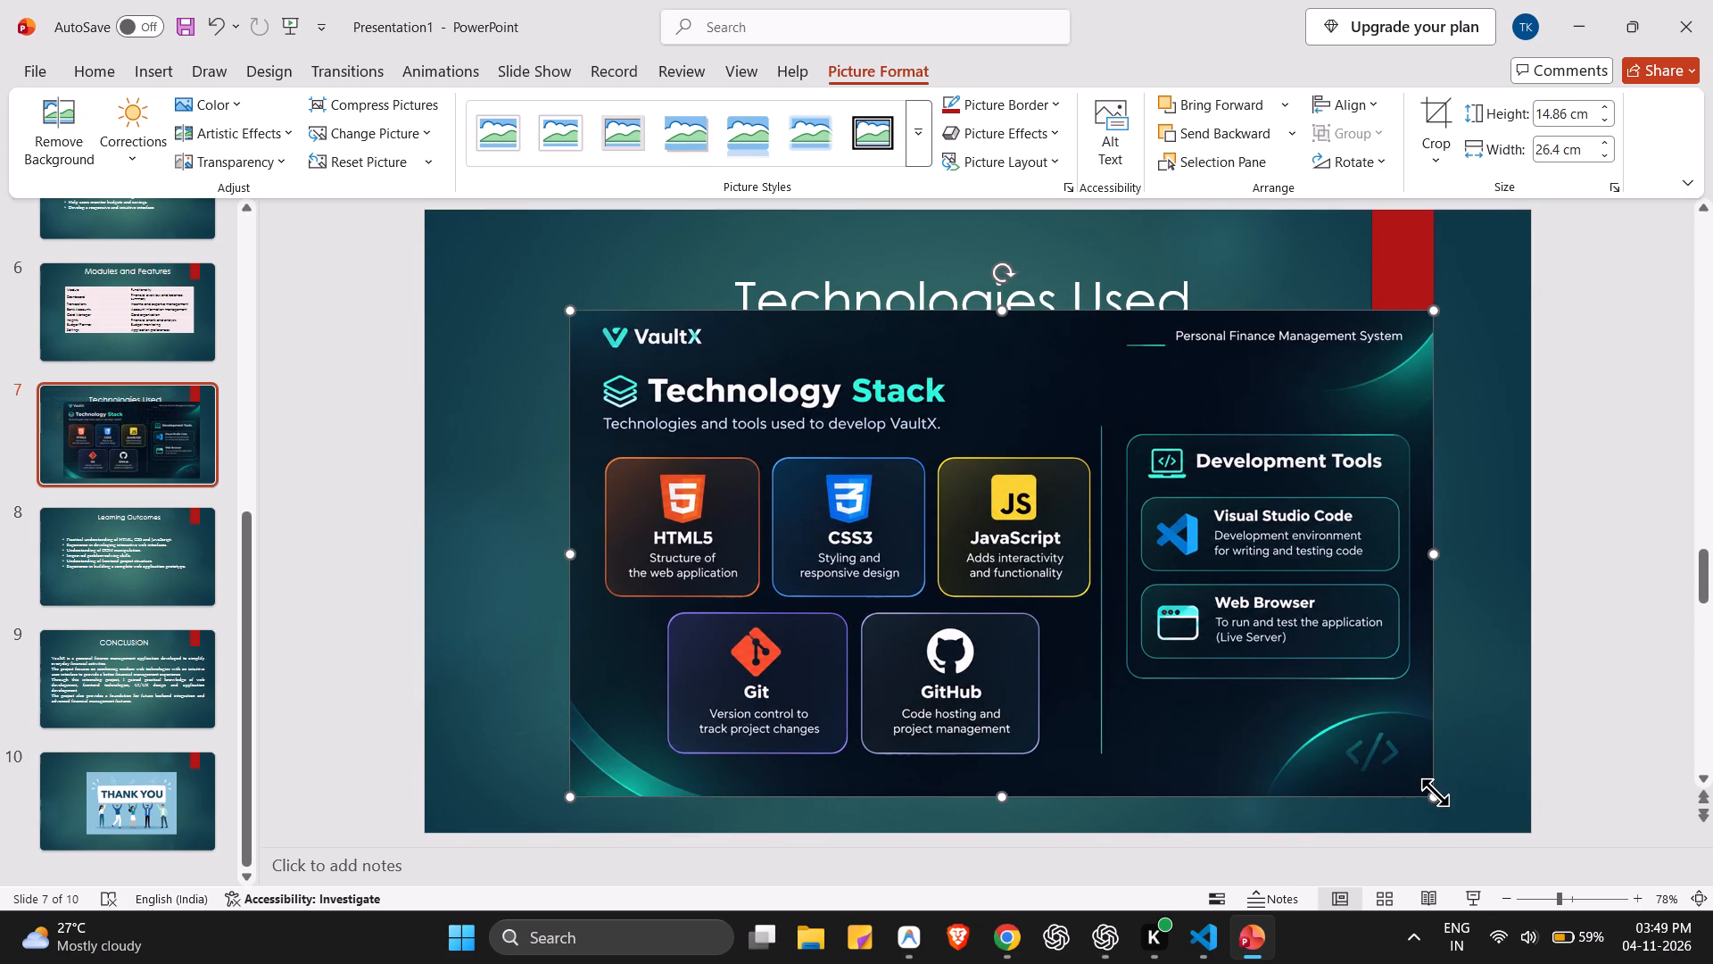
left_click_drag(1435, 792, 1346, 734)
left_click_drag(1127, 536, 1186, 574)
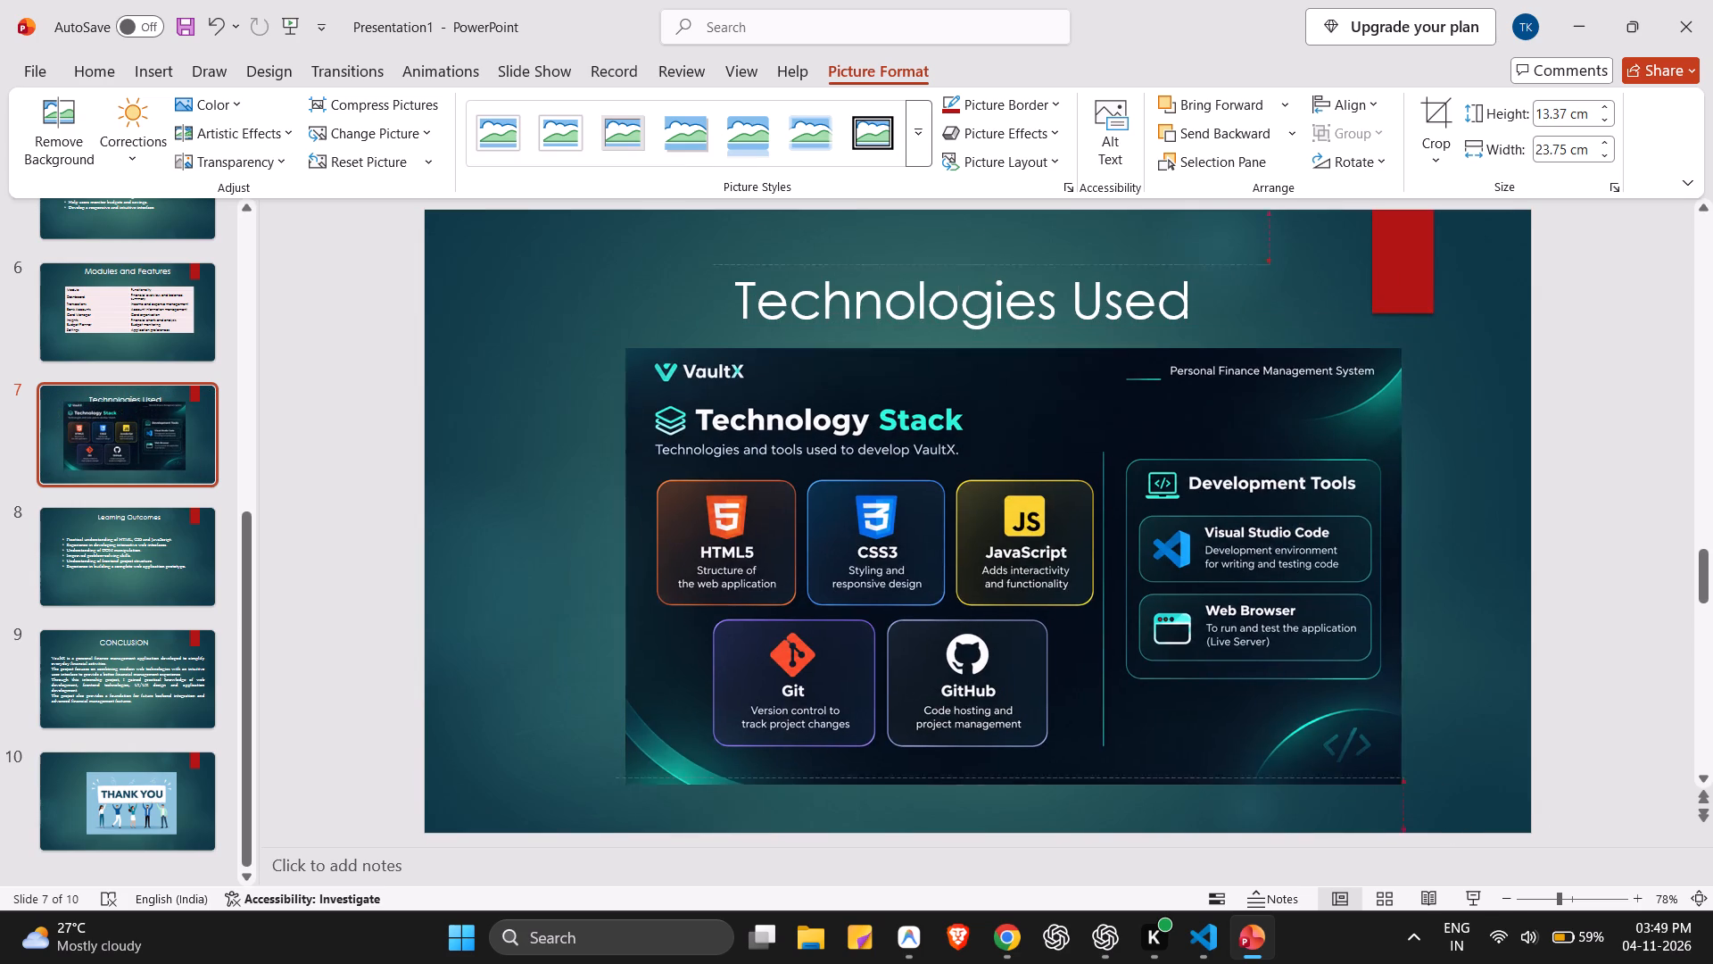
left_click_drag(1186, 574, 1163, 580)
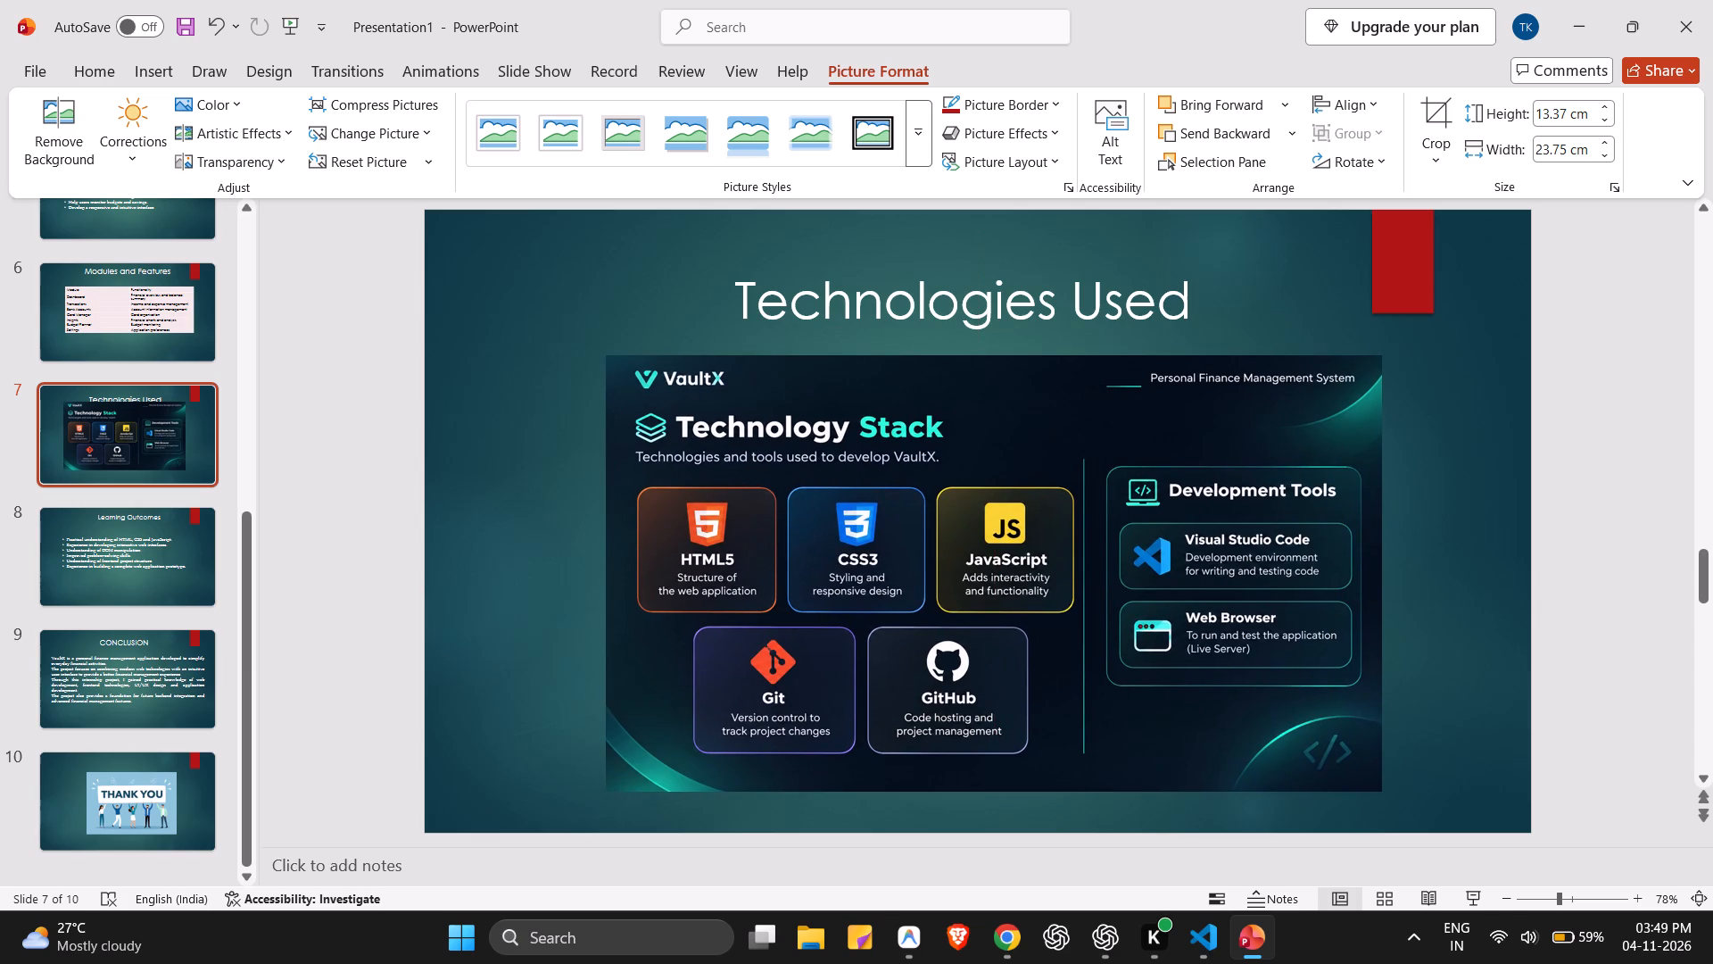
left_click_drag(1163, 580, 1163, 580)
left_click(1413, 467)
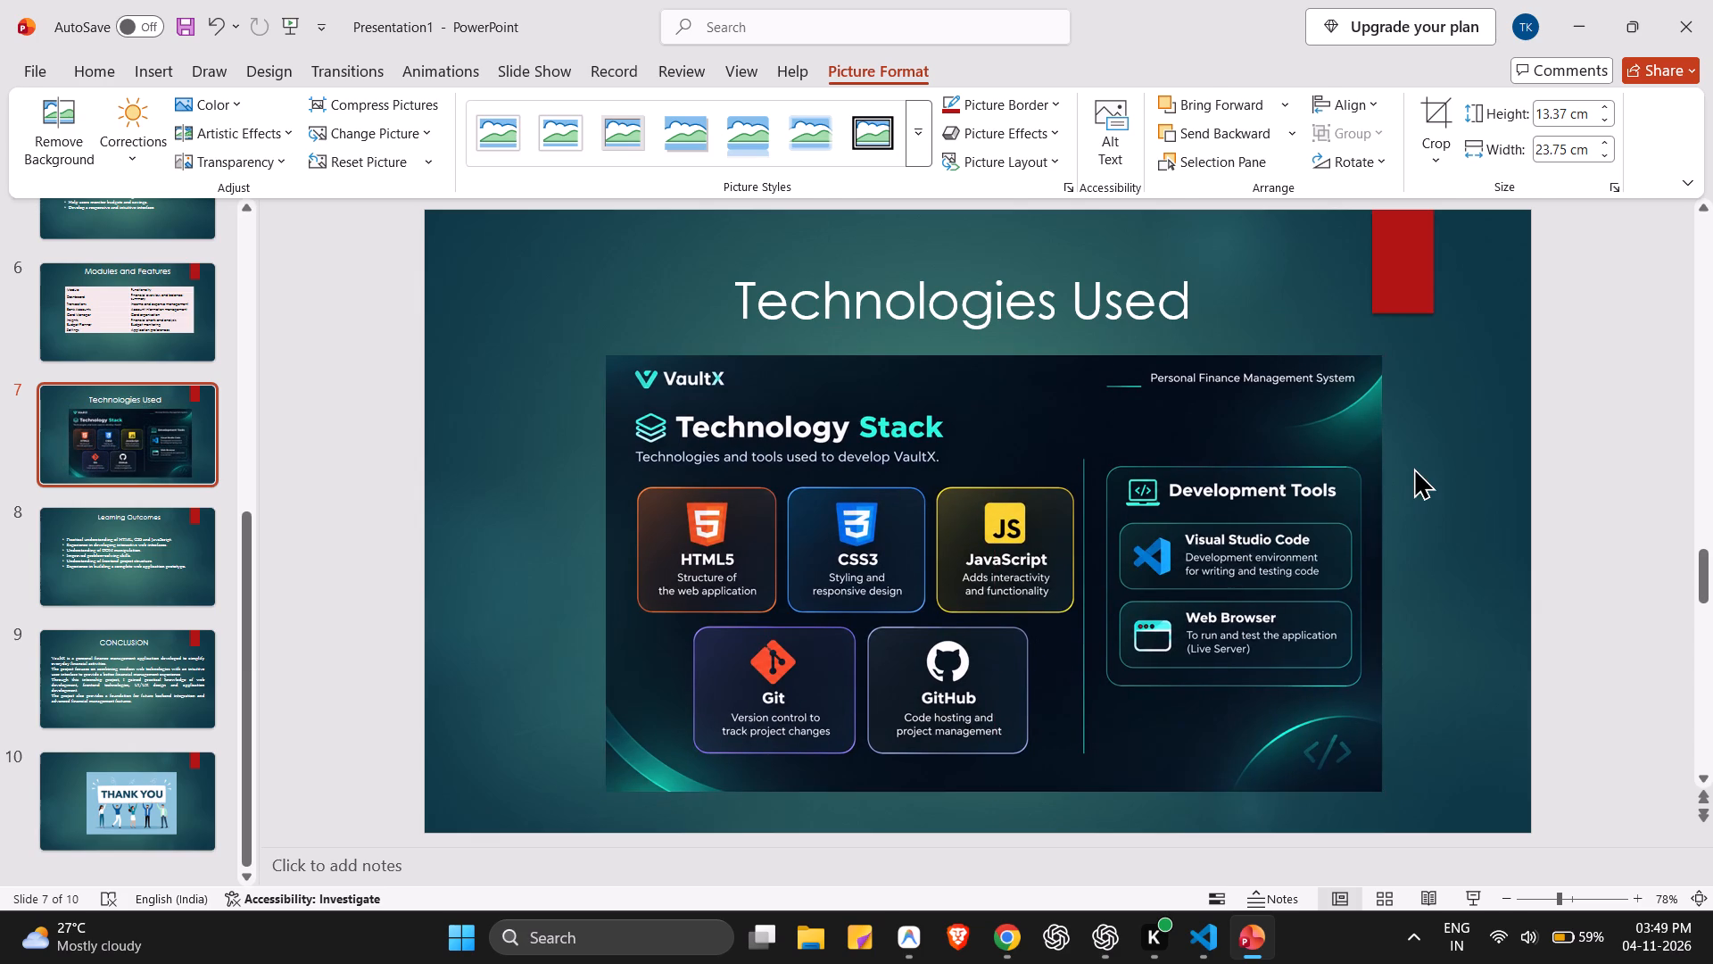
Look through the other slides, including Learning Outcomes, Objective and Introduction, to check their content and styling.
left_click(79, 543)
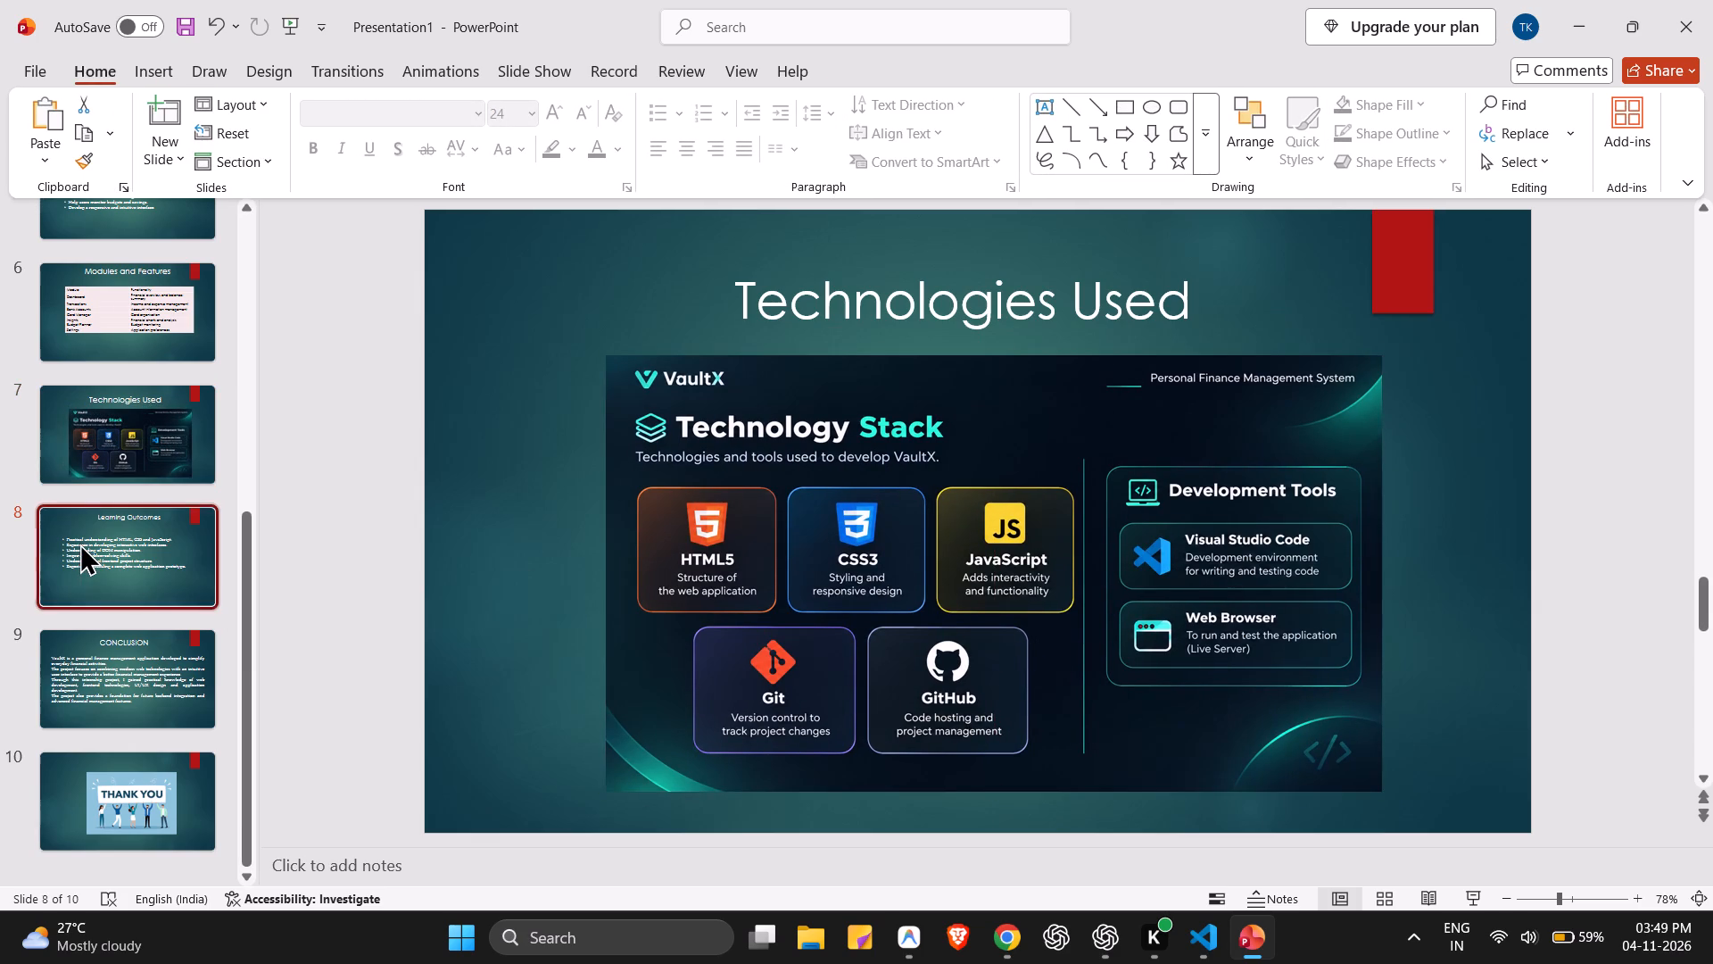
left_click(76, 653)
left_click(129, 544)
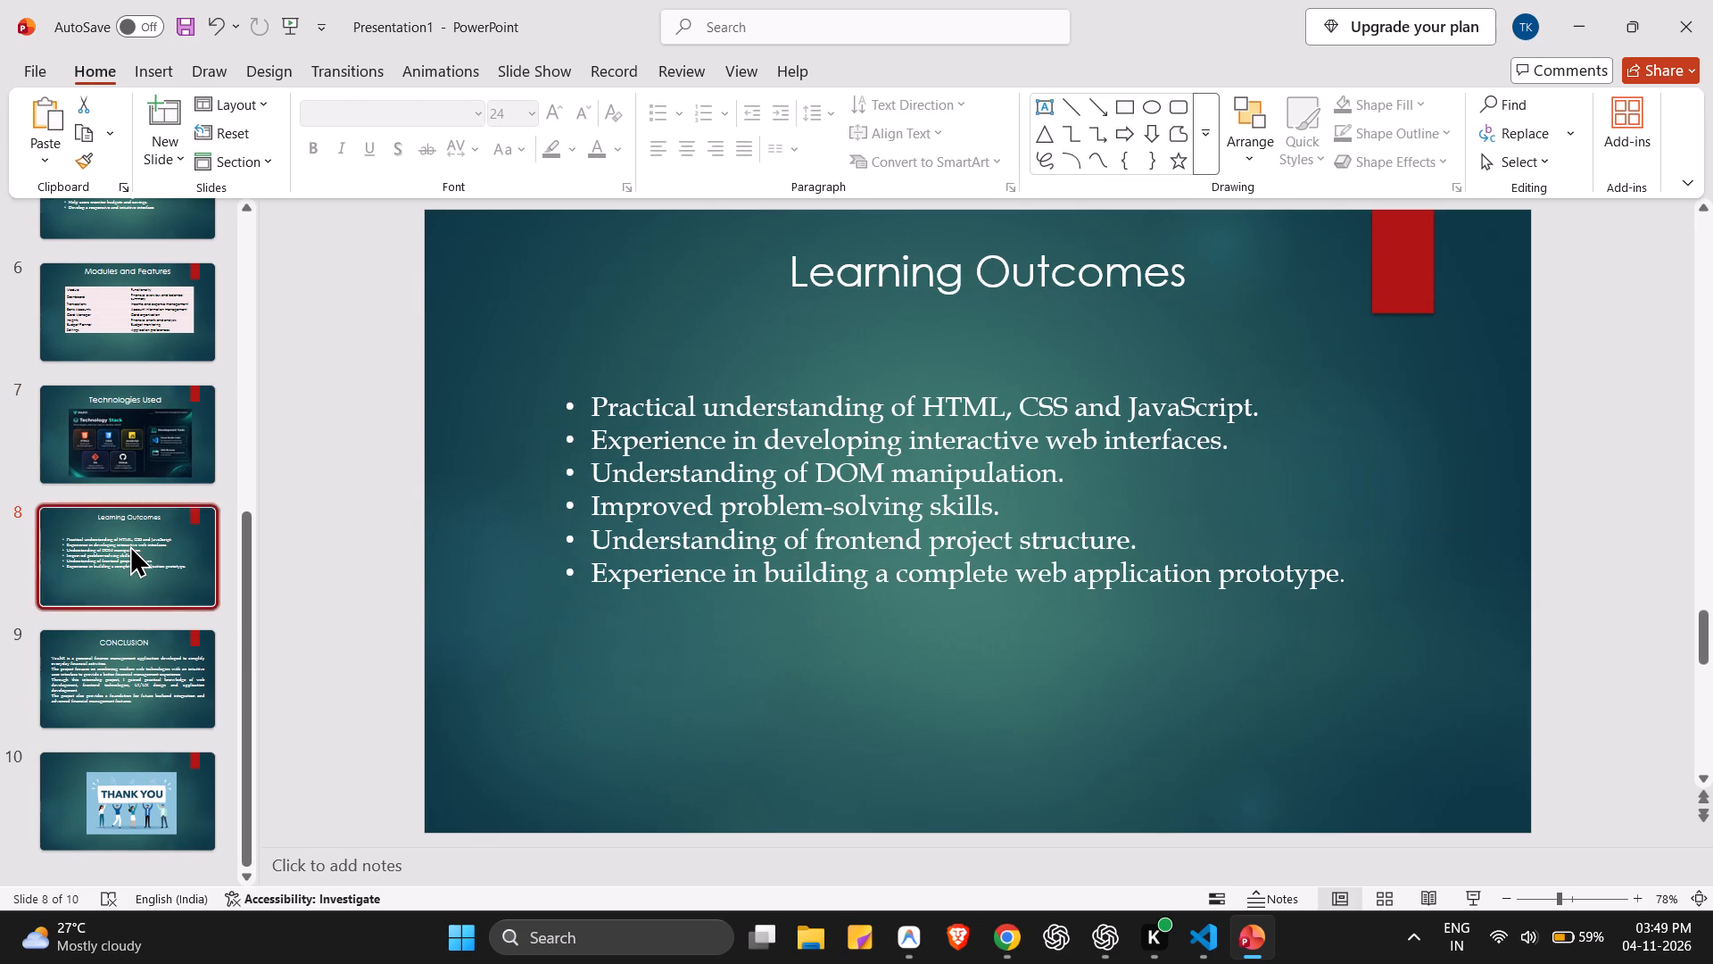
left_click(158, 478)
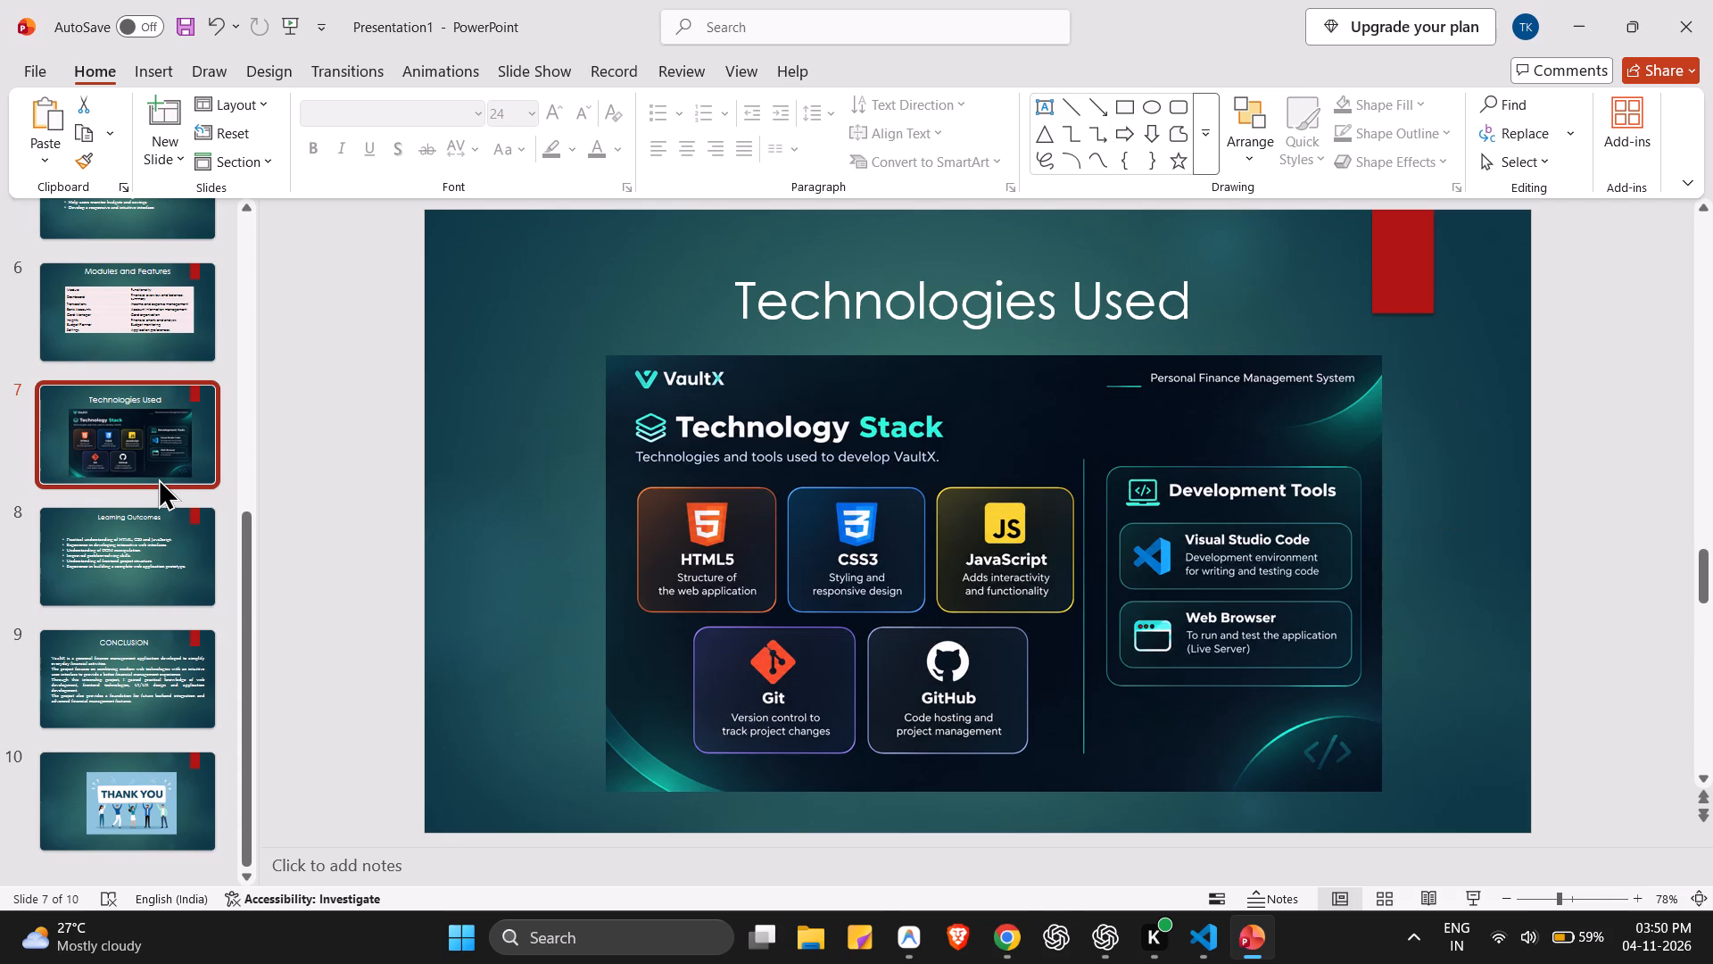
scroll(158, 478, "up", 8)
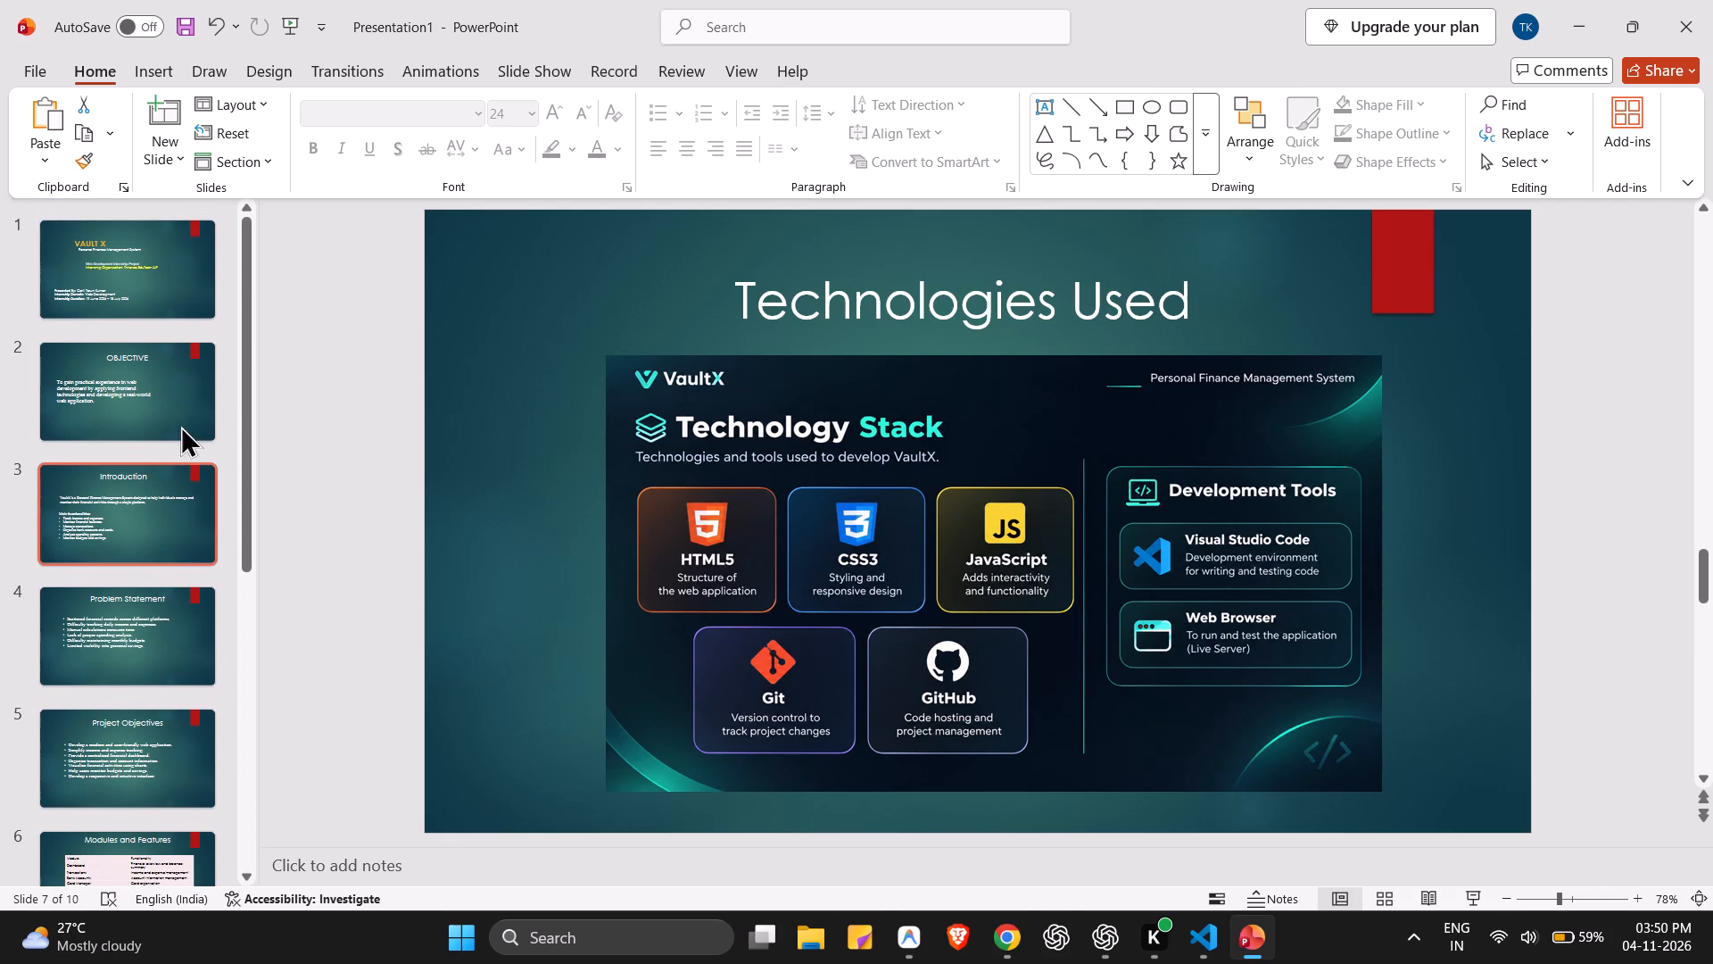
left_click(196, 316)
left_click(114, 454)
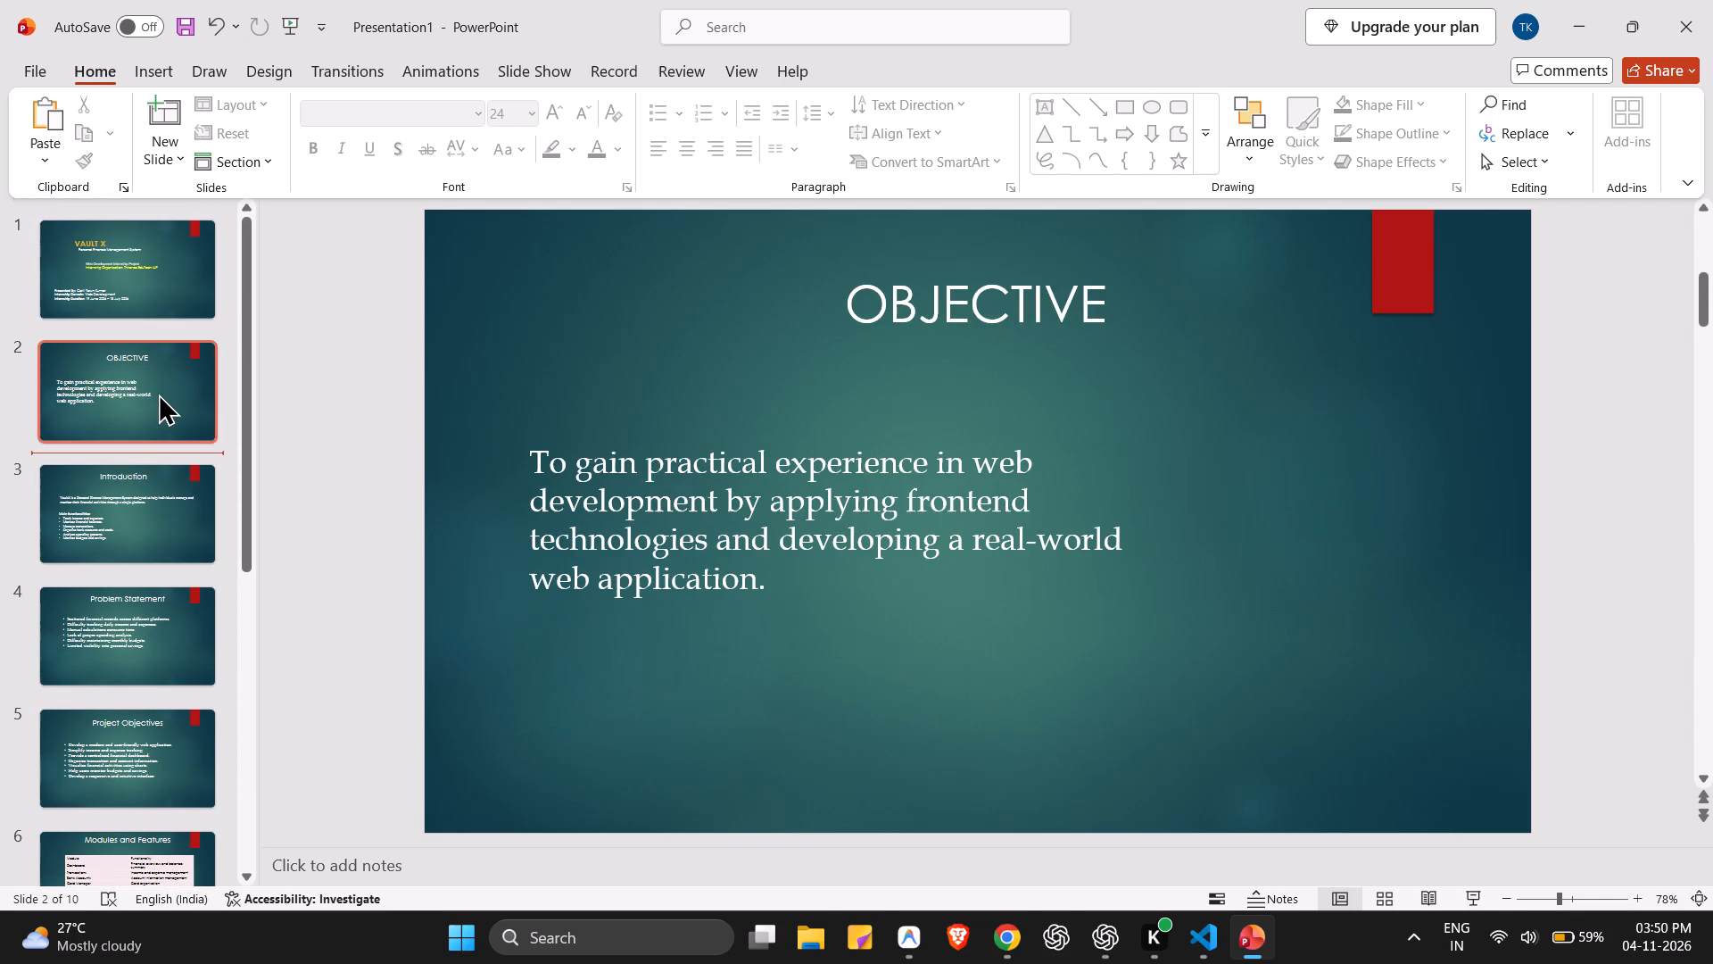
left_click(159, 390)
left_click(130, 539)
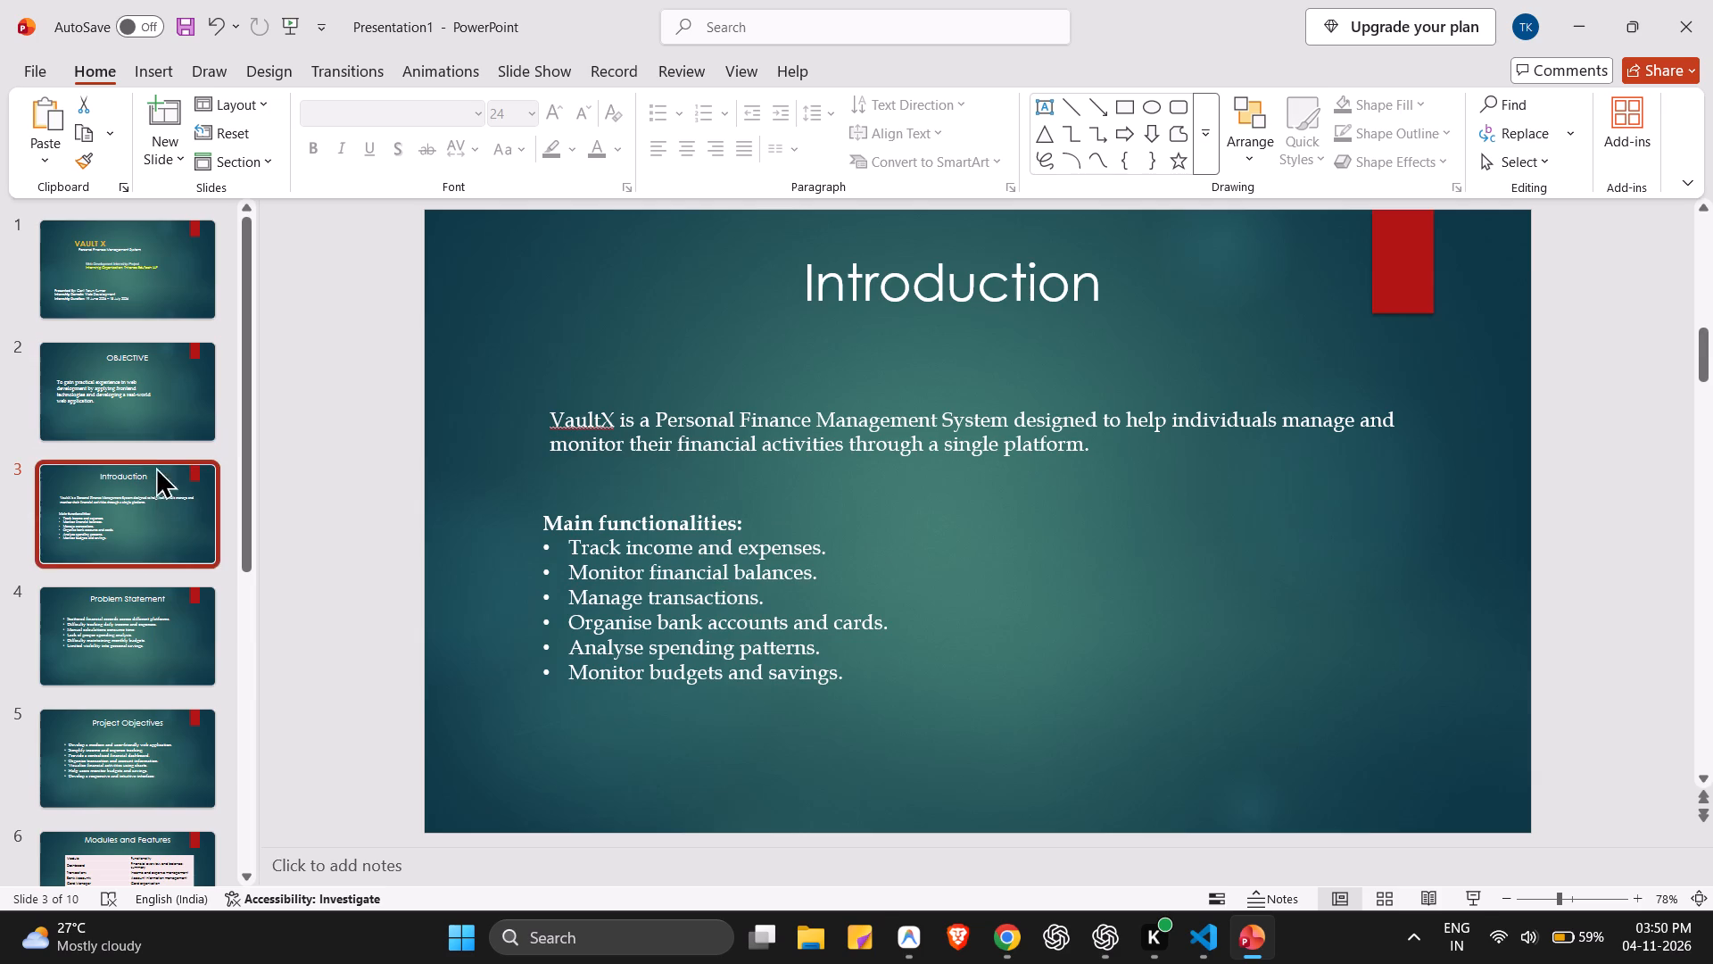
Set the font colour of the OBJECTIVE title on slide 2 to standard yellow.
left_click(151, 407)
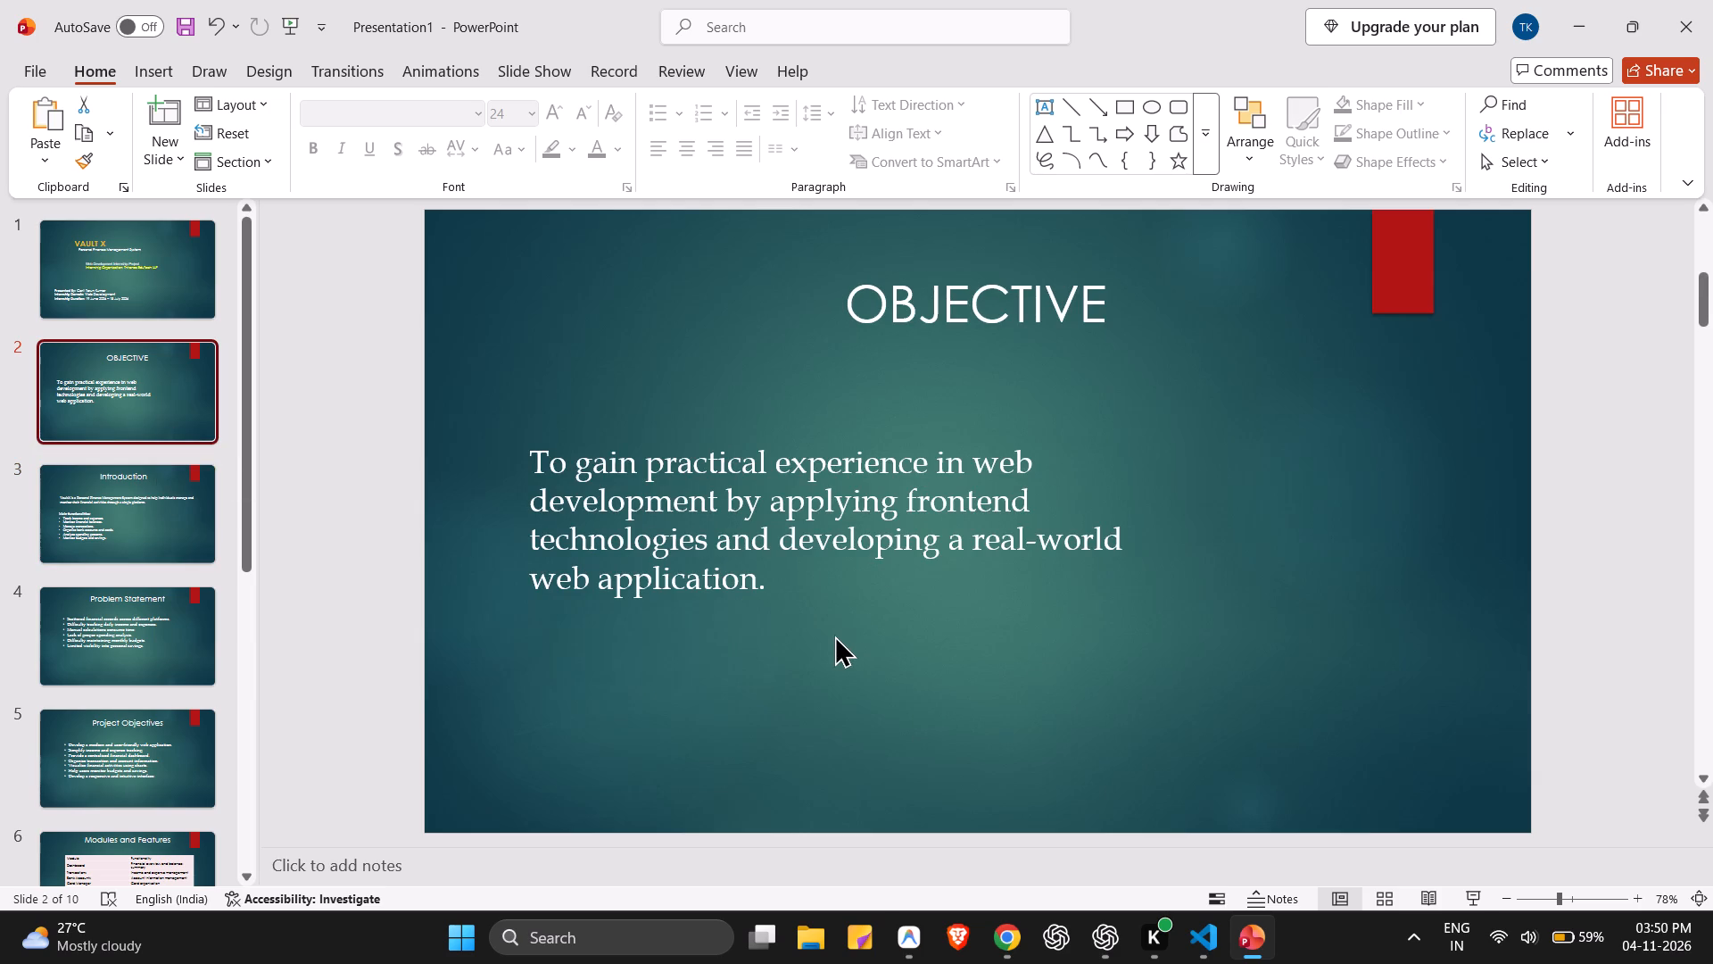
left_click(136, 394)
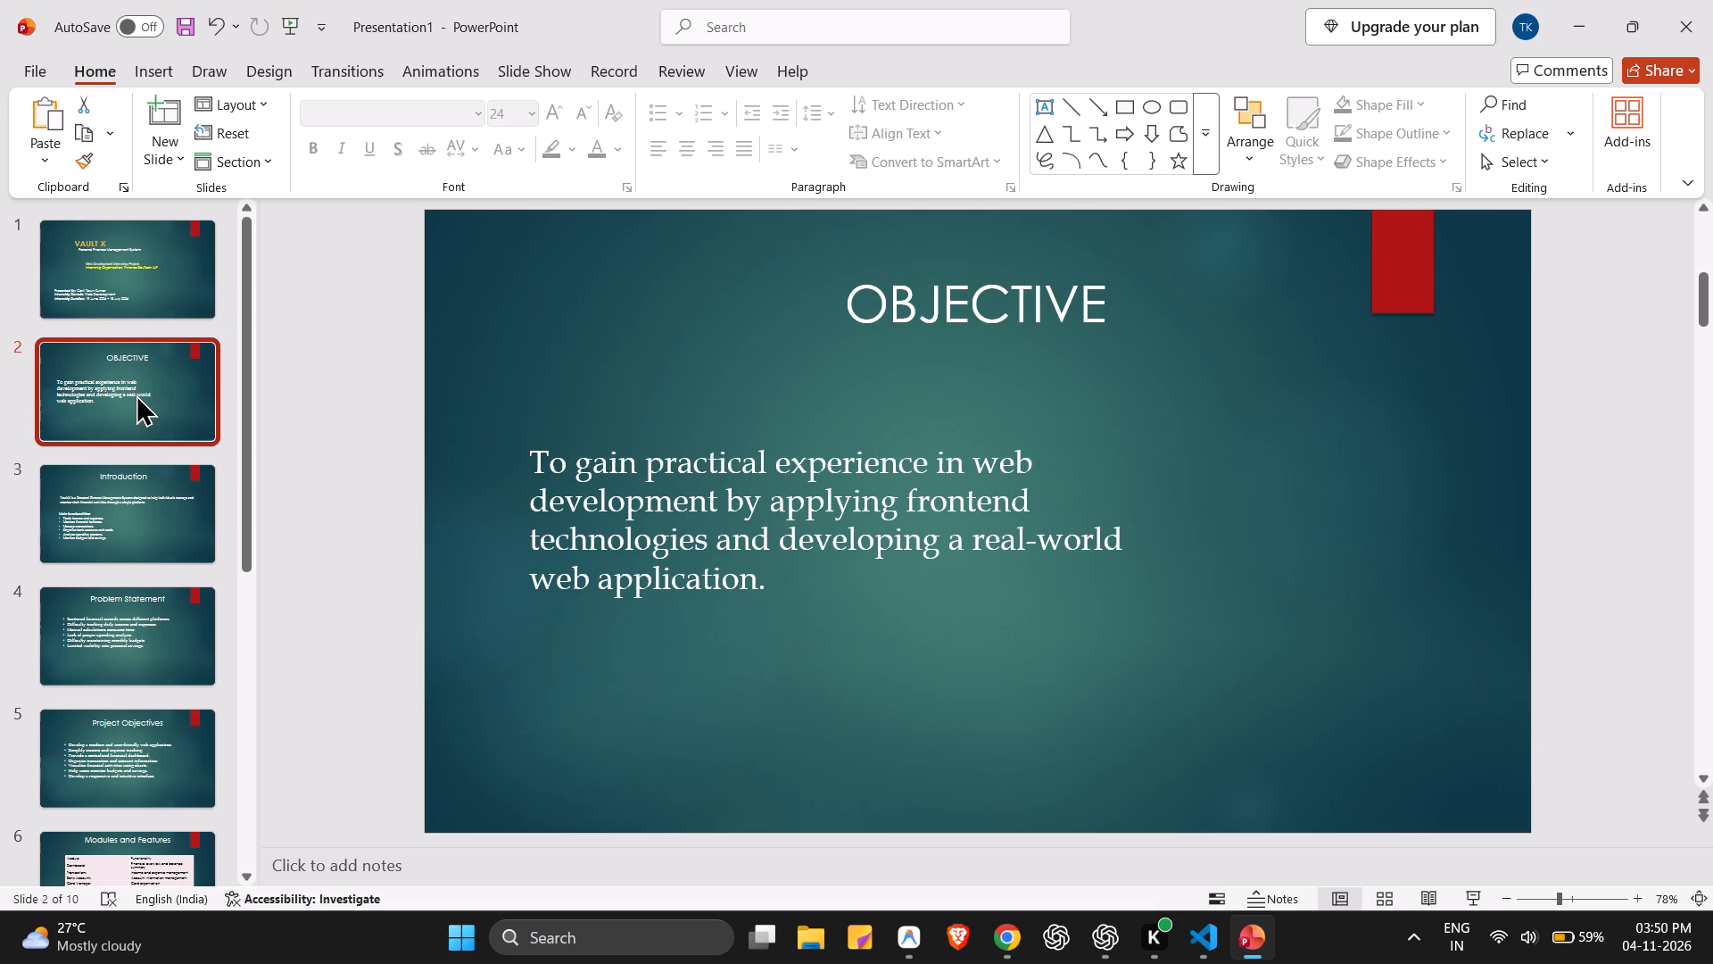
double_click(940, 312)
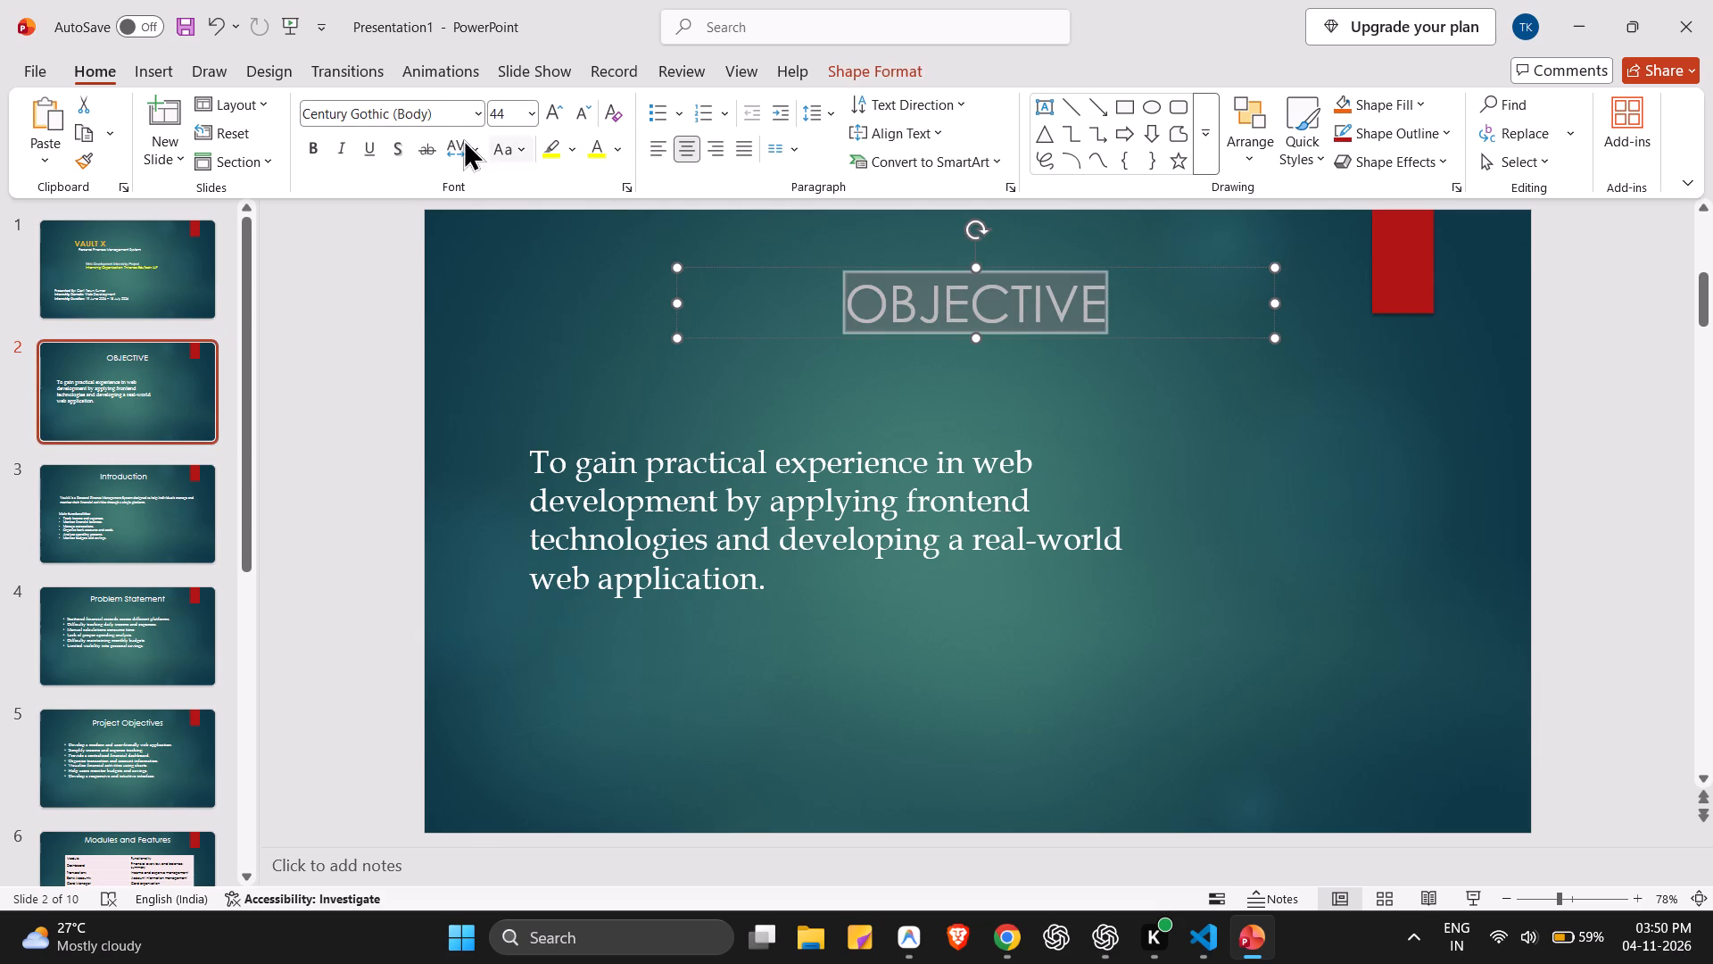
left_click(621, 149)
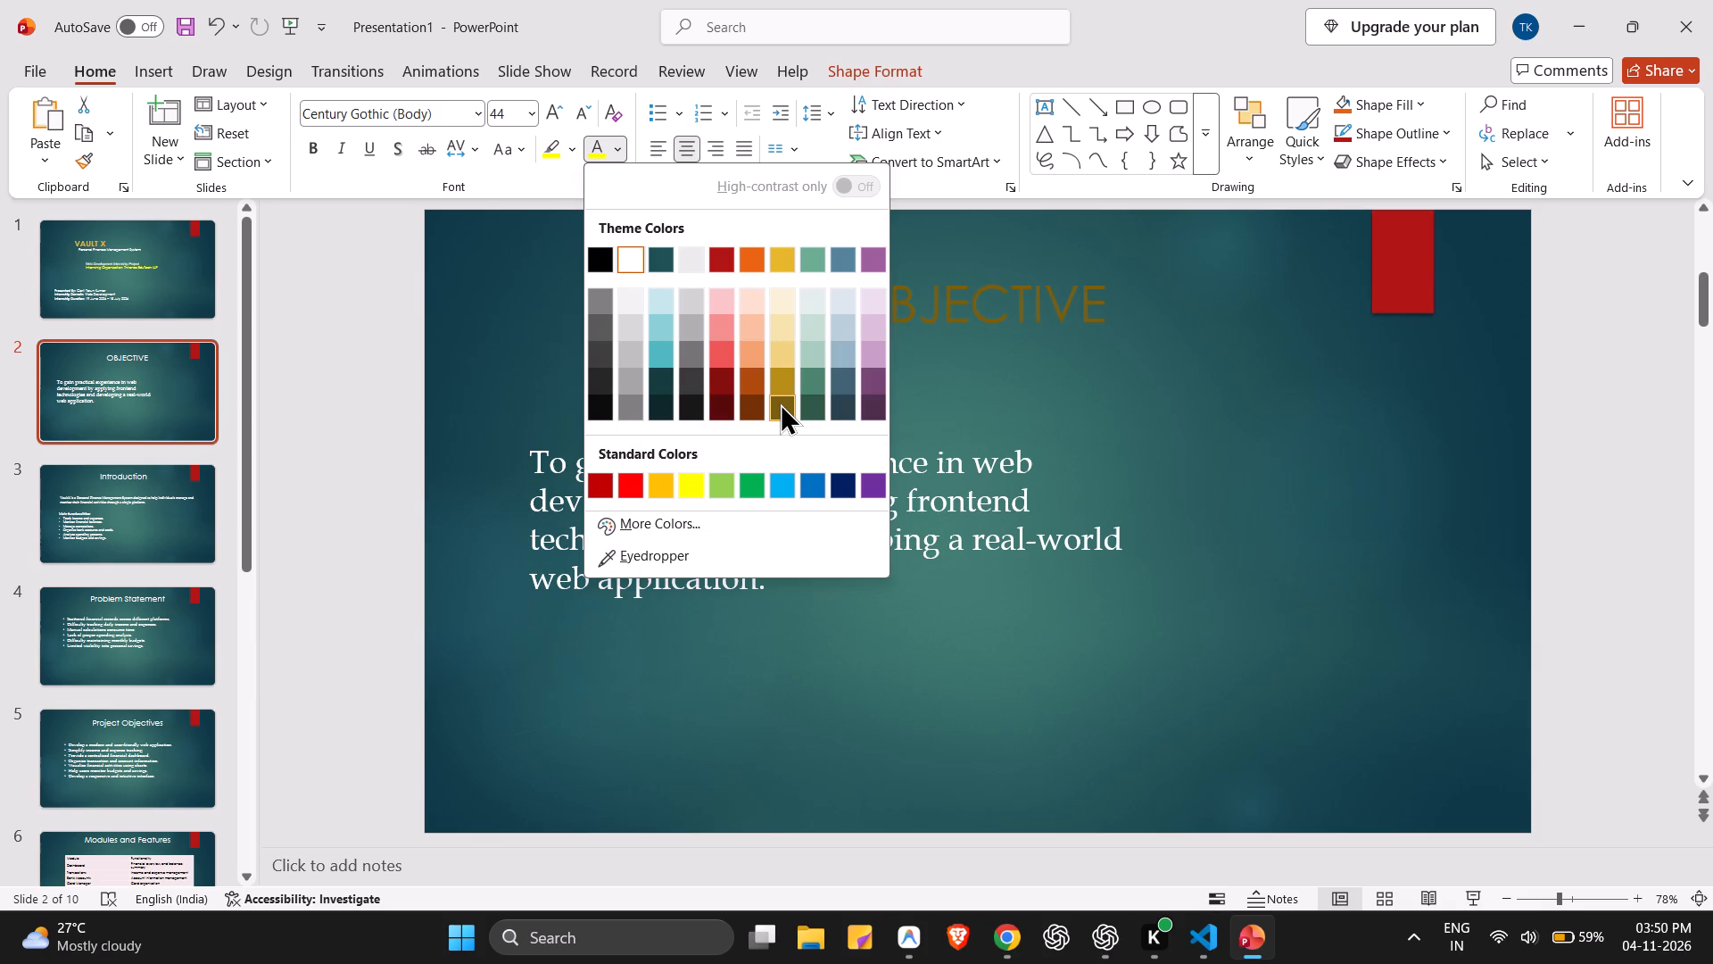
left_click(683, 487)
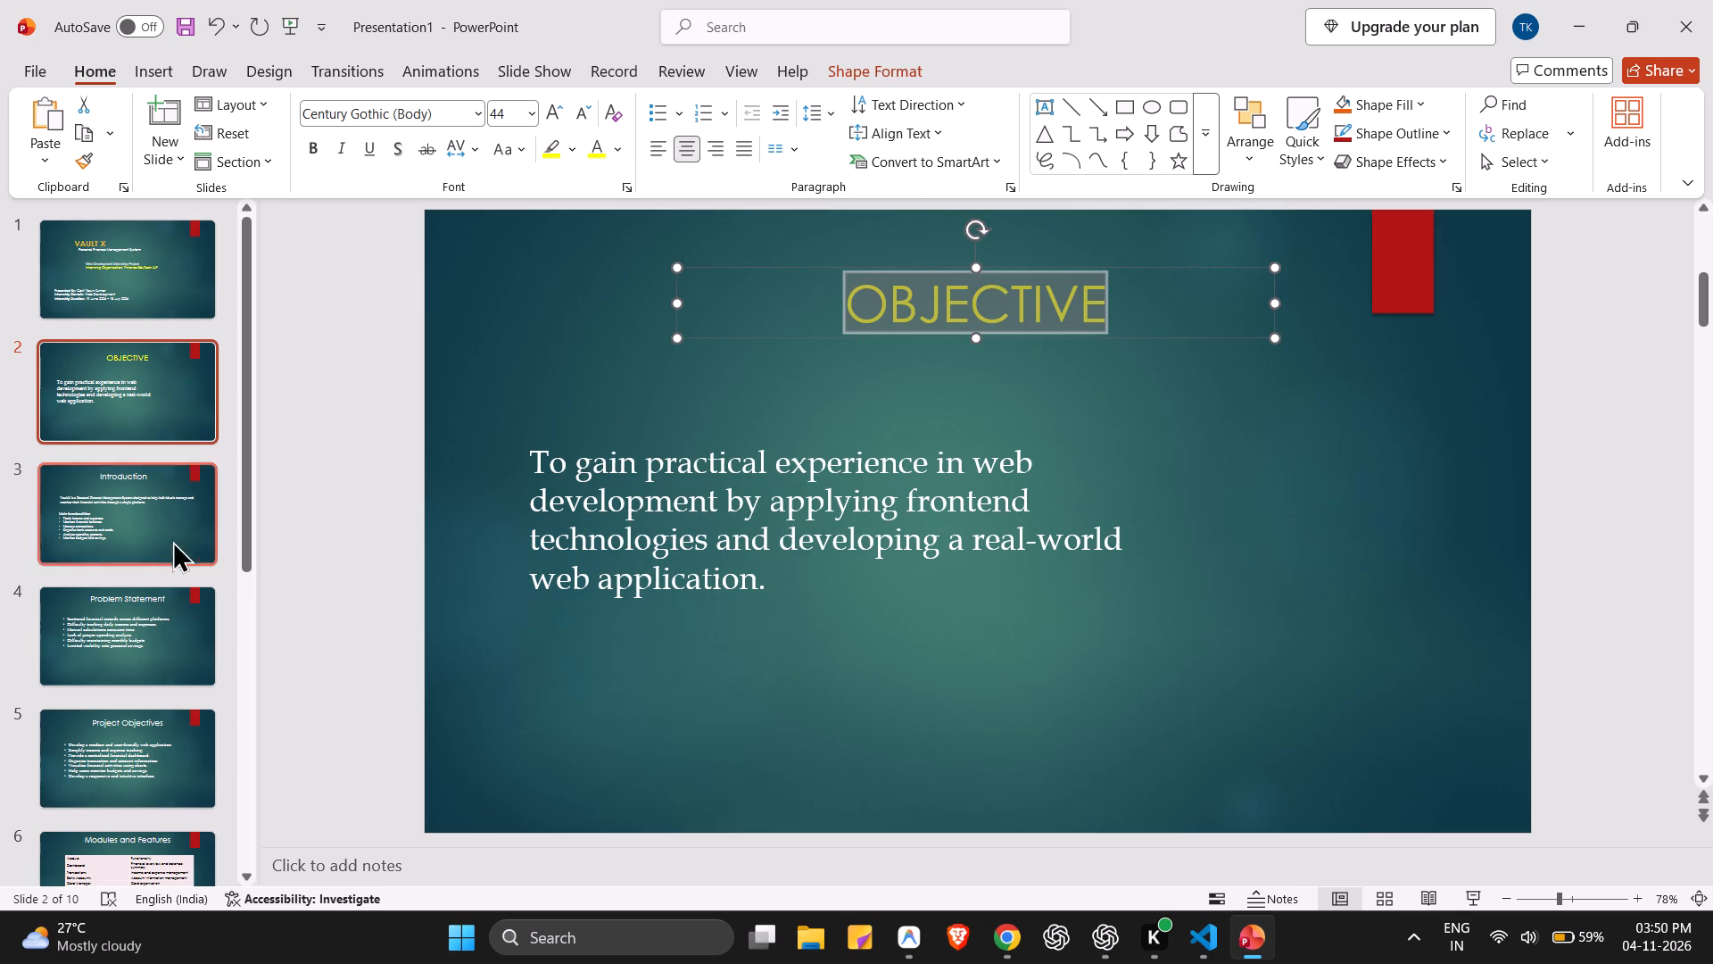
Apply the same yellow font colour to the Introduction, Problem Statement and Project Objectives titles on slides 3 to 5.
left_click(153, 509)
triple_click(948, 280)
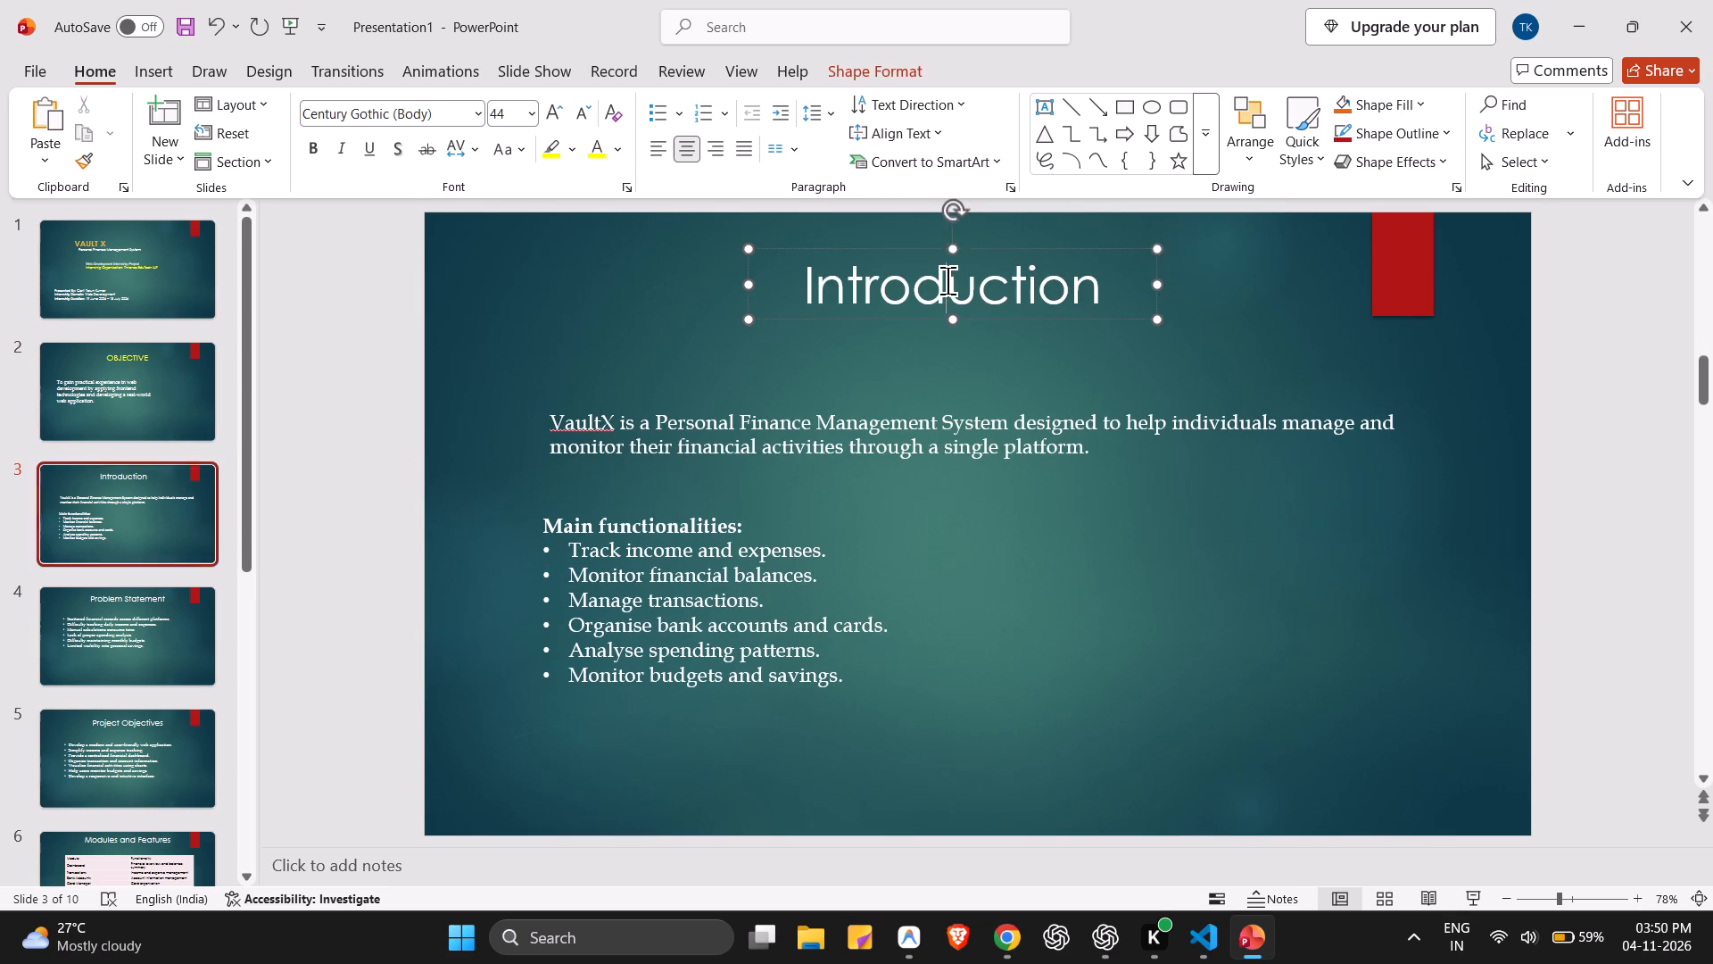
left_click(1175, 240)
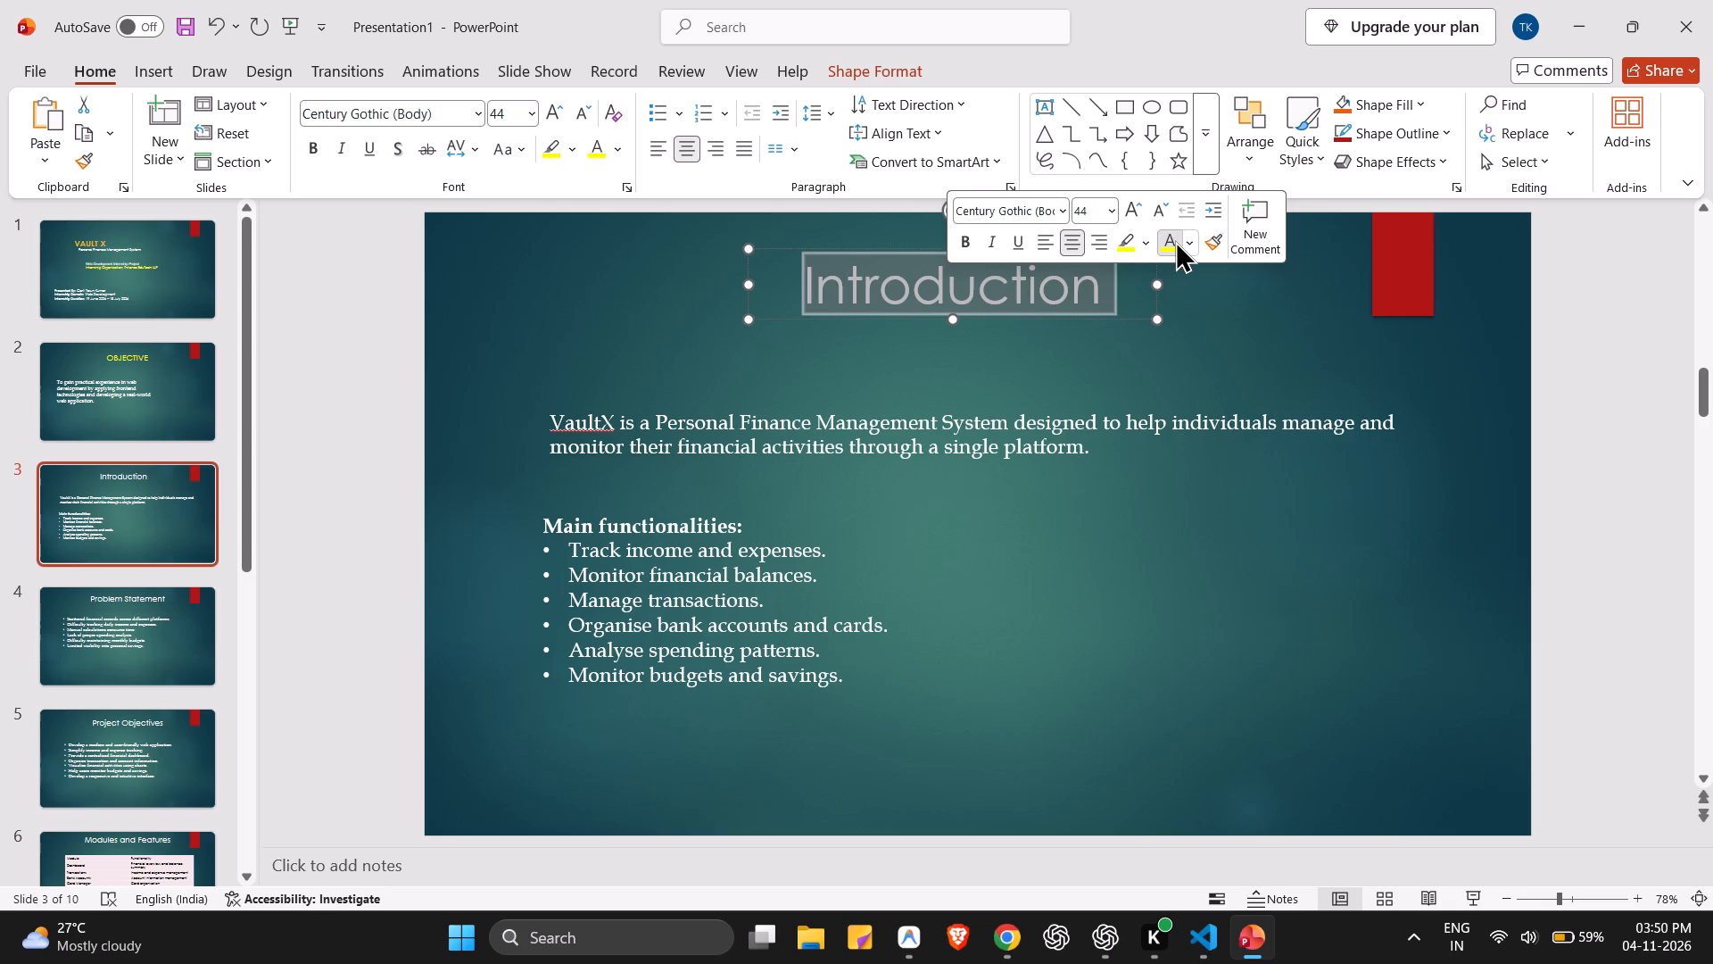
left_click(873, 386)
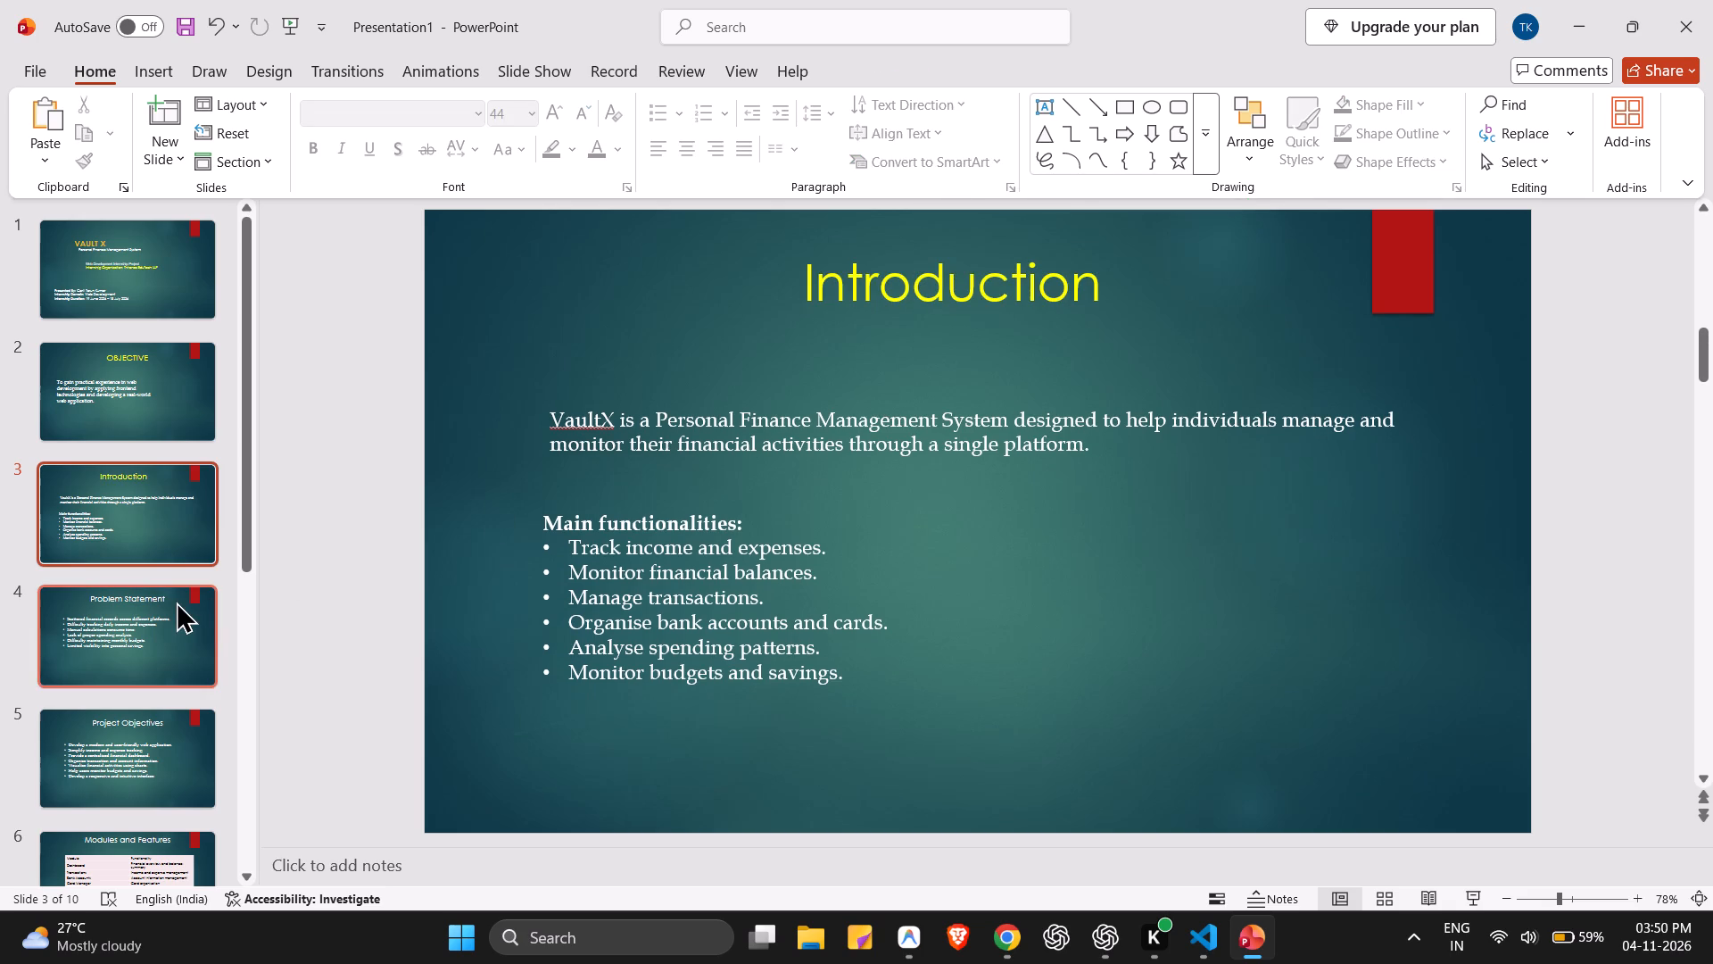
left_click(176, 601)
triple_click(974, 286)
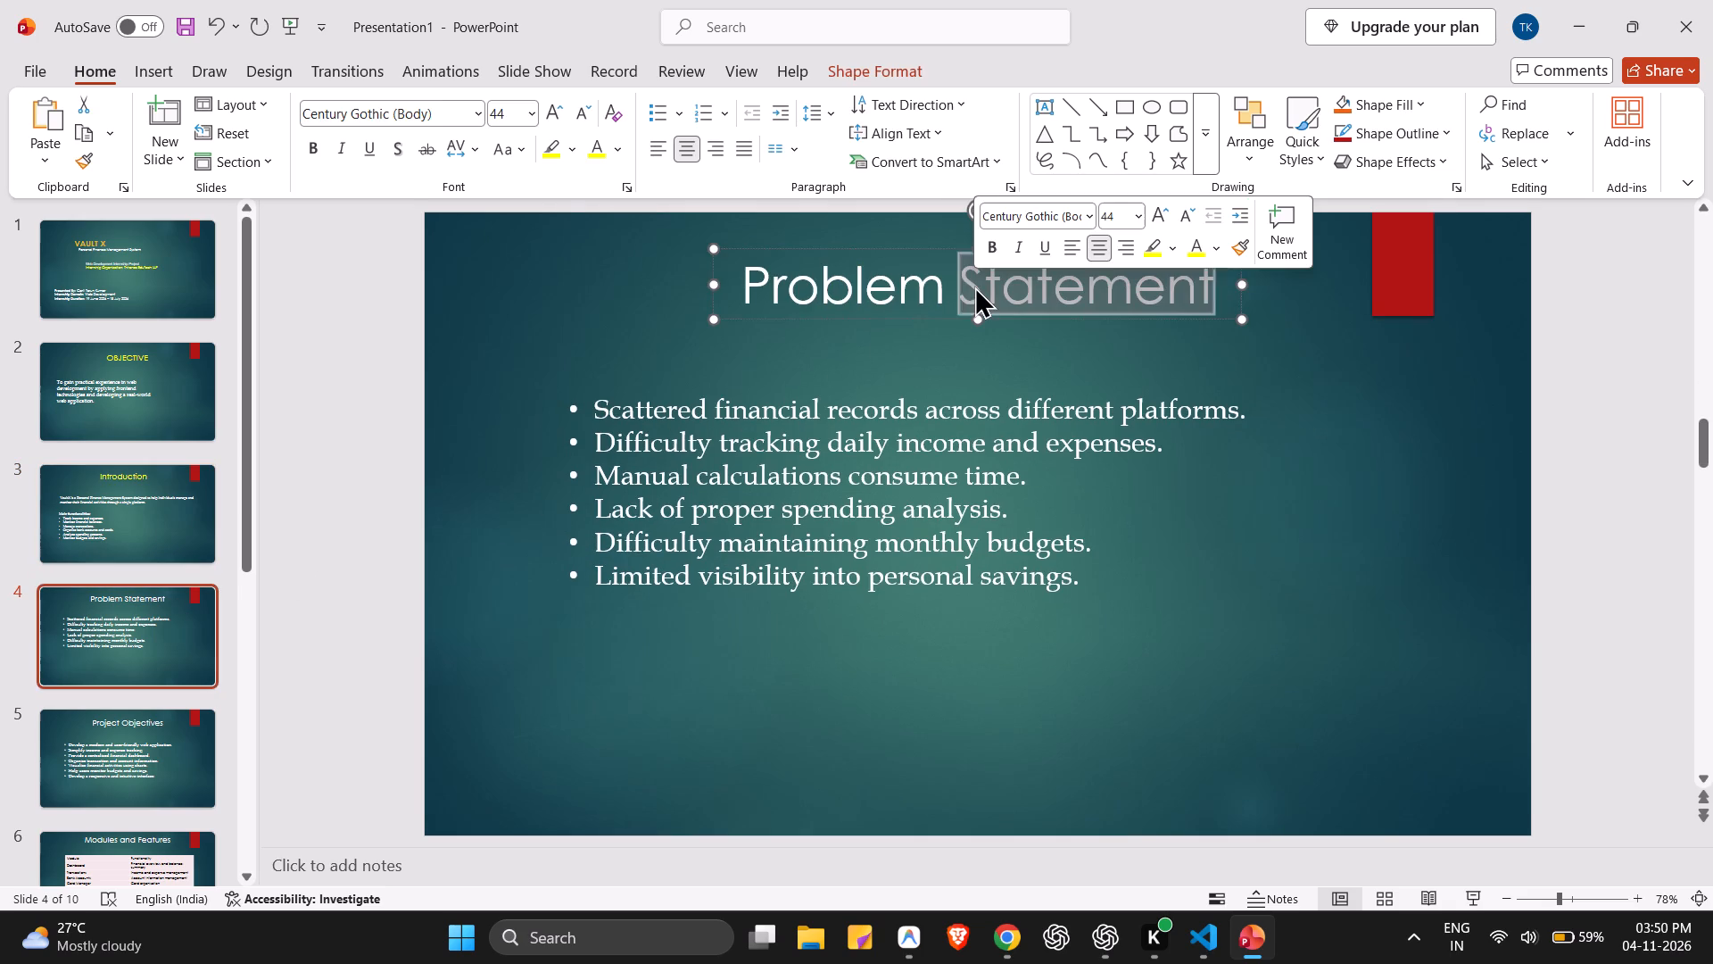
left_click(1196, 246)
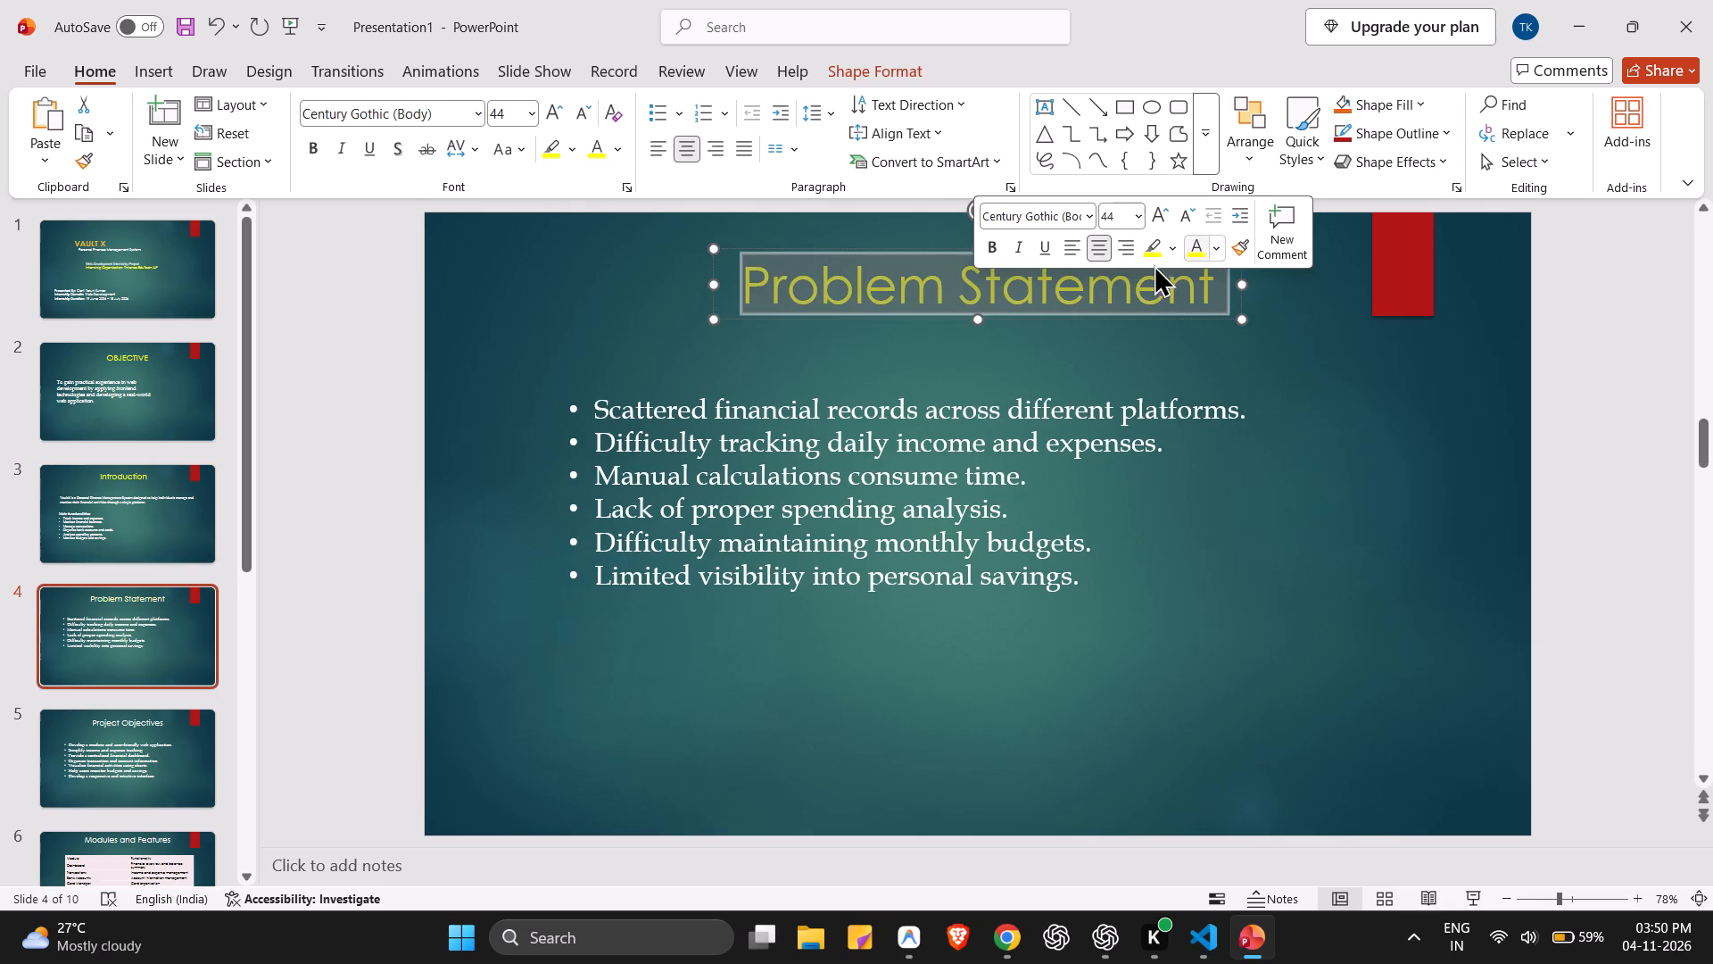
left_click(113, 740)
triple_click(987, 296)
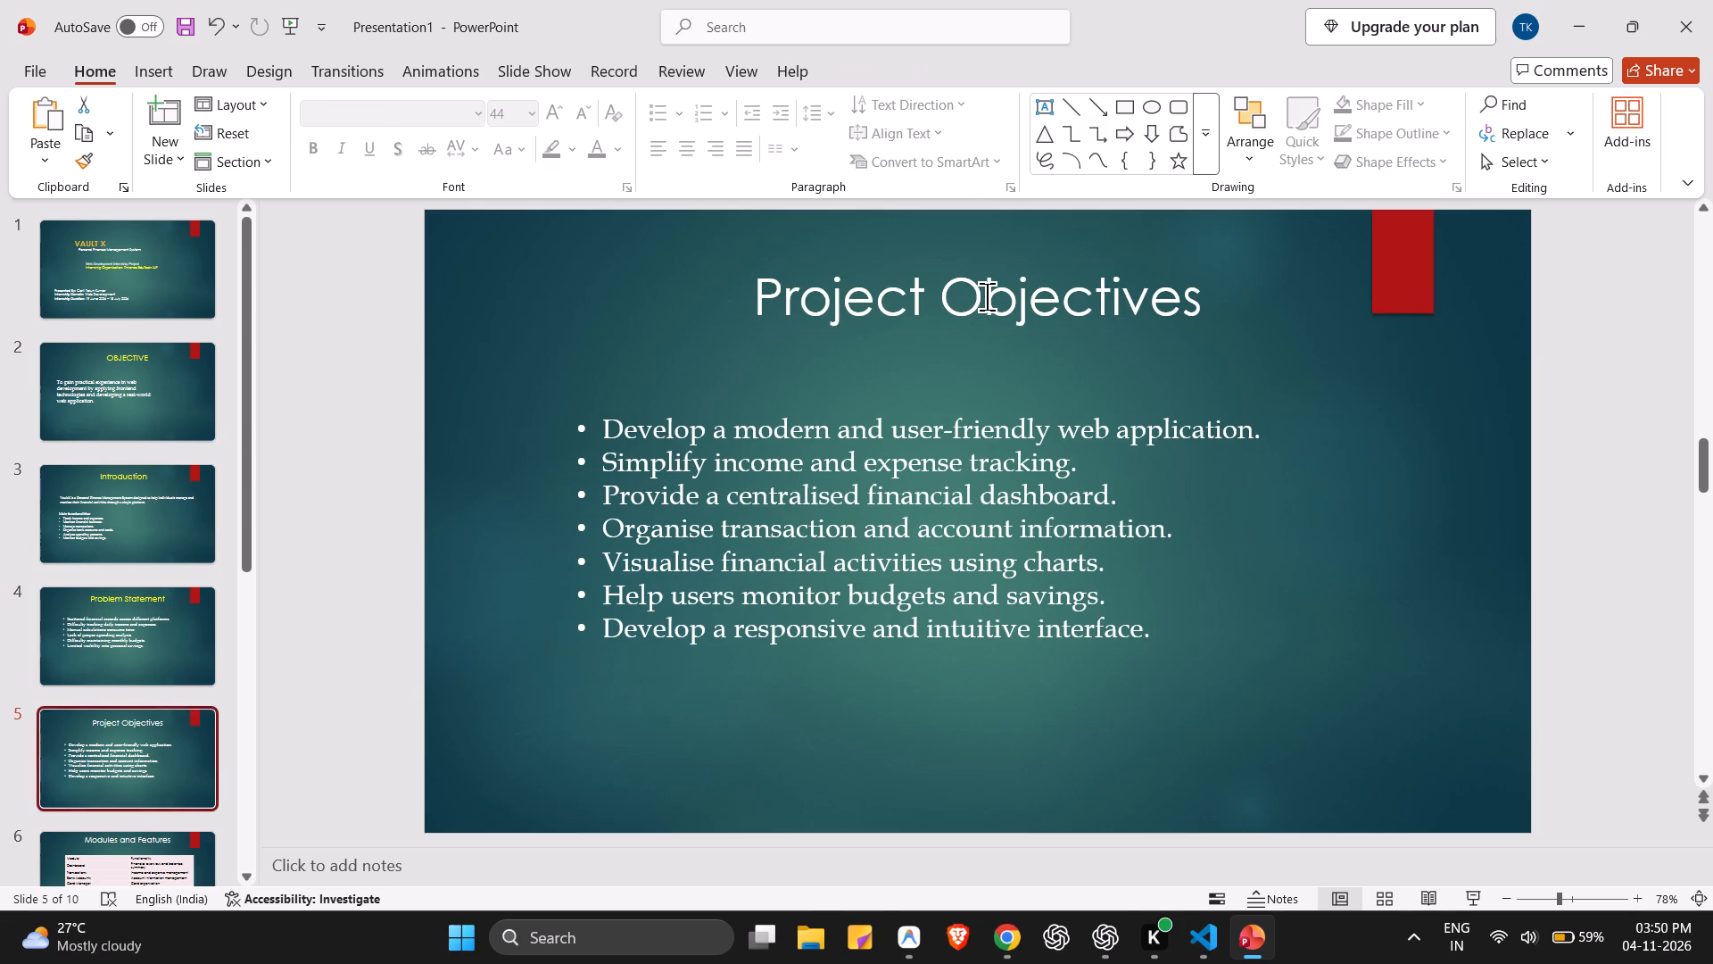
left_click(1211, 249)
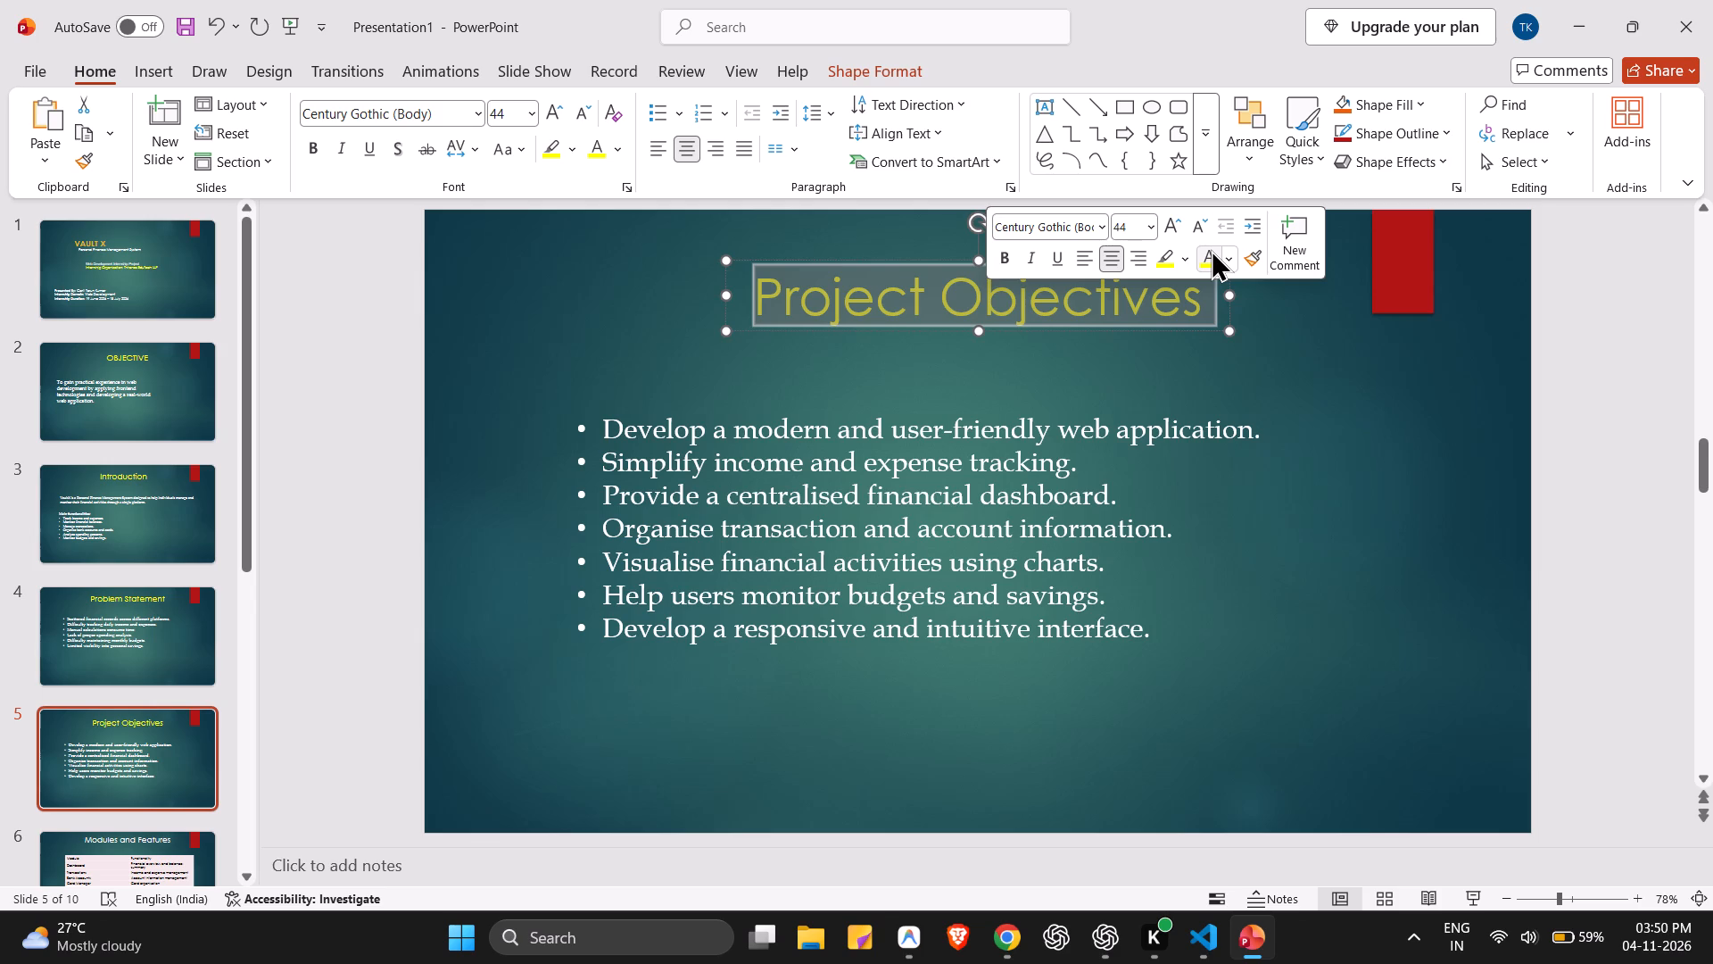
Apply the same yellow font colour to the Modules and Features and Technologies Used titles on slides 6 and 7.
left_click(1379, 440)
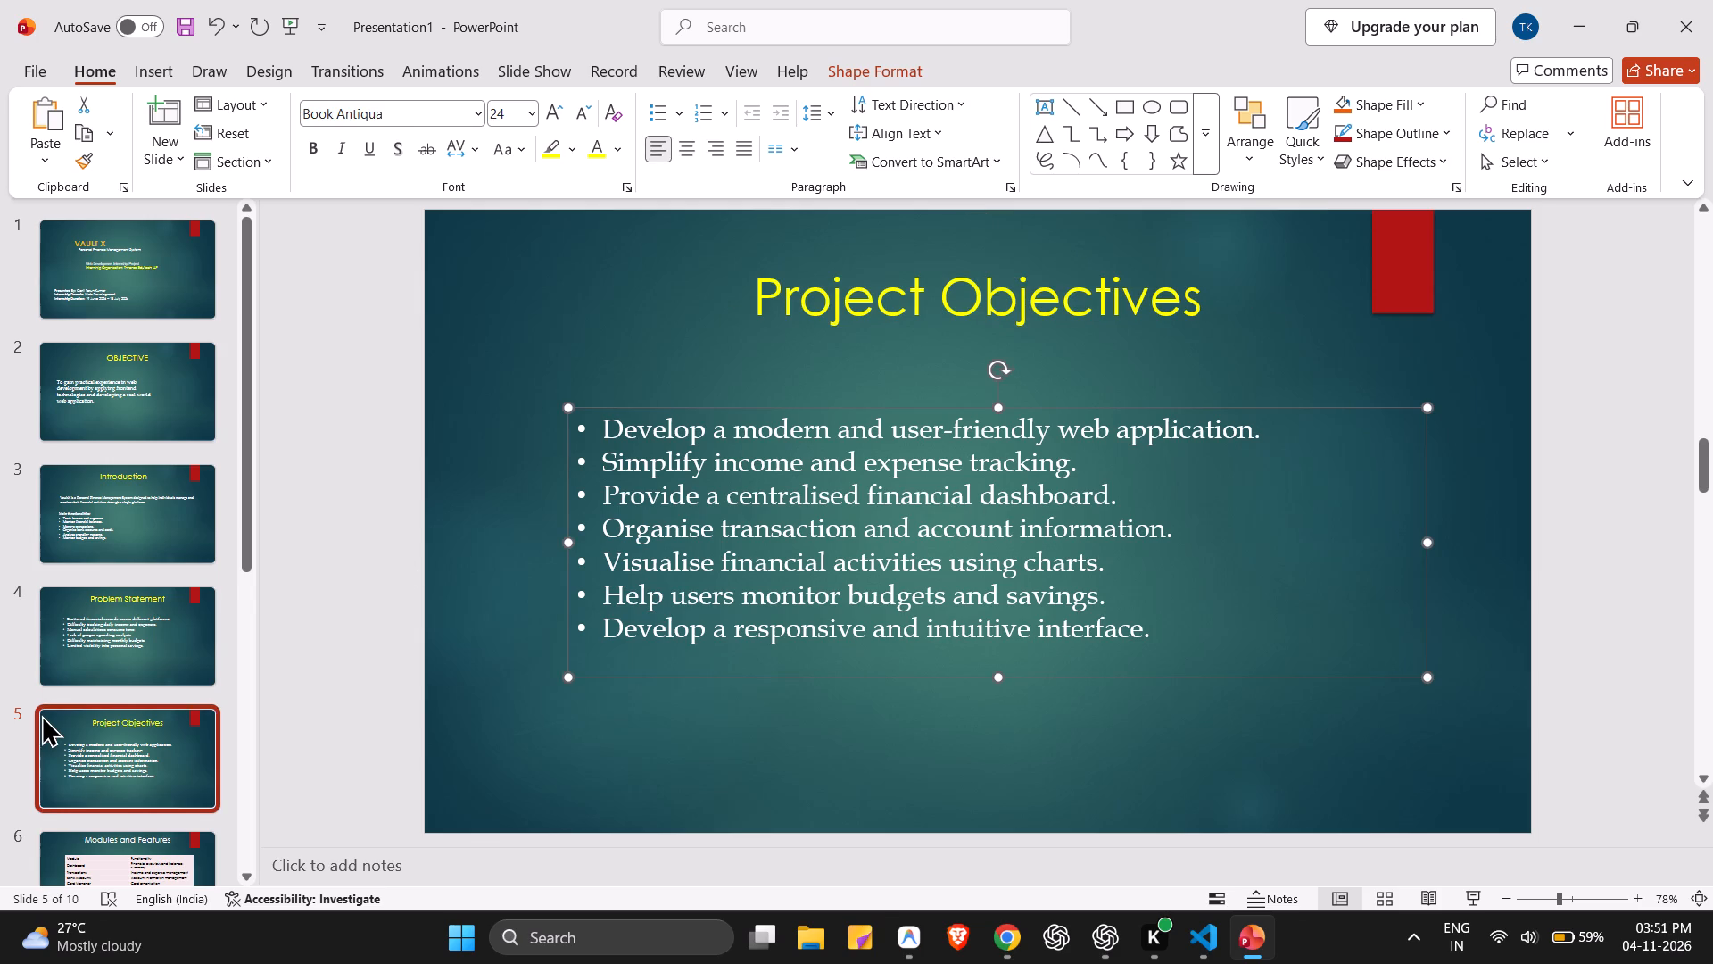
scroll(41, 714, "down", 2)
left_click(108, 697)
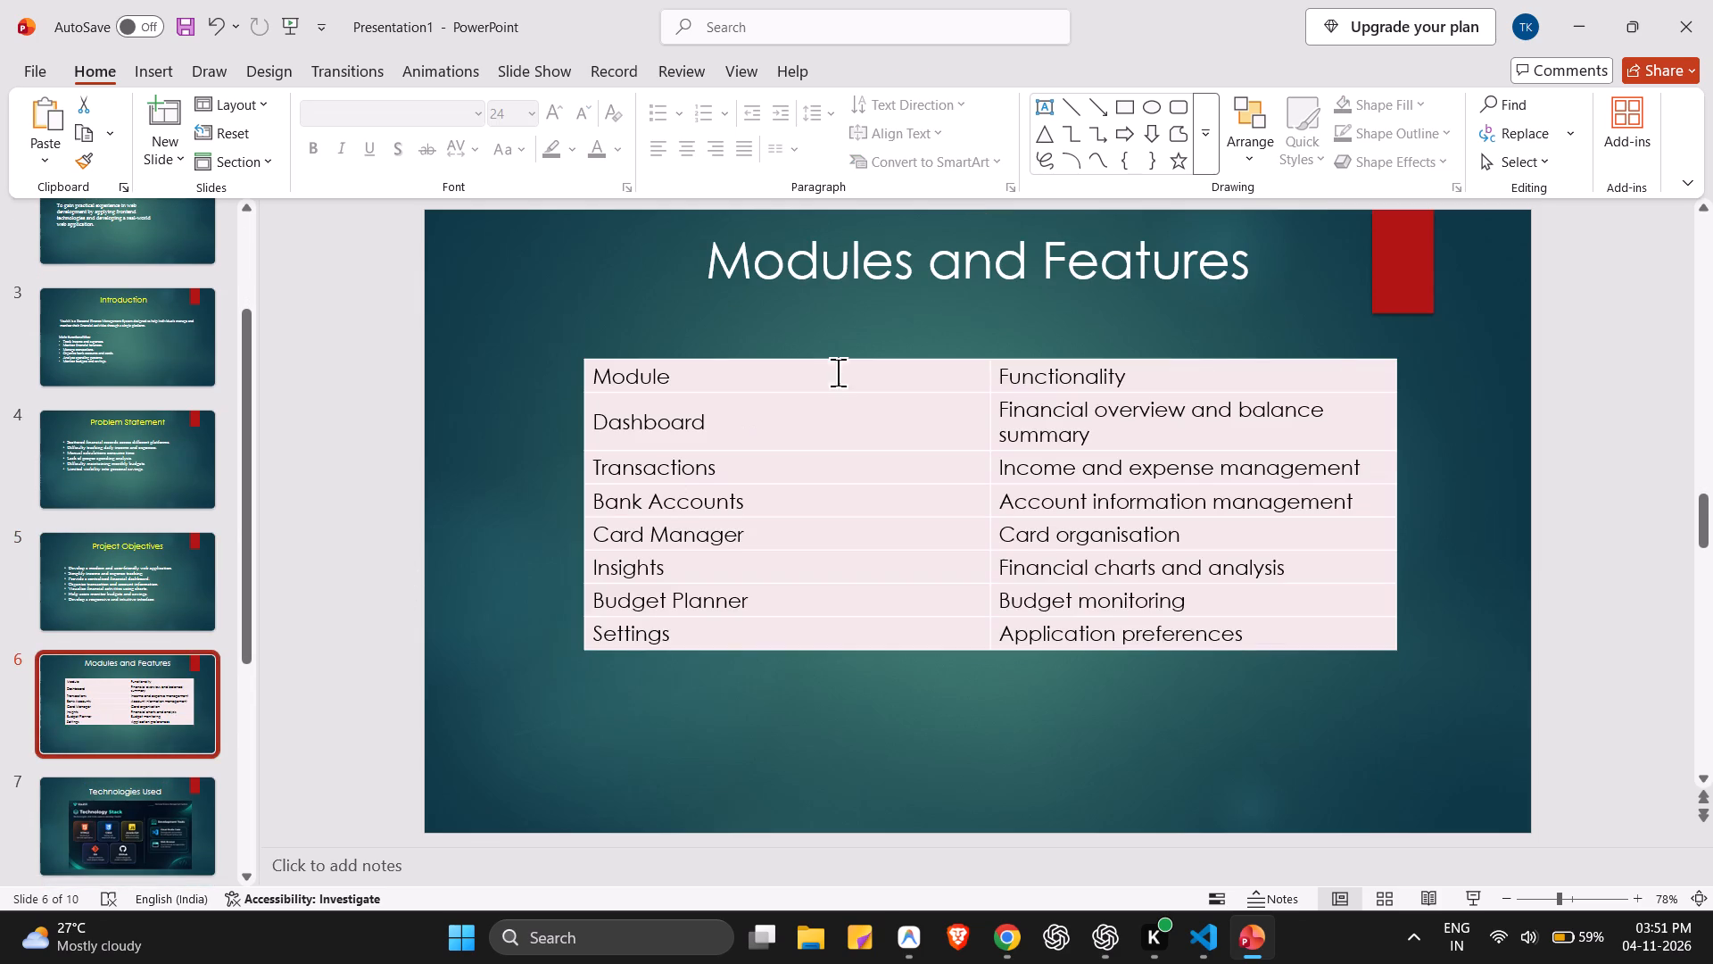
triple_click(910, 252)
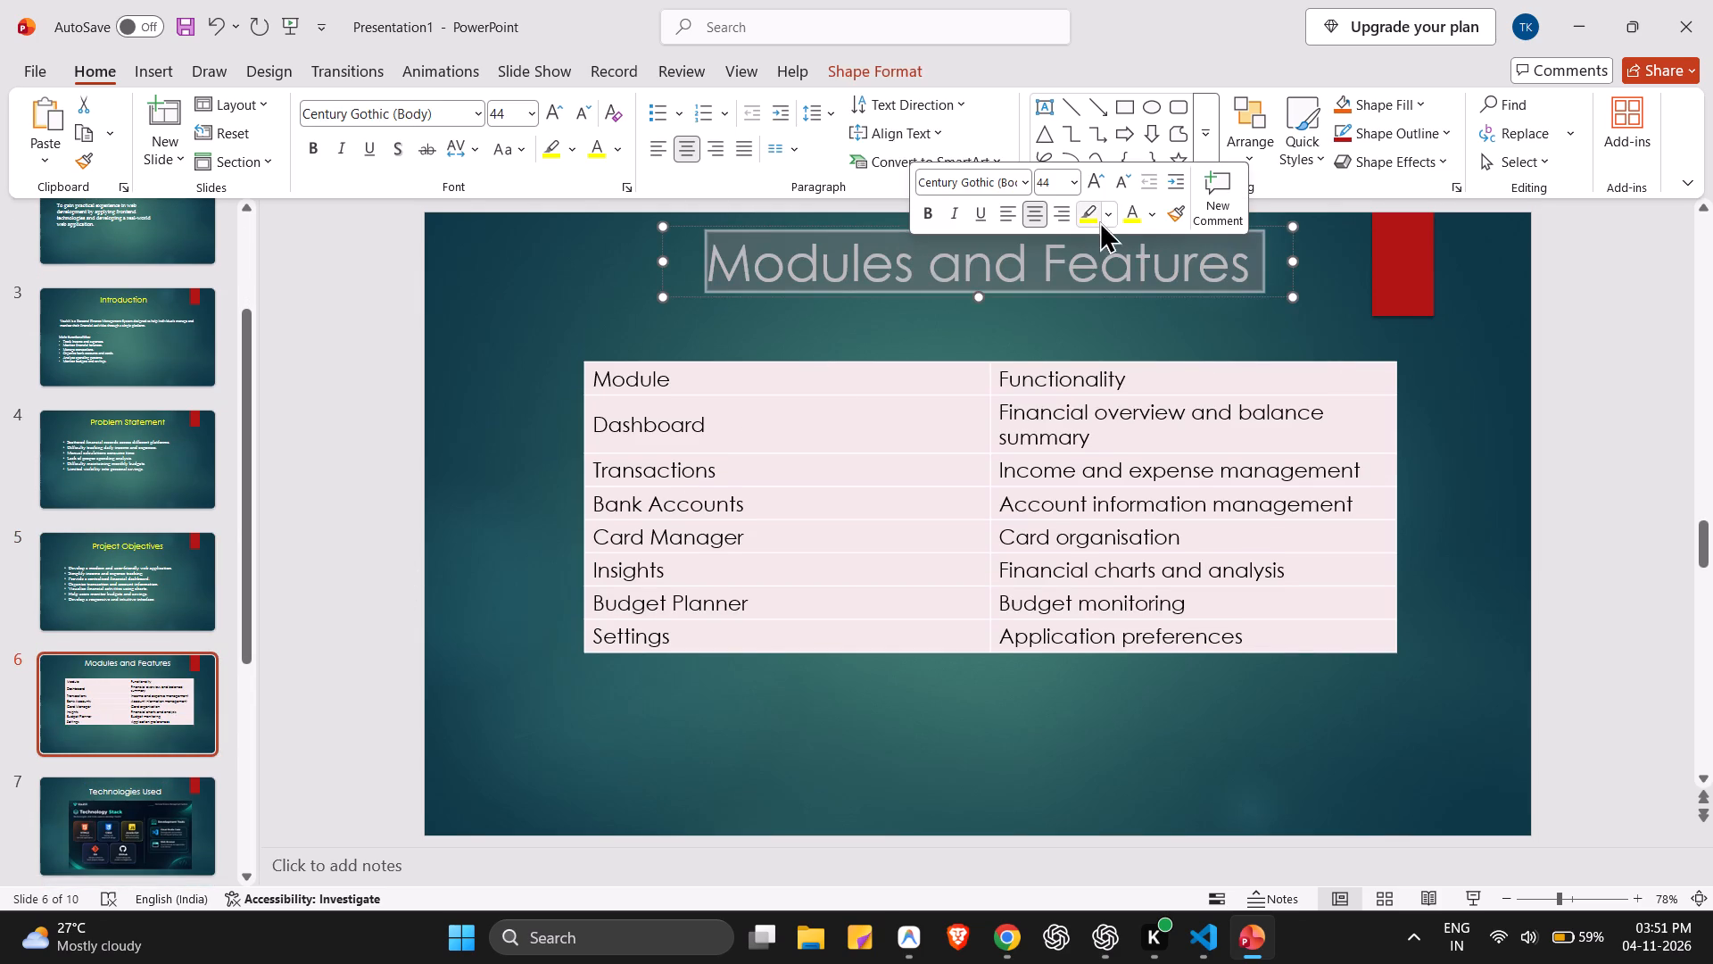
left_click(1128, 212)
scroll(96, 711, "down", 1)
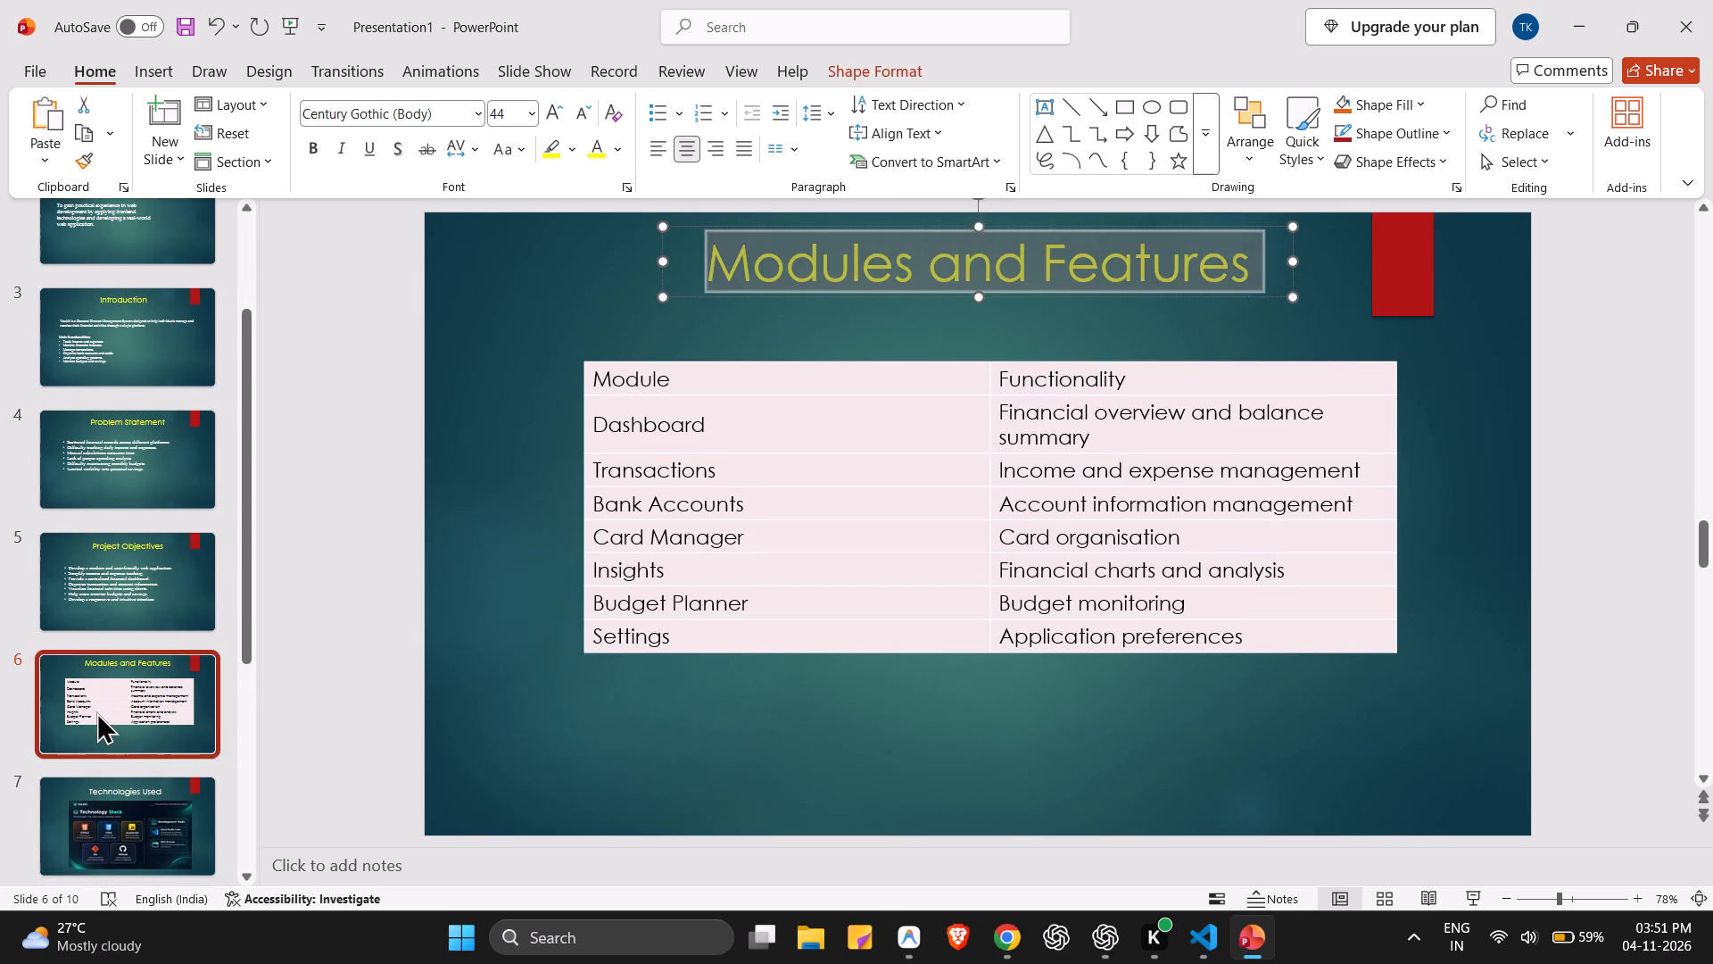
scroll(96, 711, "down", 1)
left_click(173, 482)
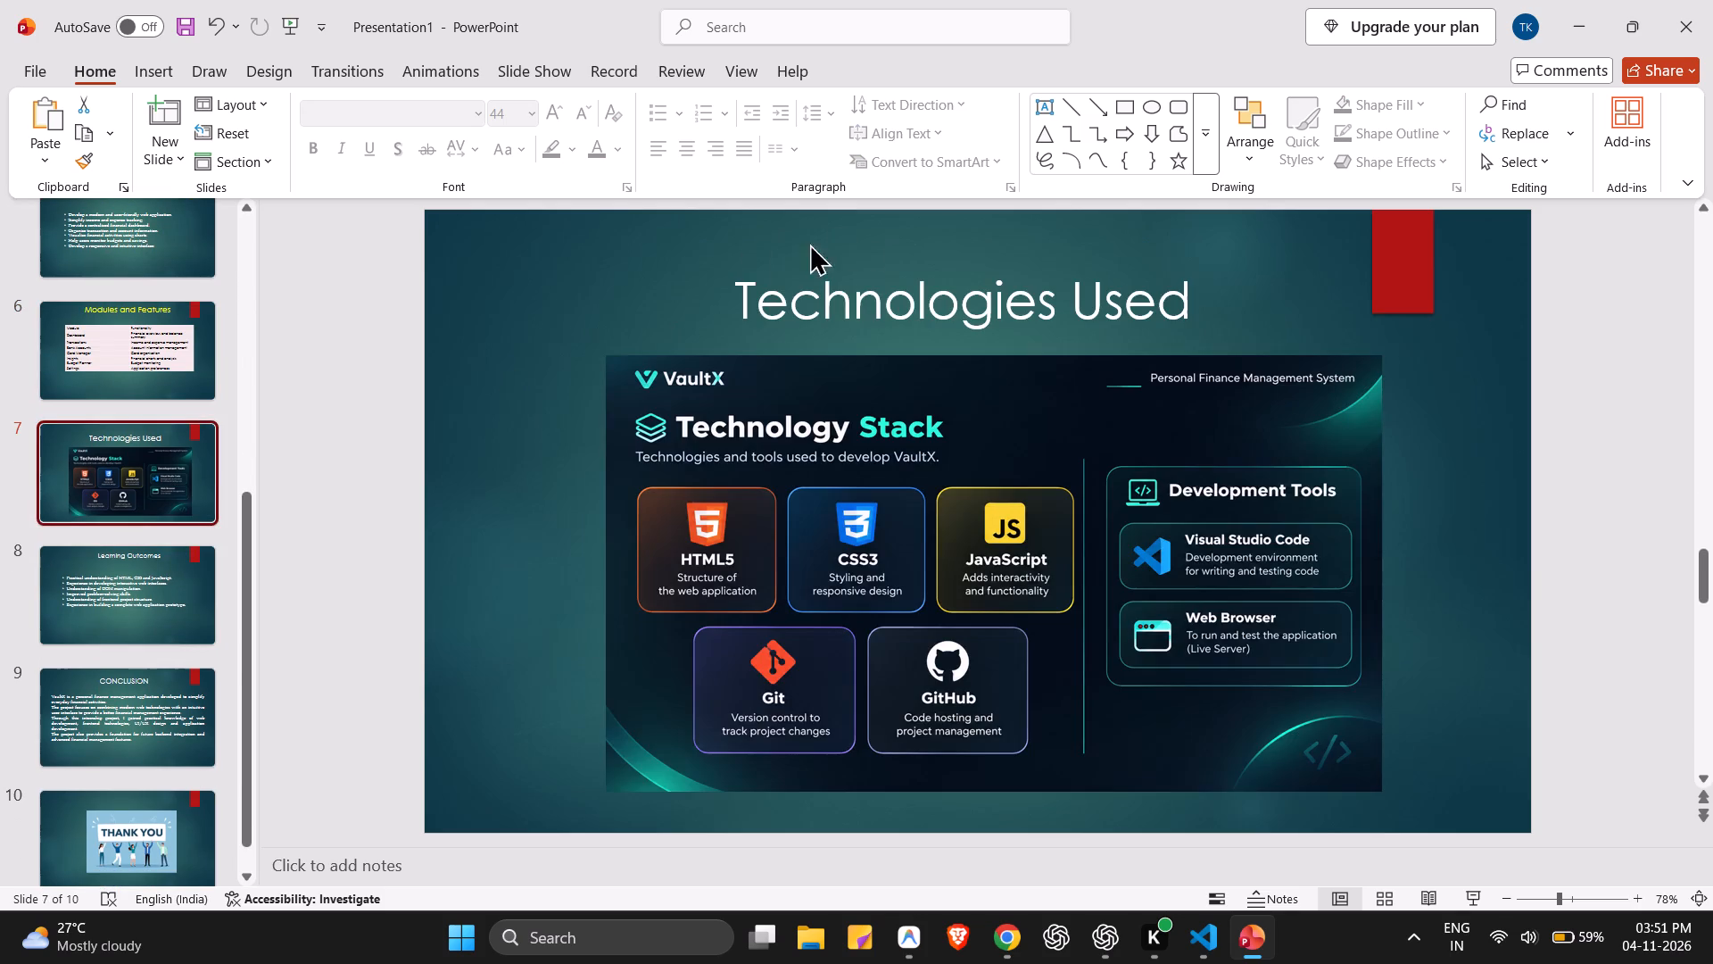
triple_click(863, 307)
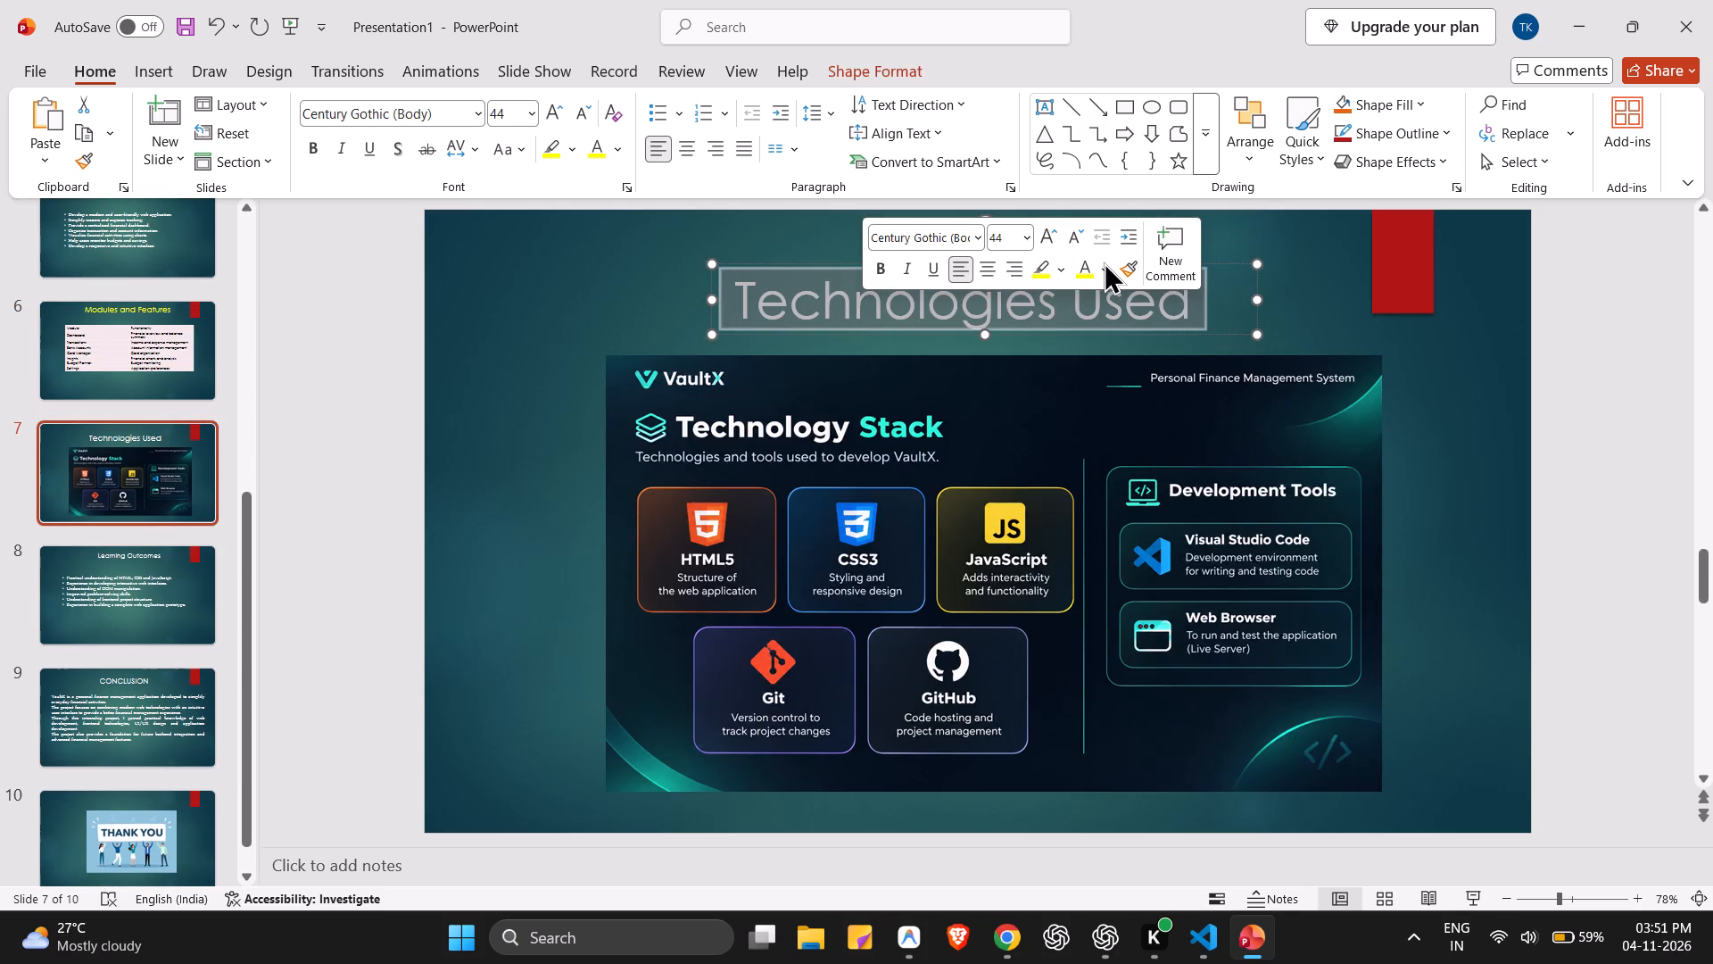
left_click(1087, 267)
Apply the same yellow font colour to the Learning Outcomes and CONCLUSION titles on slides 8 and 9.
left_click(173, 569)
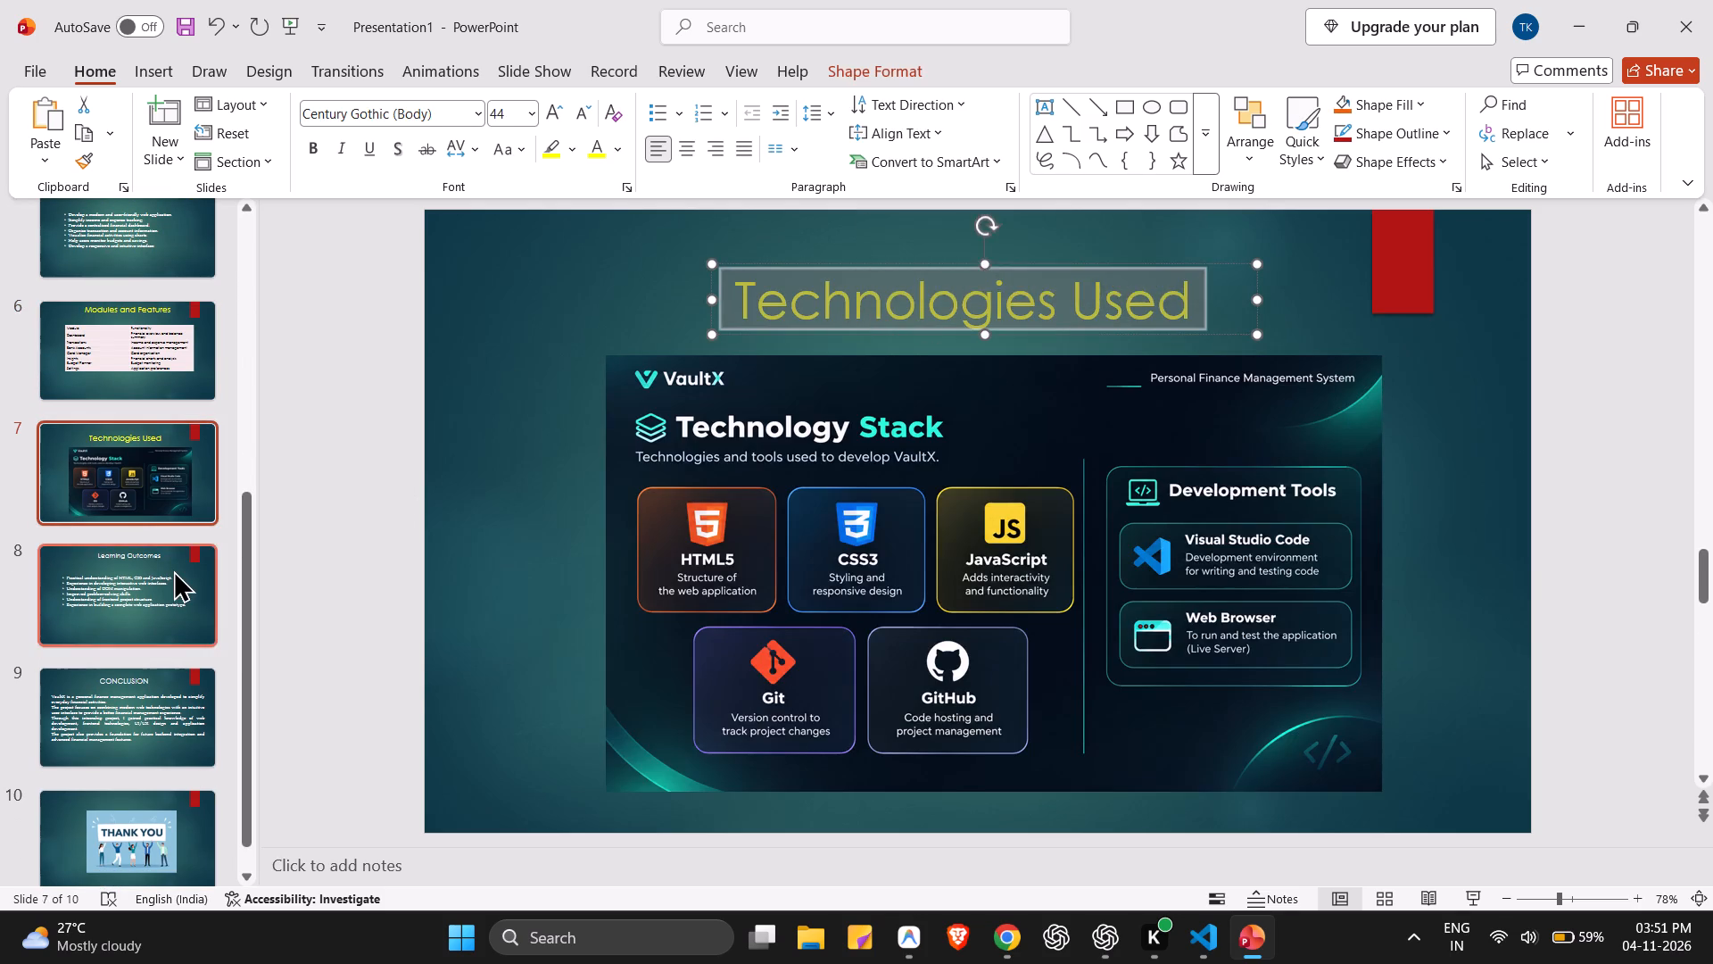
triple_click(906, 282)
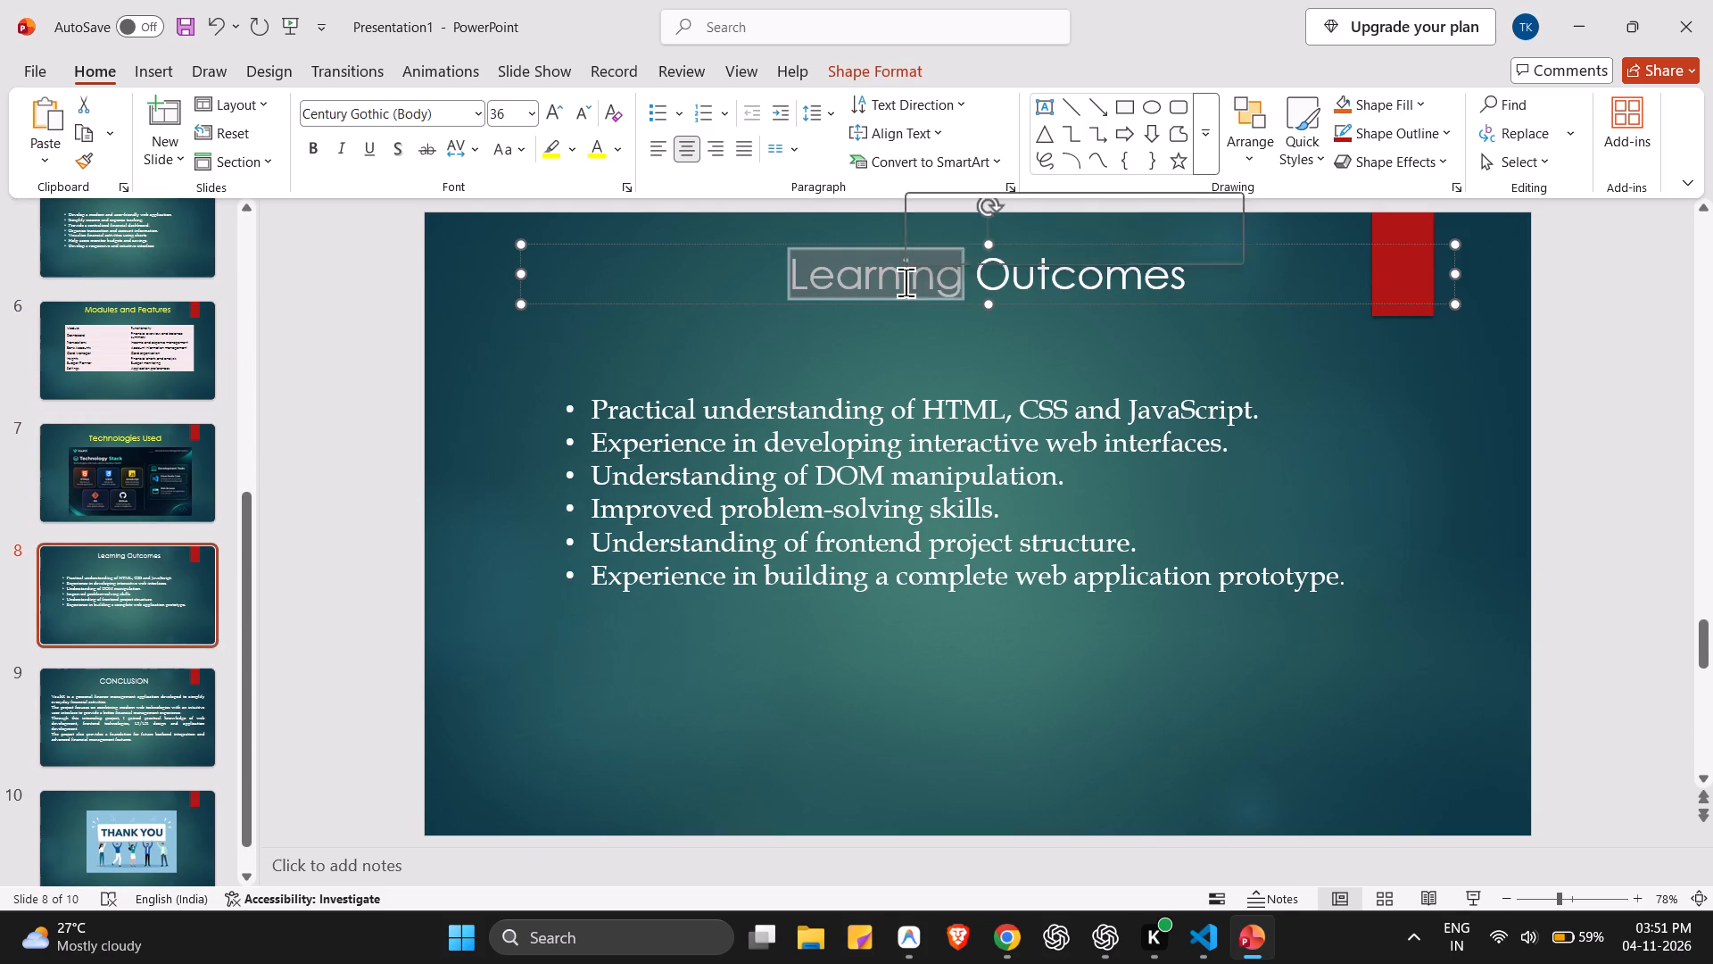
left_click(1124, 241)
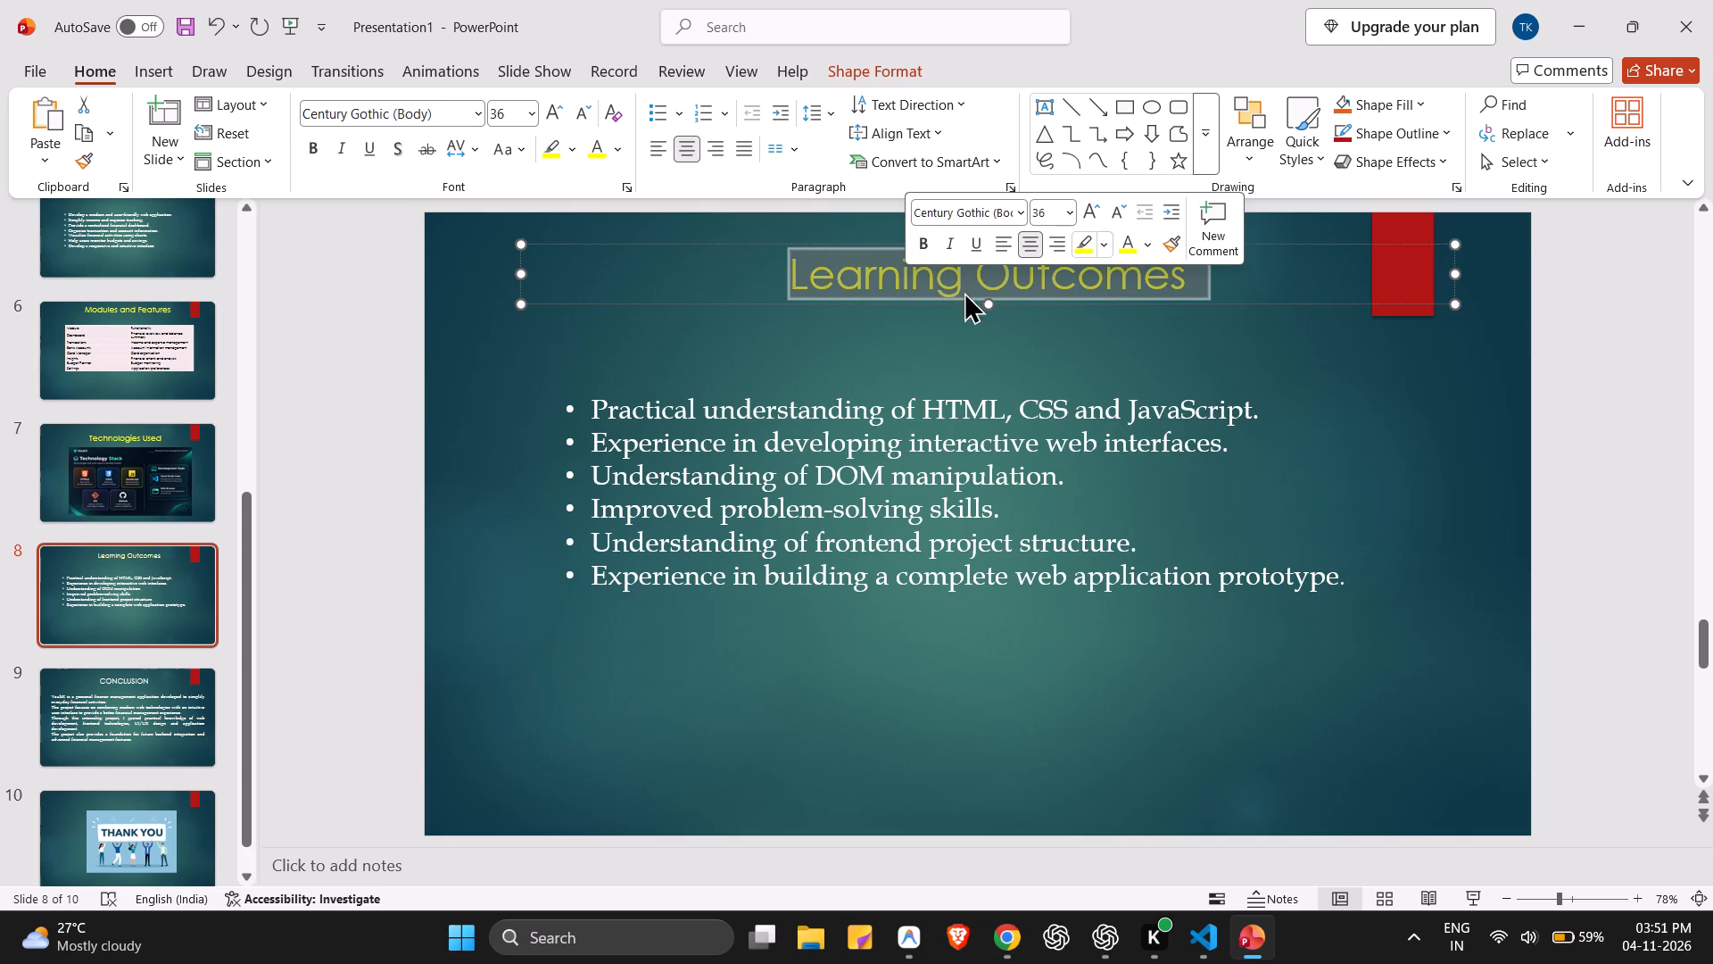
left_click(94, 679)
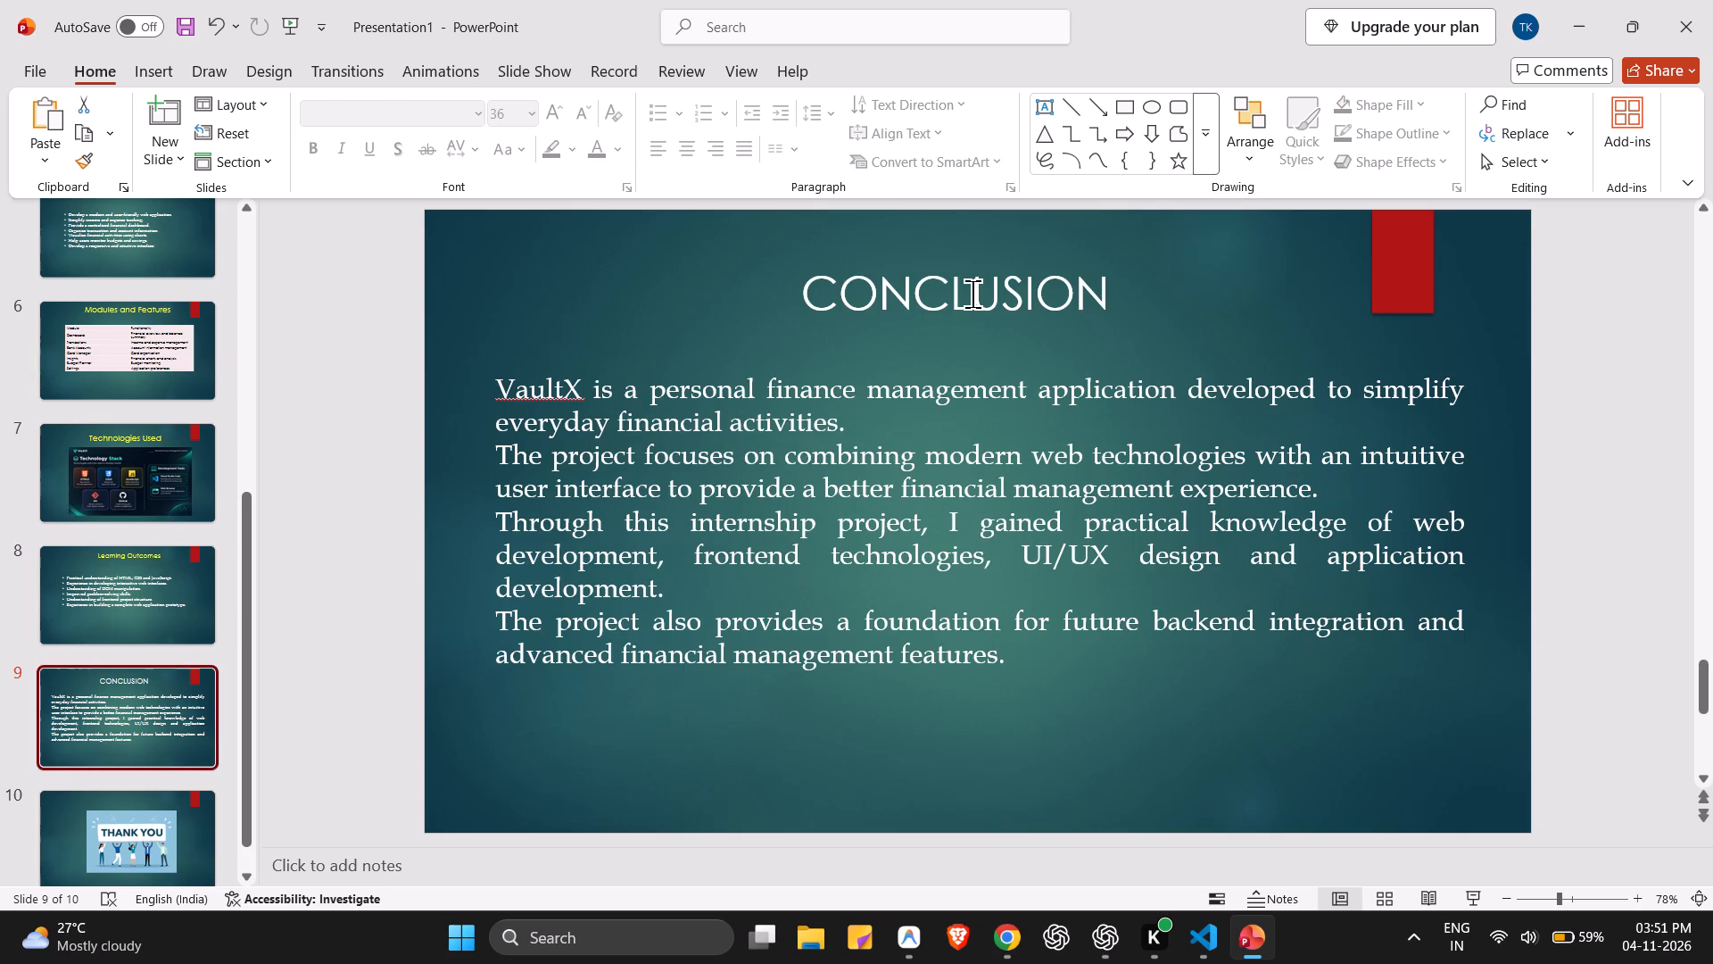
triple_click(972, 294)
left_click(1196, 258)
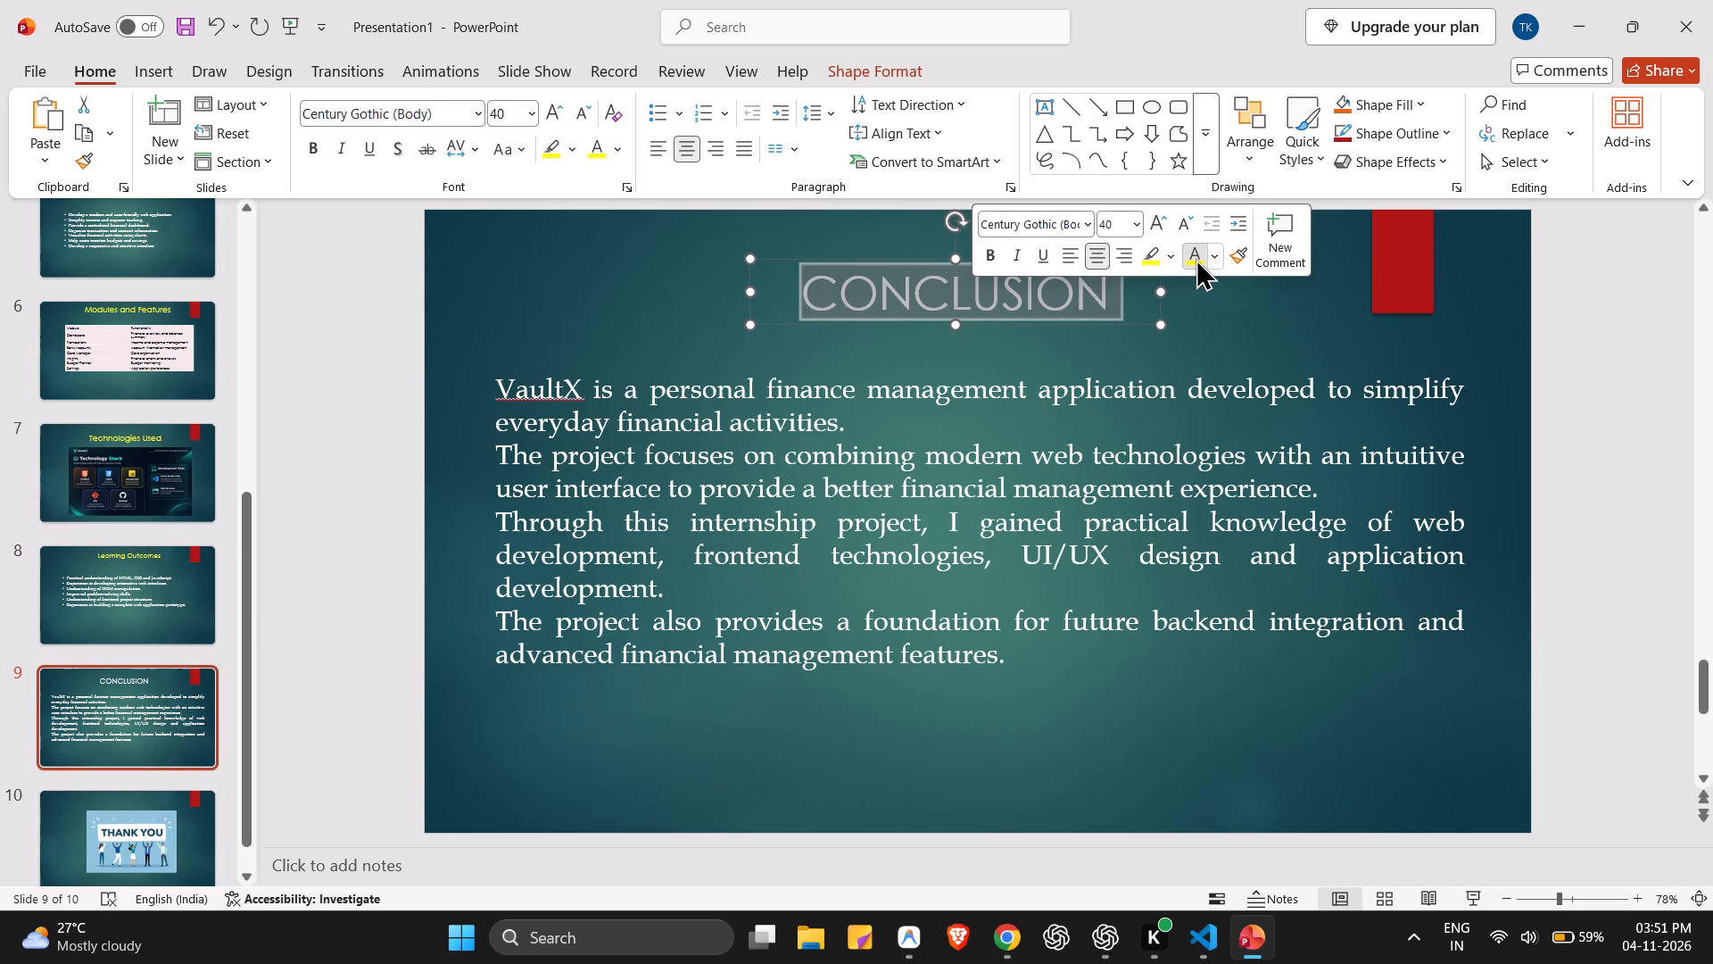
On the title slide, ignore all spelling flags for the word Thiranex in the internship organization line.
scroll(79, 810, "down", 1)
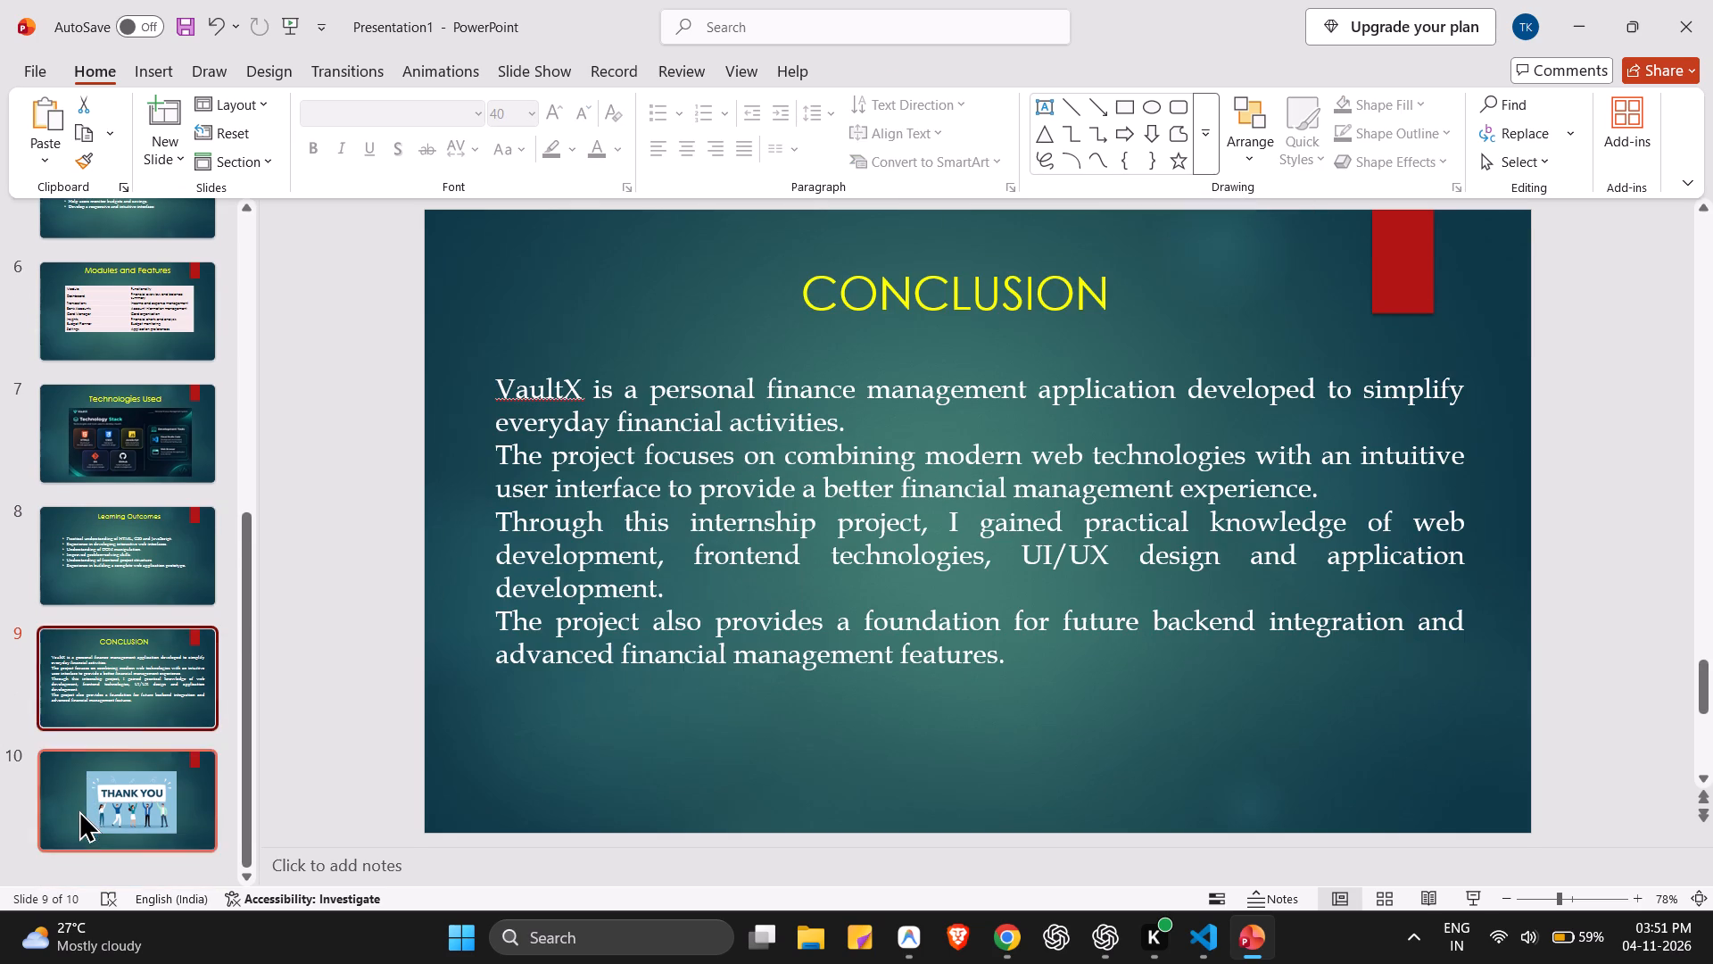
left_click(139, 569)
scroll(139, 569, "up", 7)
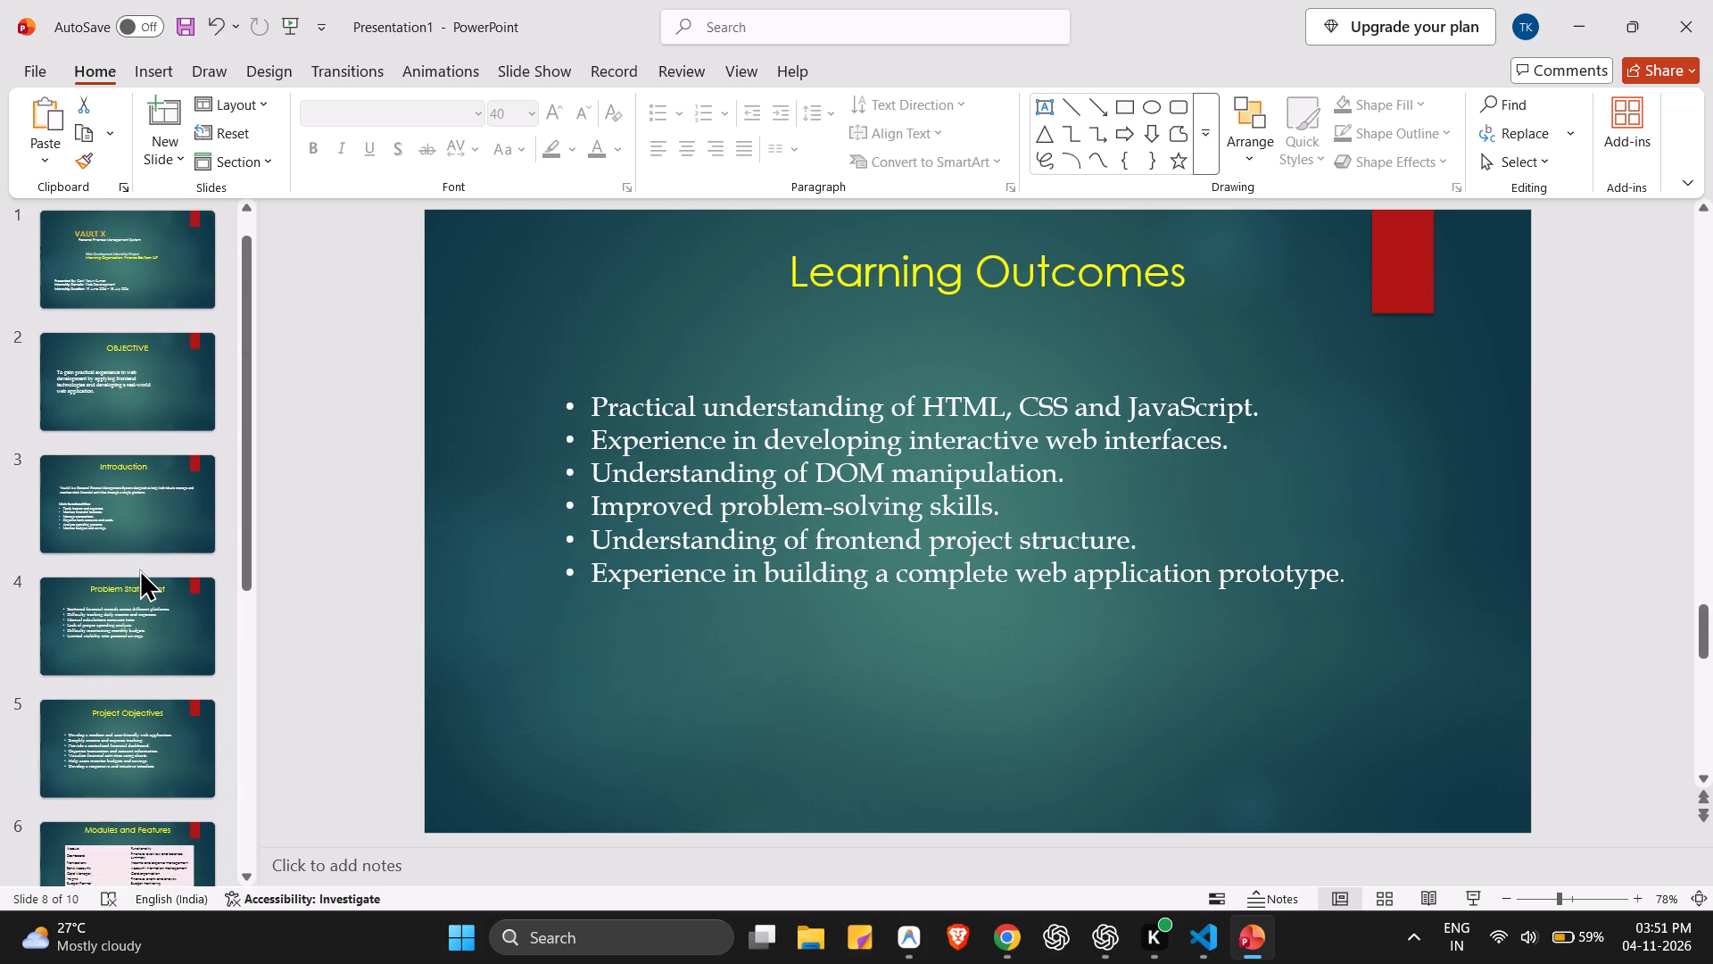
left_click(112, 218)
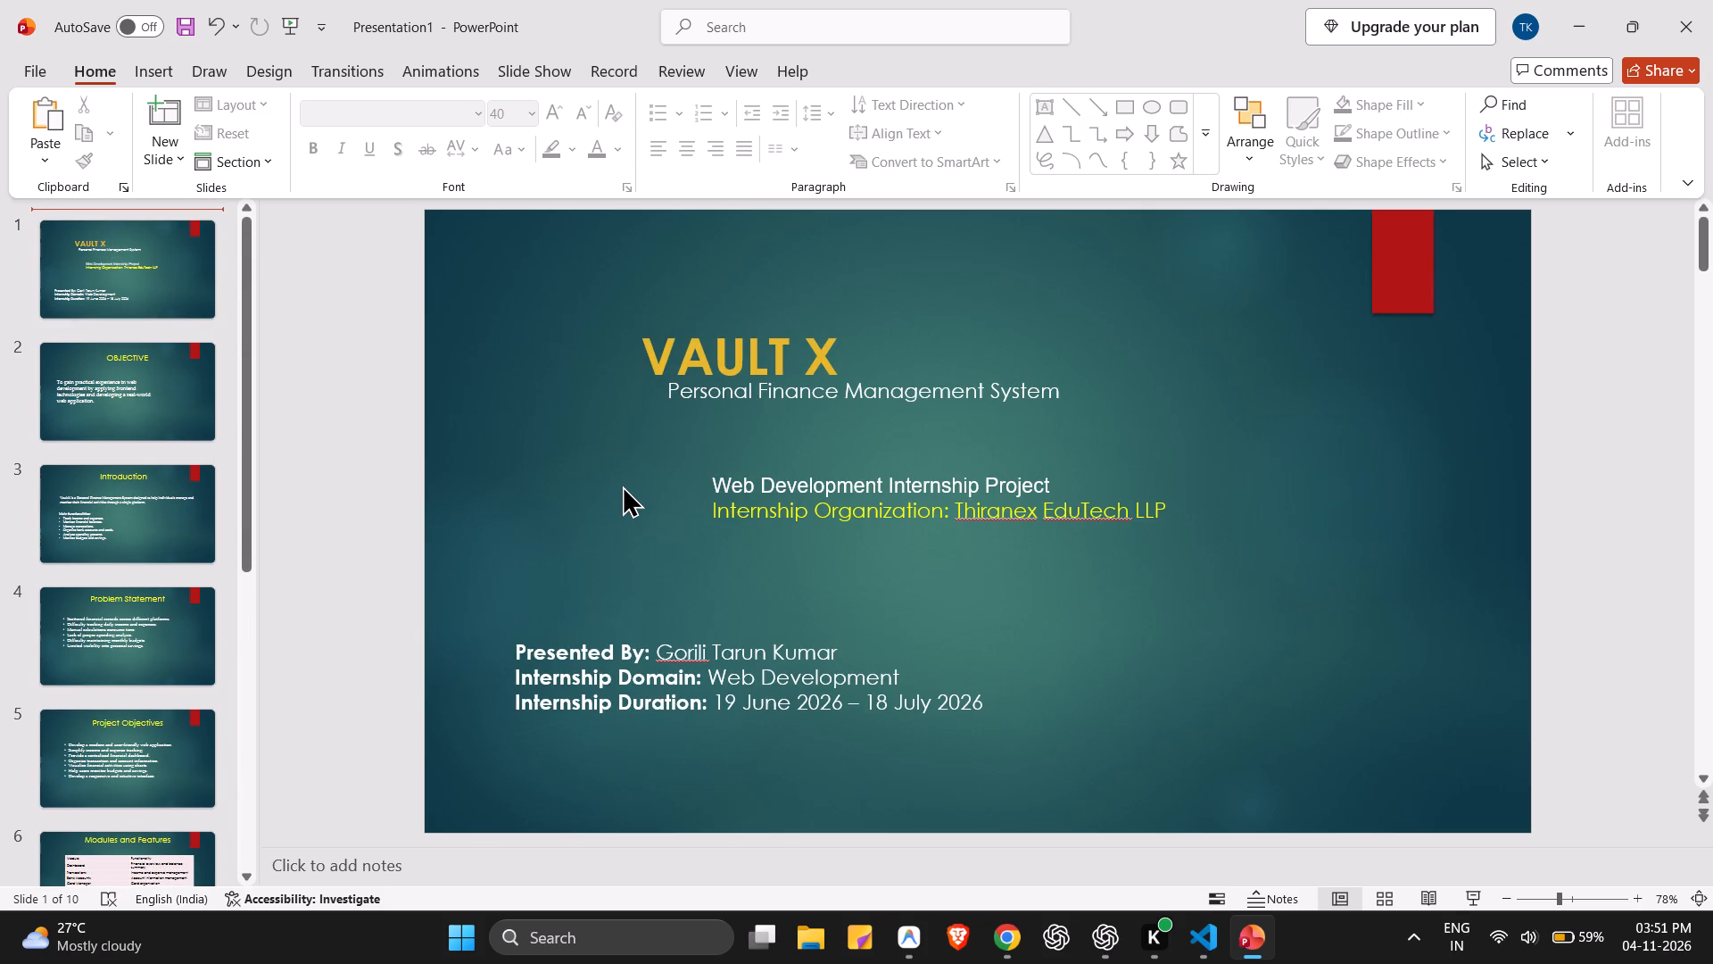
right_click(1012, 504)
right_click(1012, 504)
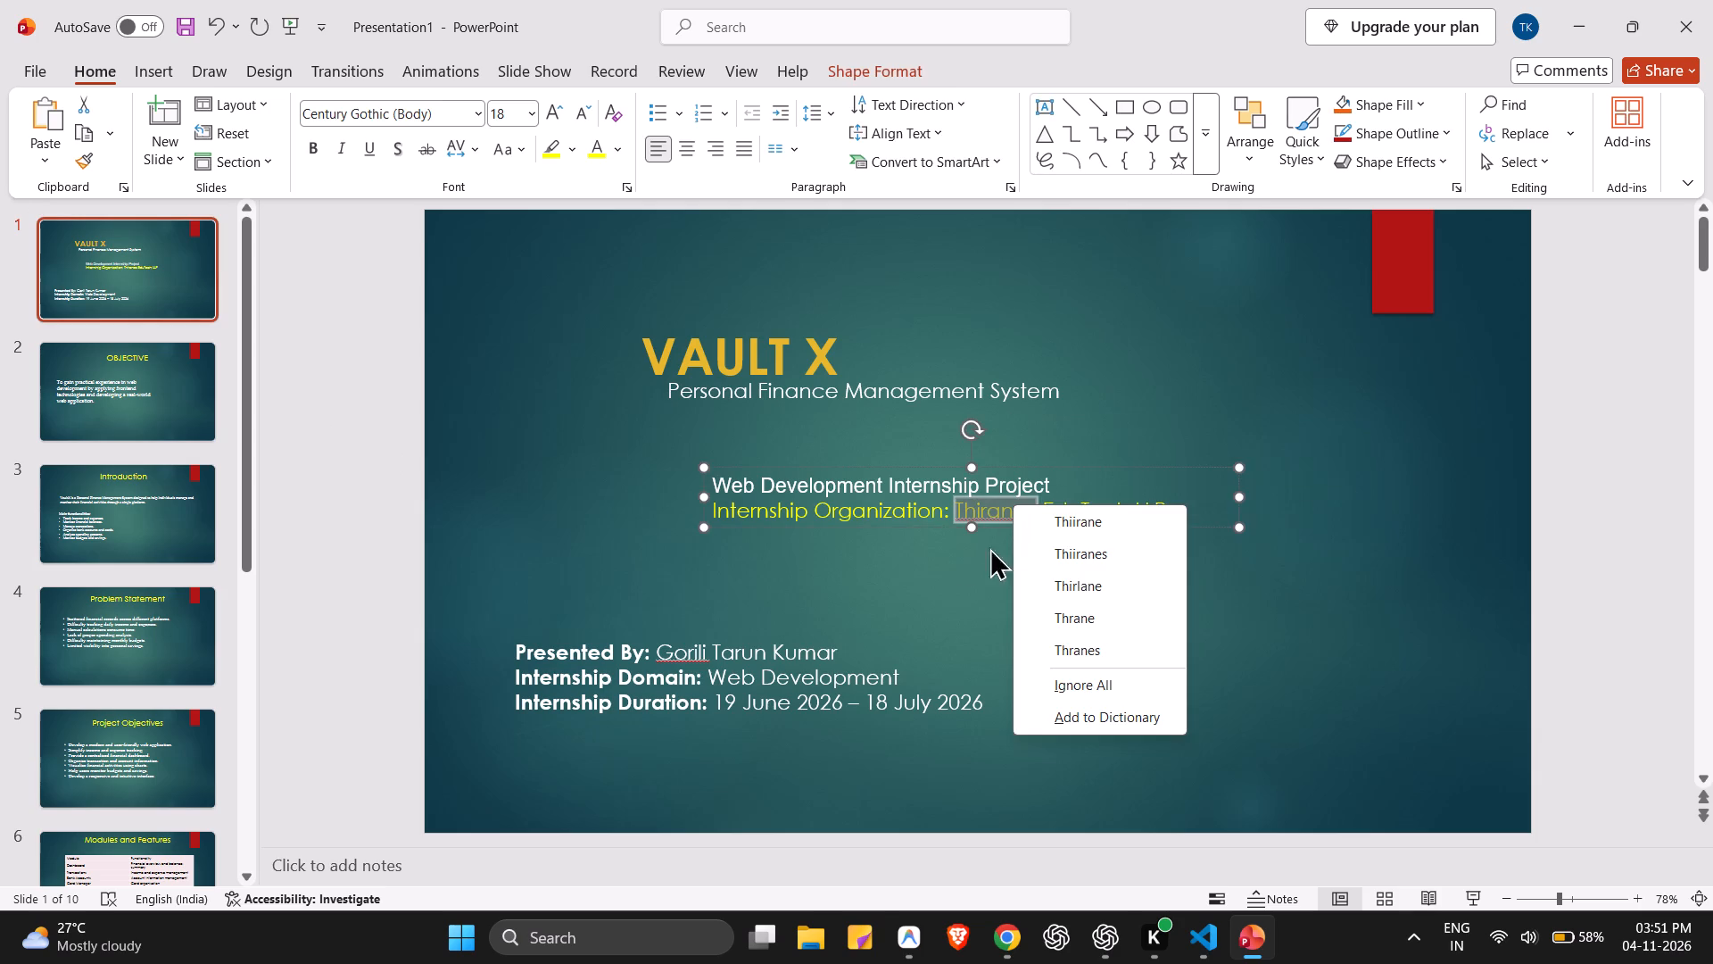
left_click(1071, 690)
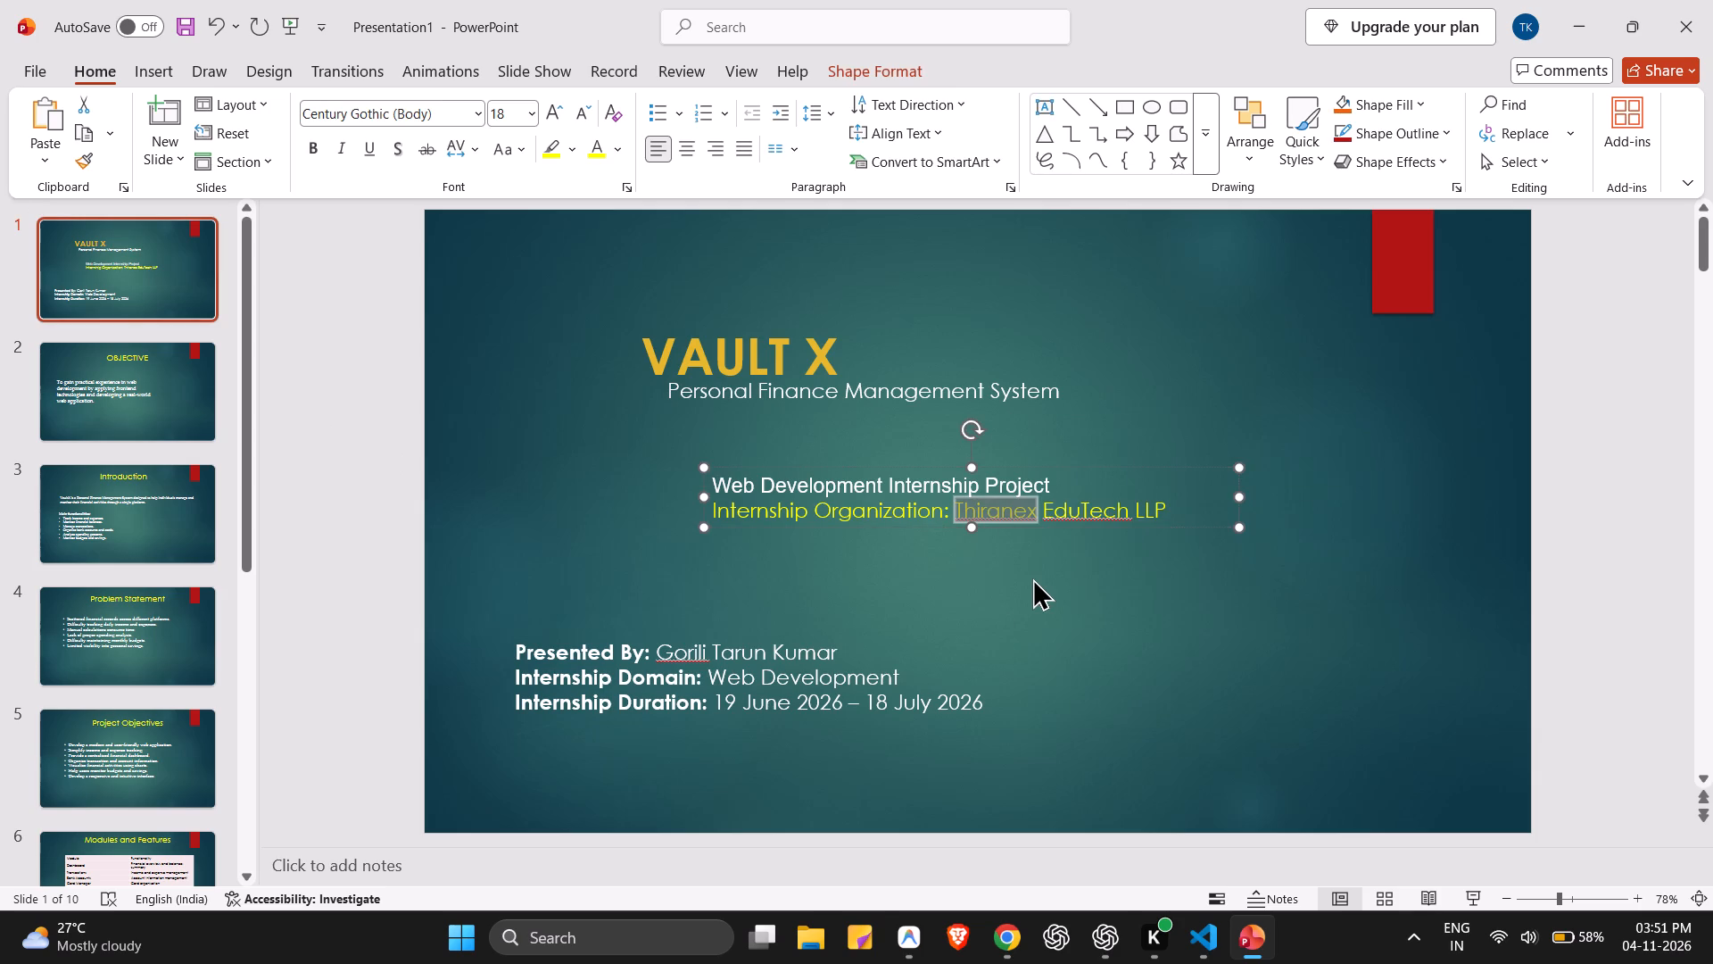
left_click(1032, 578)
Ignore all spelling flags for the word EduTech in the title slide's internship organization line.
double_click(1093, 518)
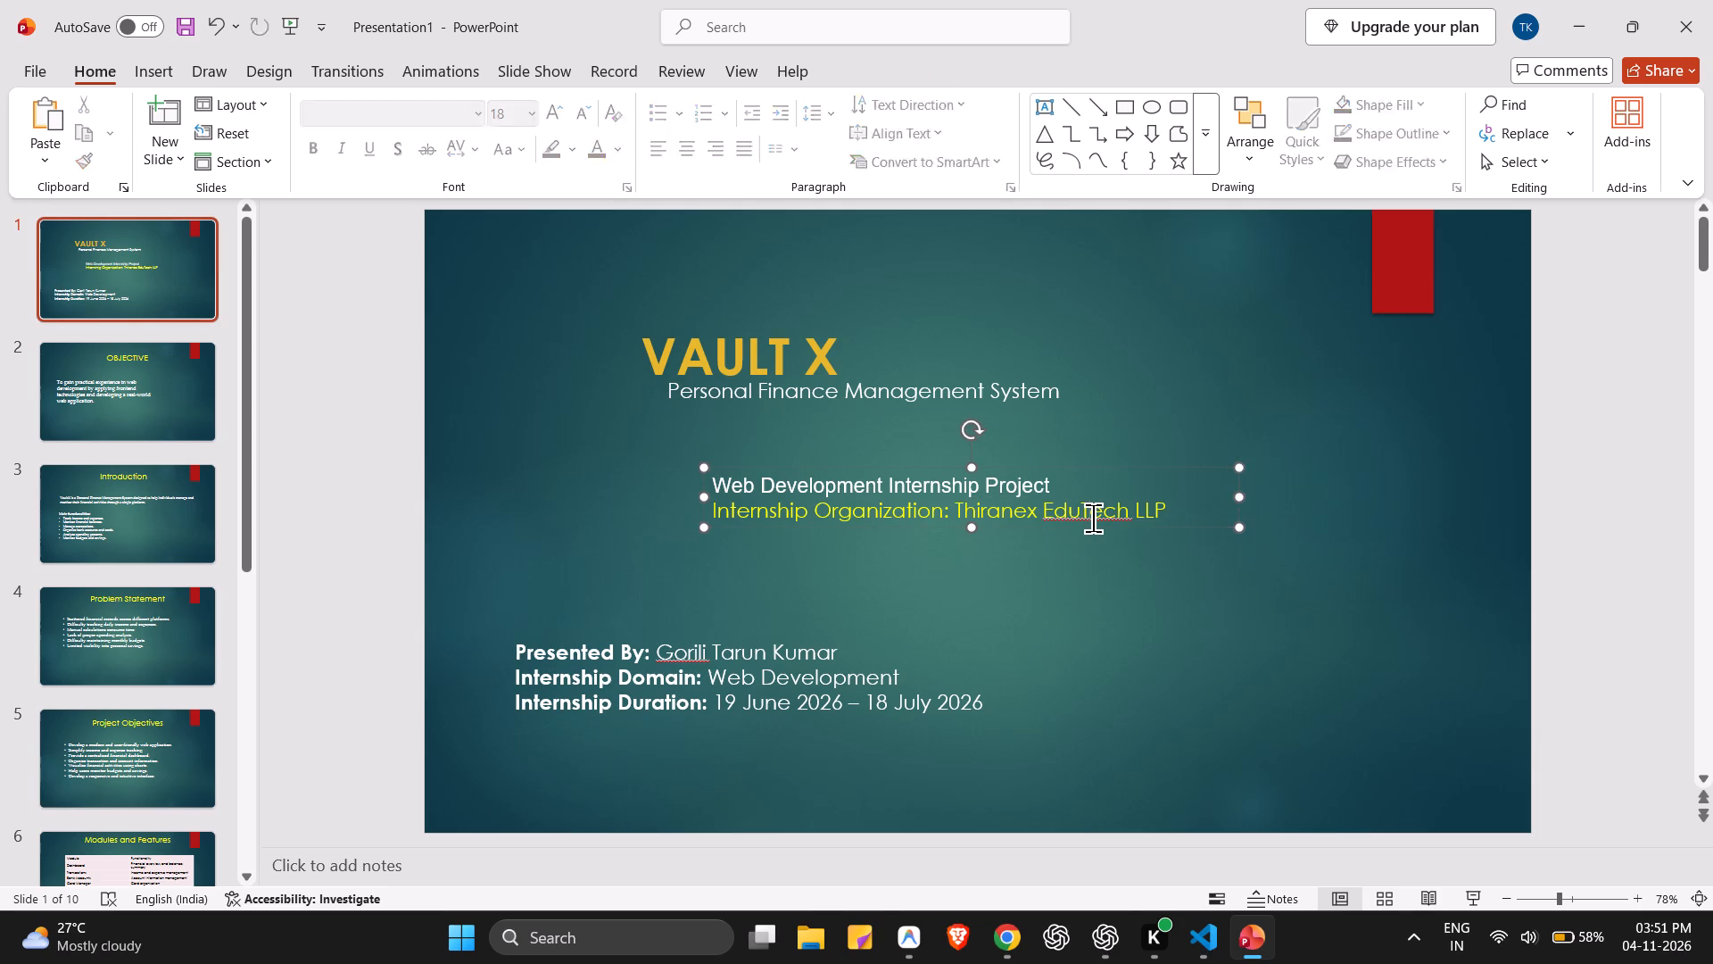
left_click(1148, 639)
right_click(1148, 639)
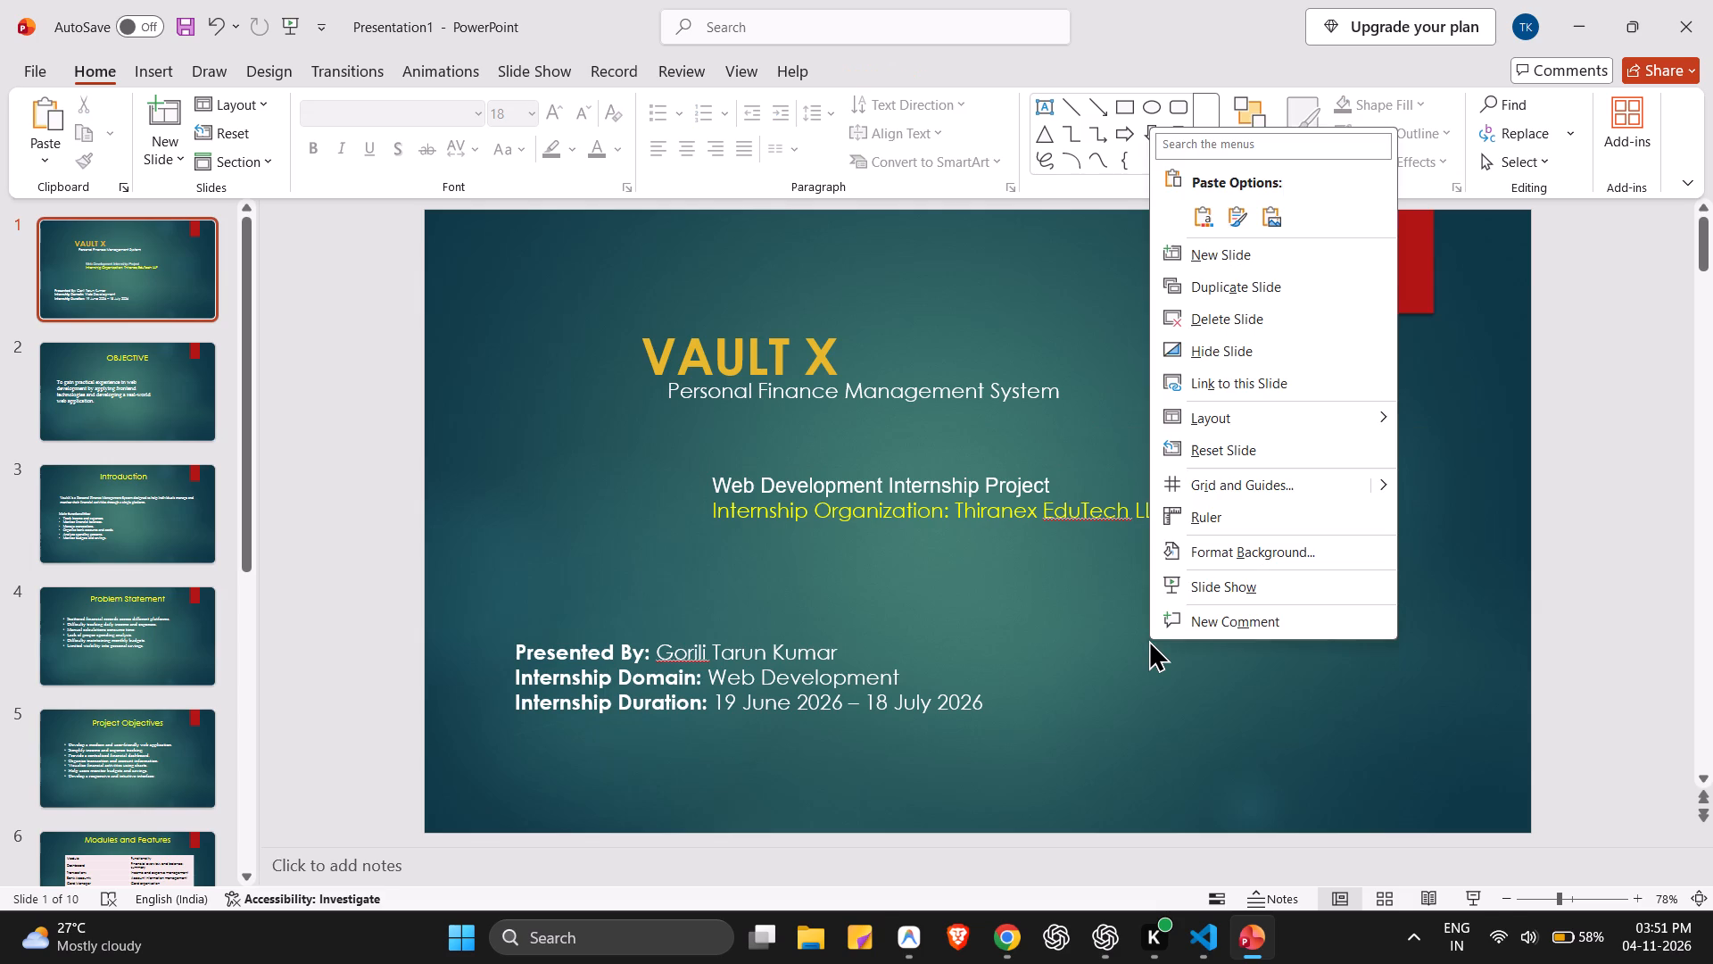
left_click(1056, 593)
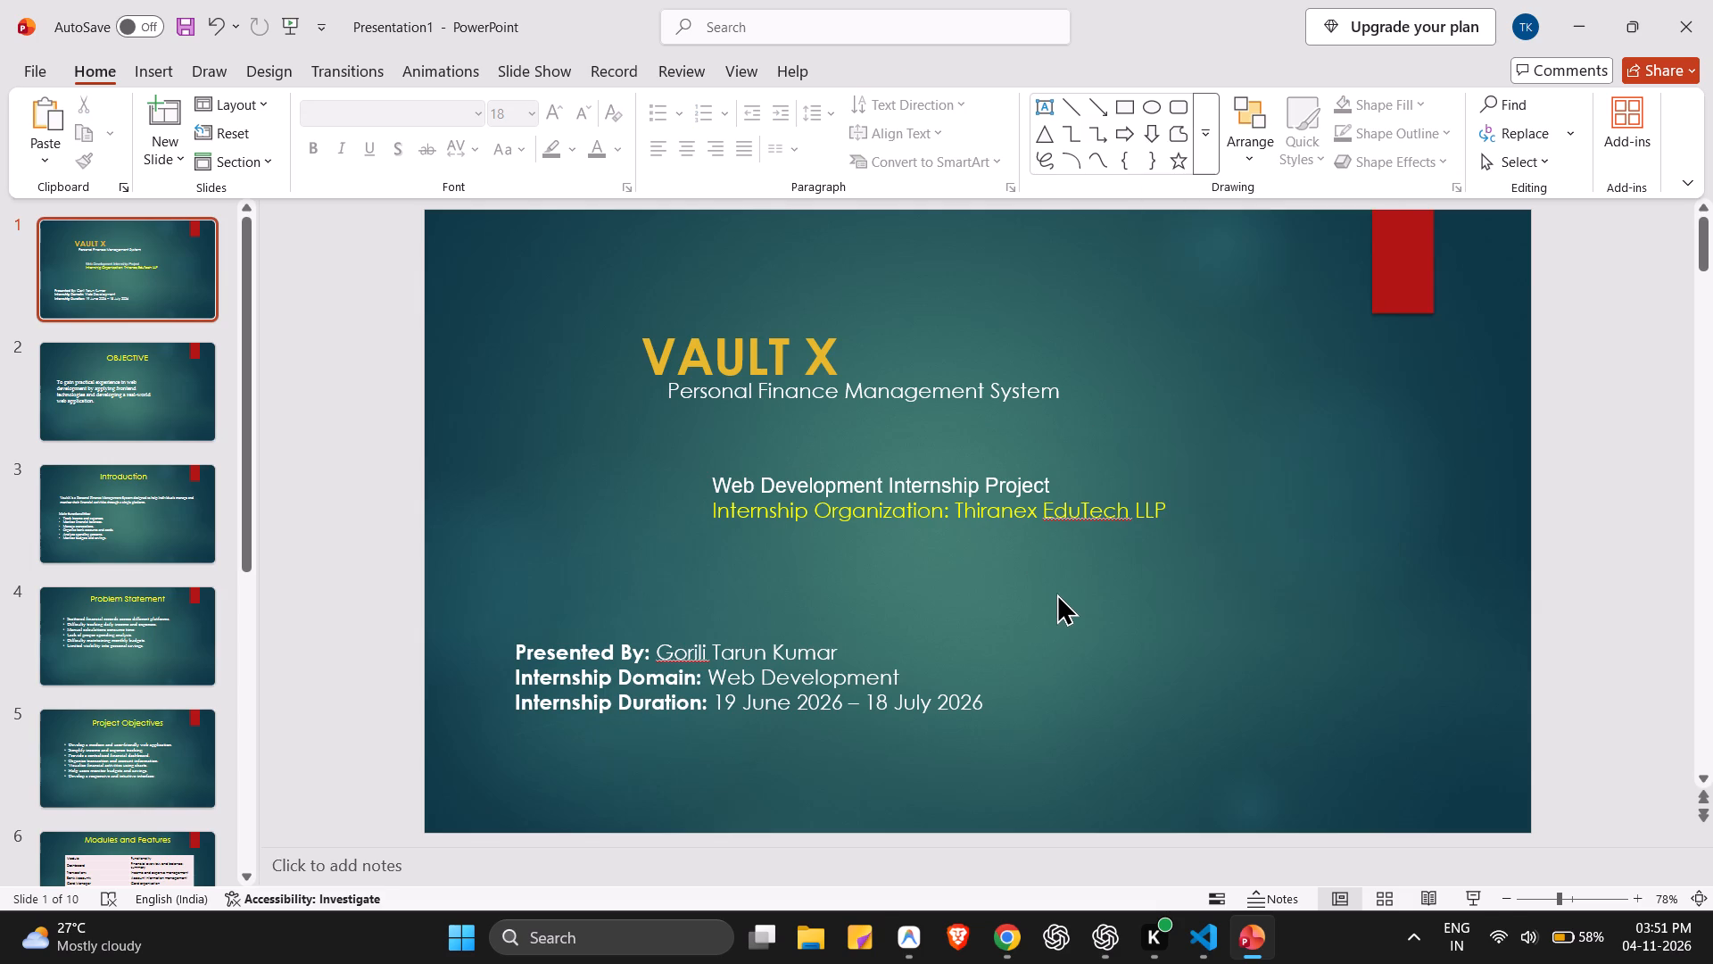
double_click(1083, 503)
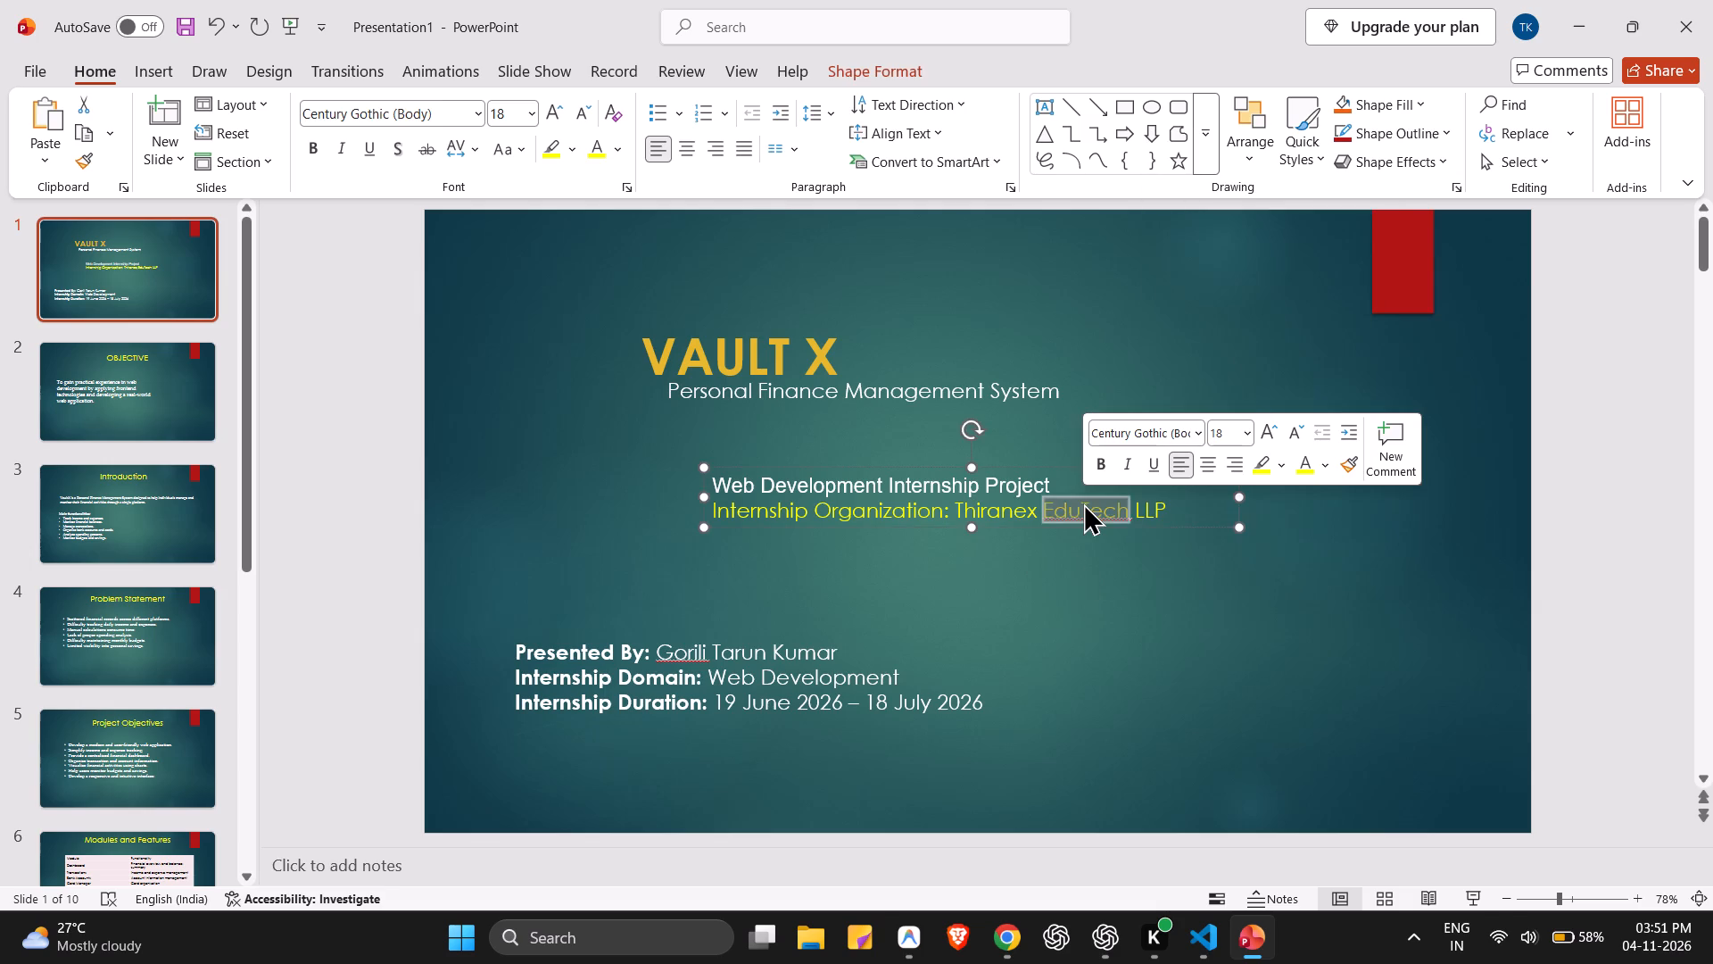
right_click(1076, 511)
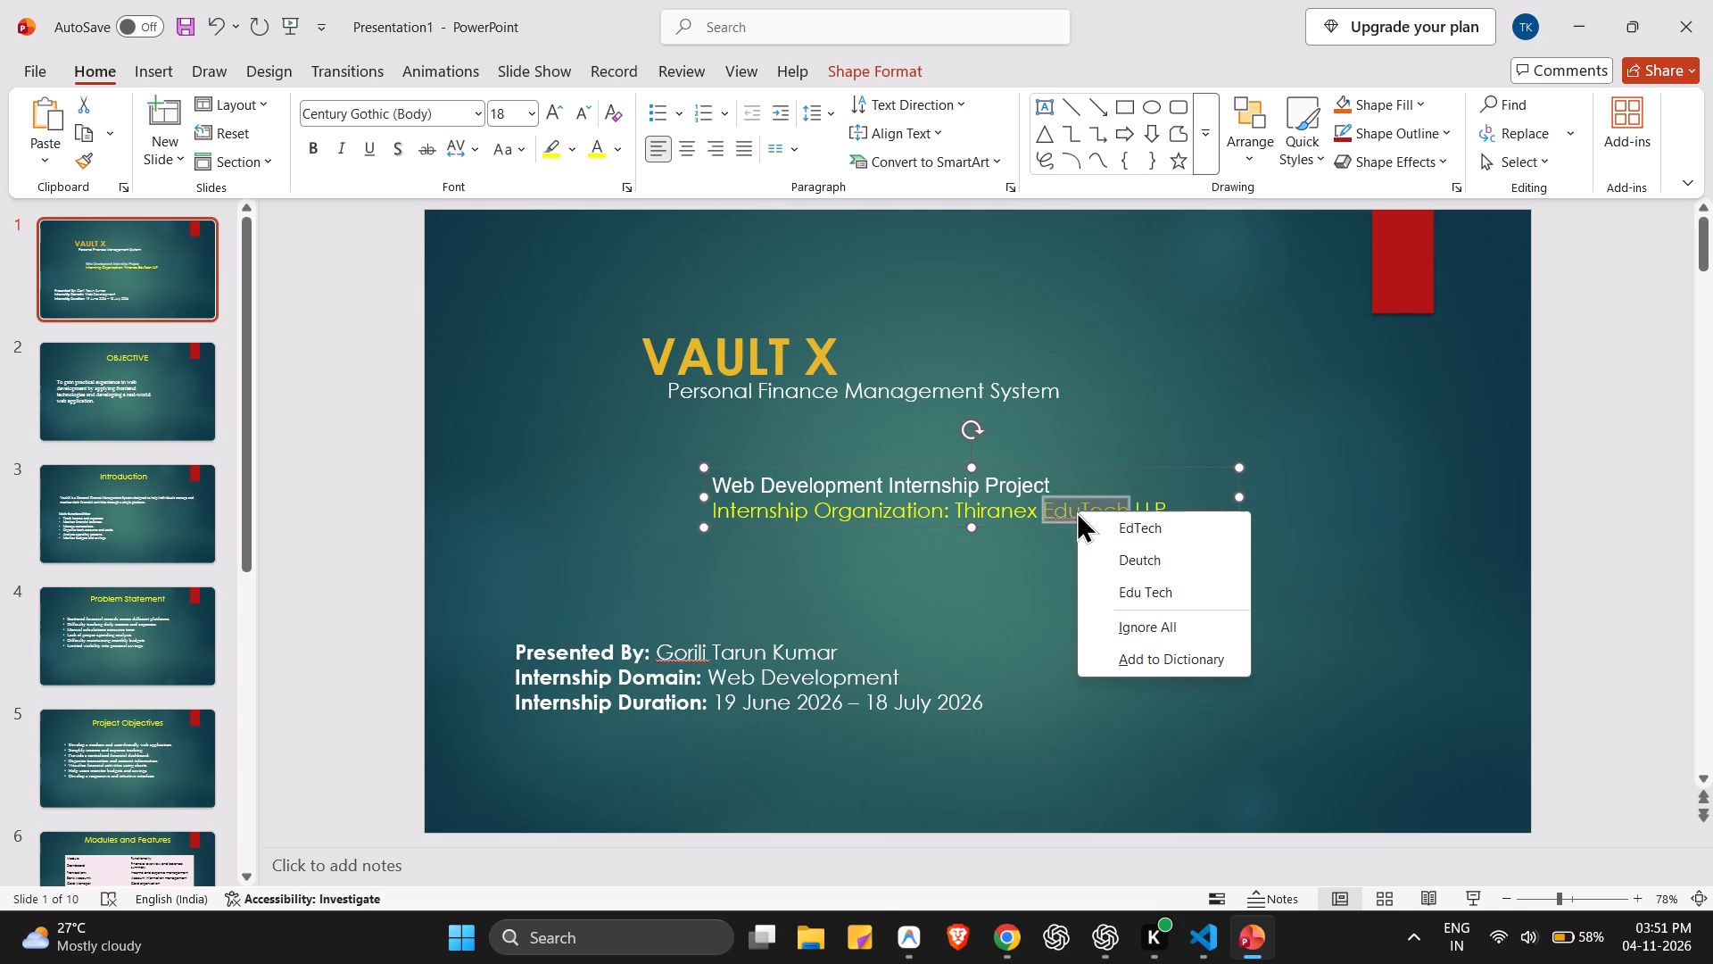
left_click(1154, 616)
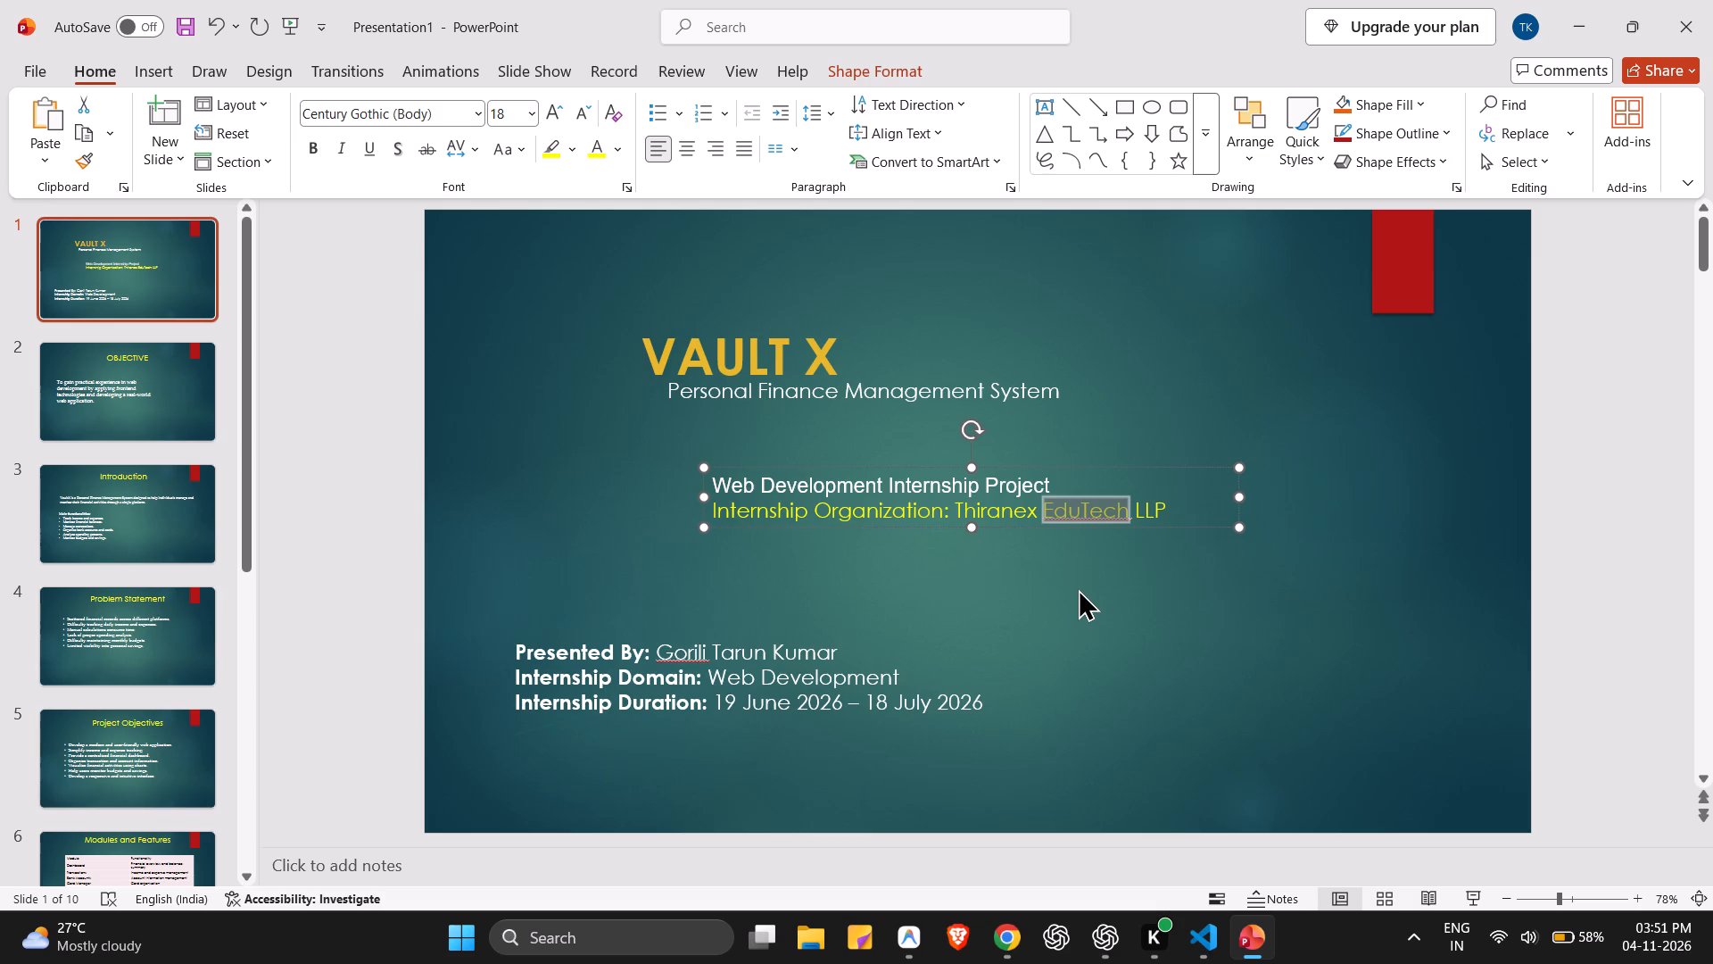
right_click(1078, 507)
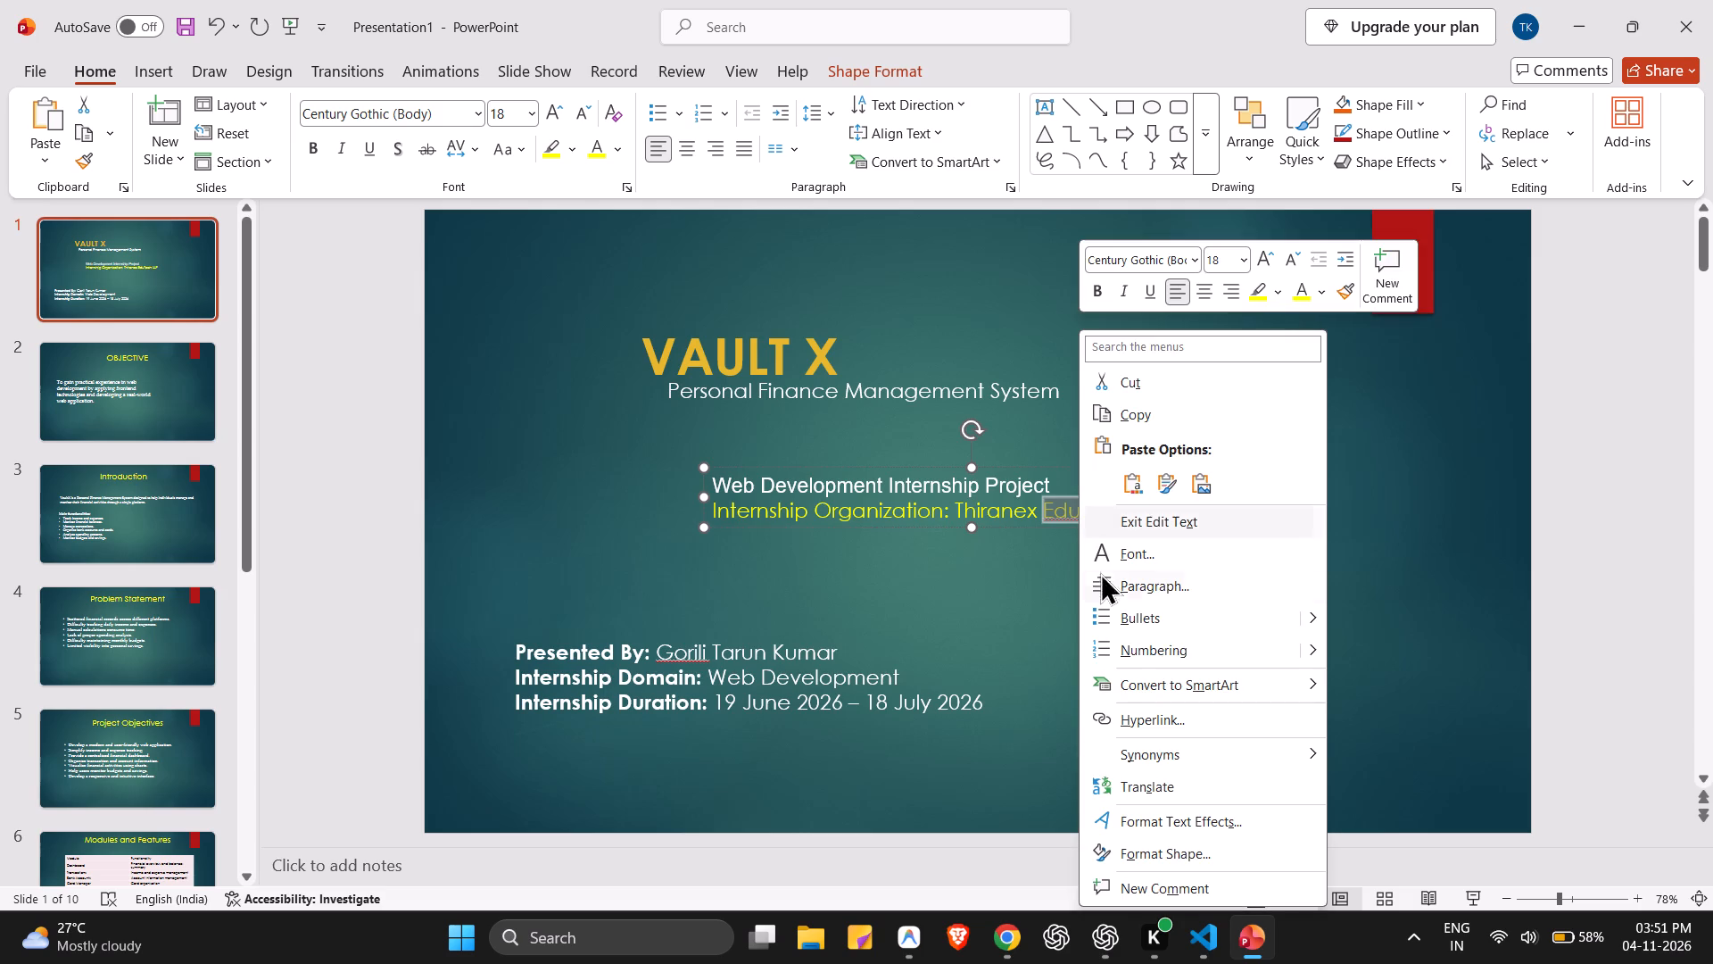
left_click(980, 621)
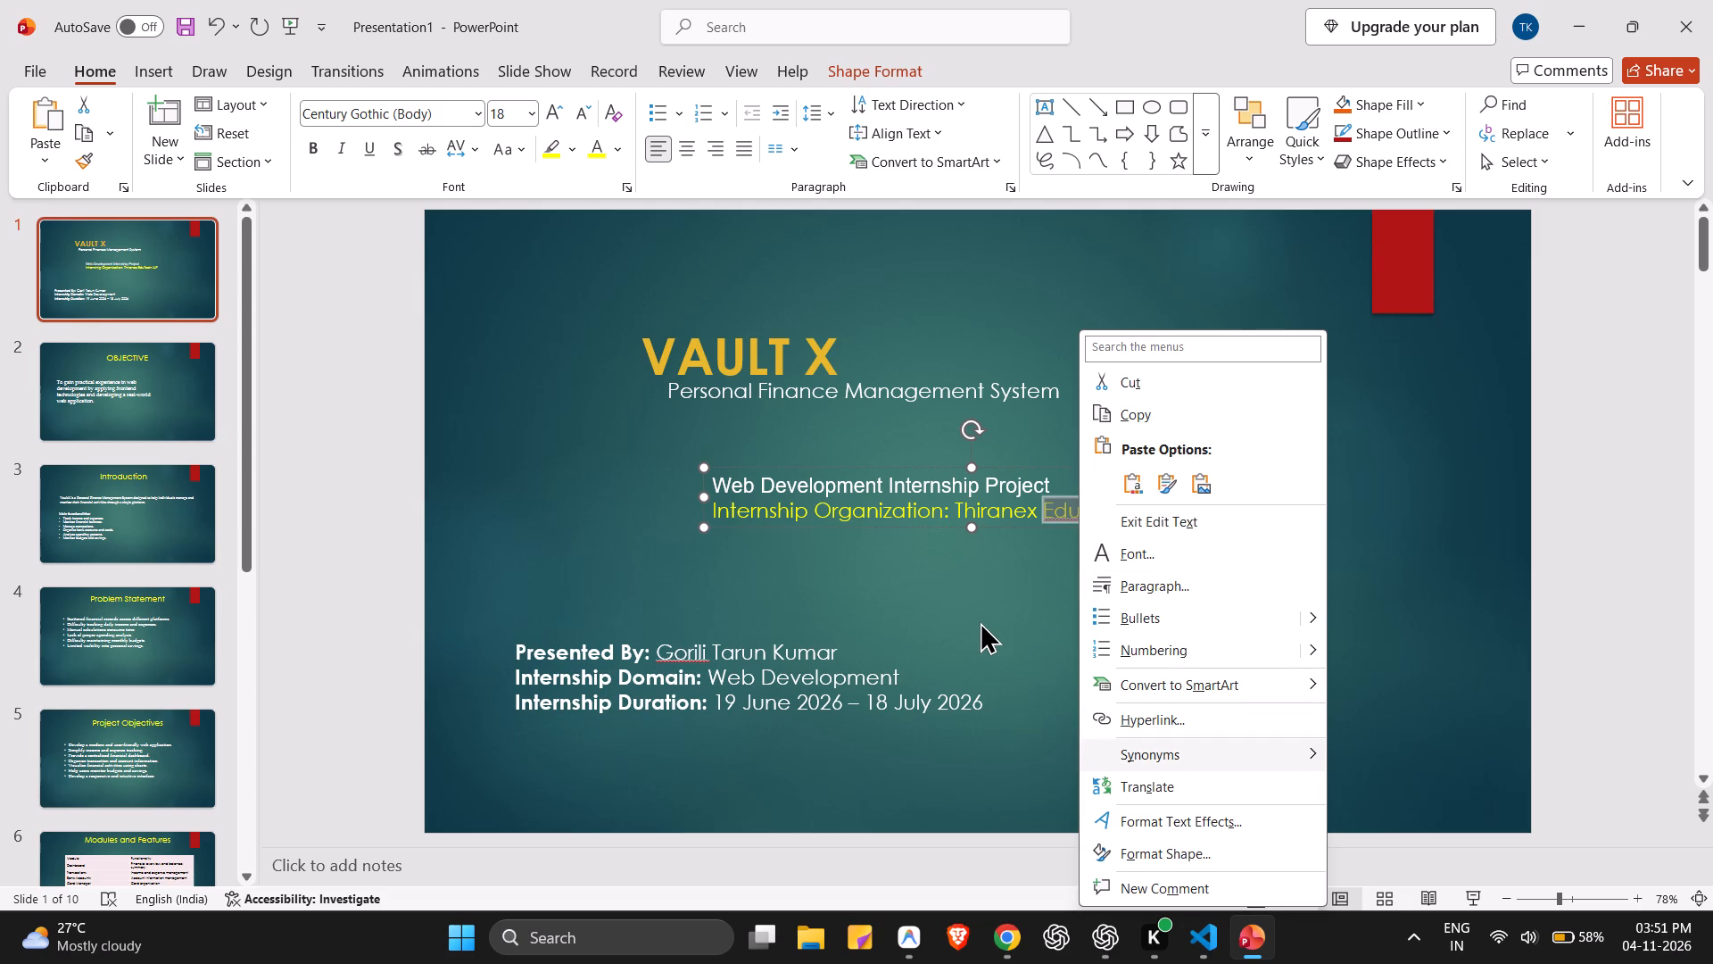
left_click(1091, 514)
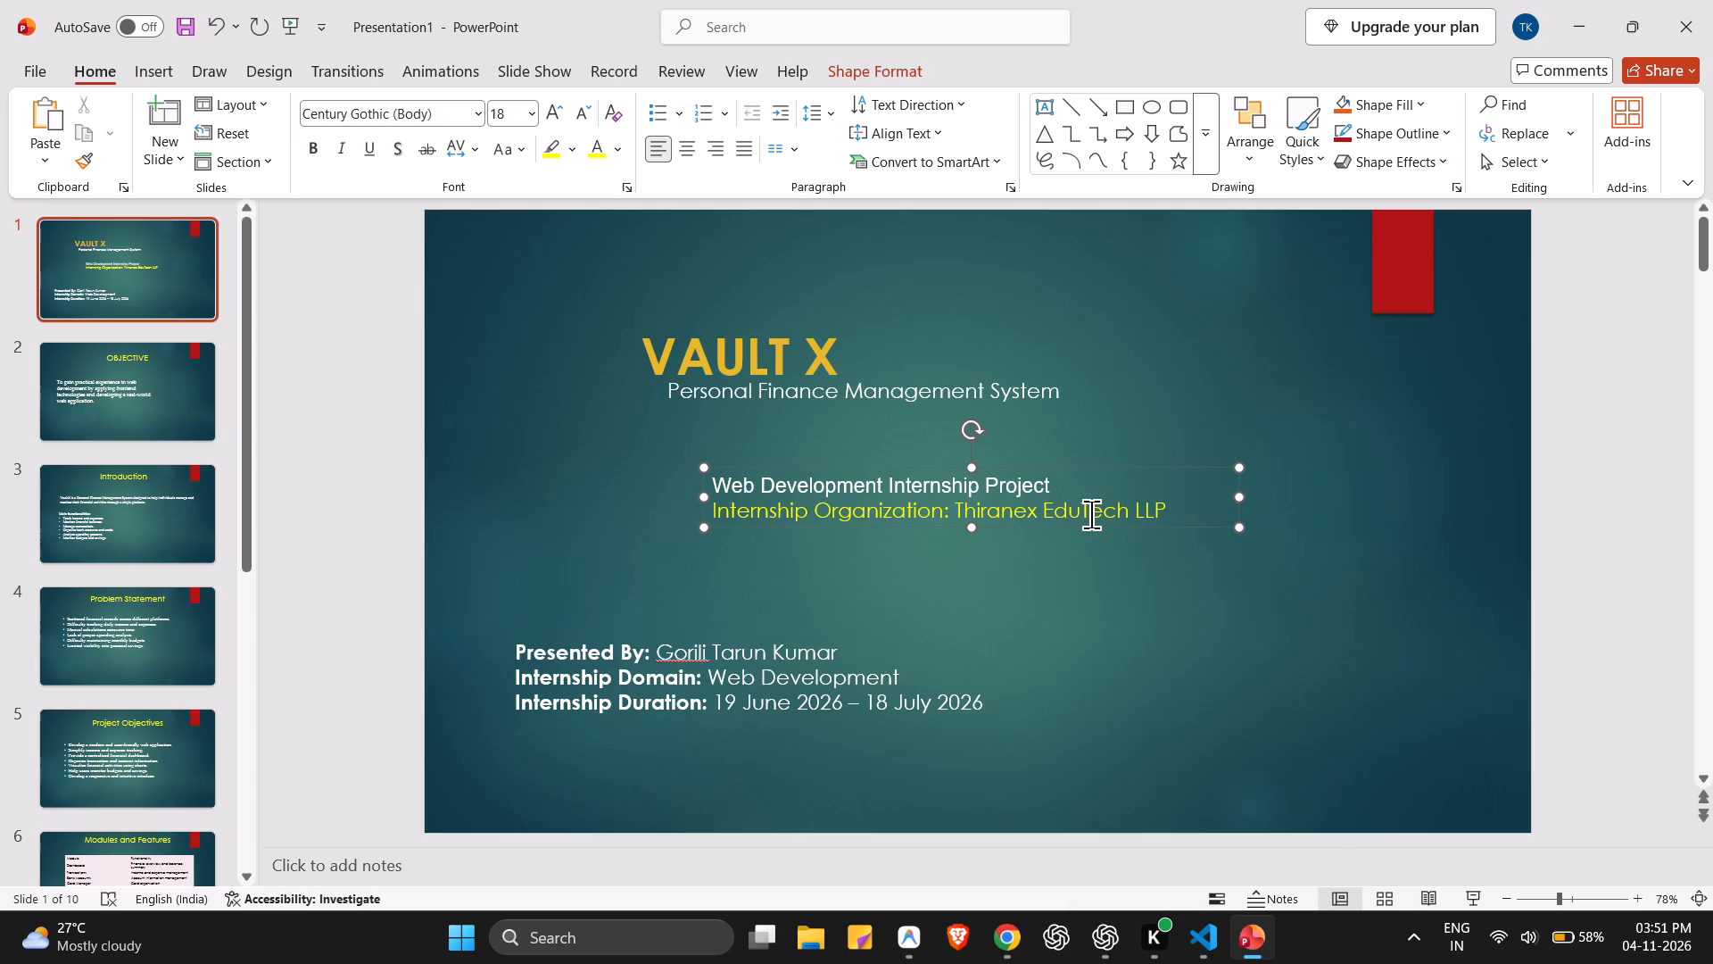
left_click(1044, 626)
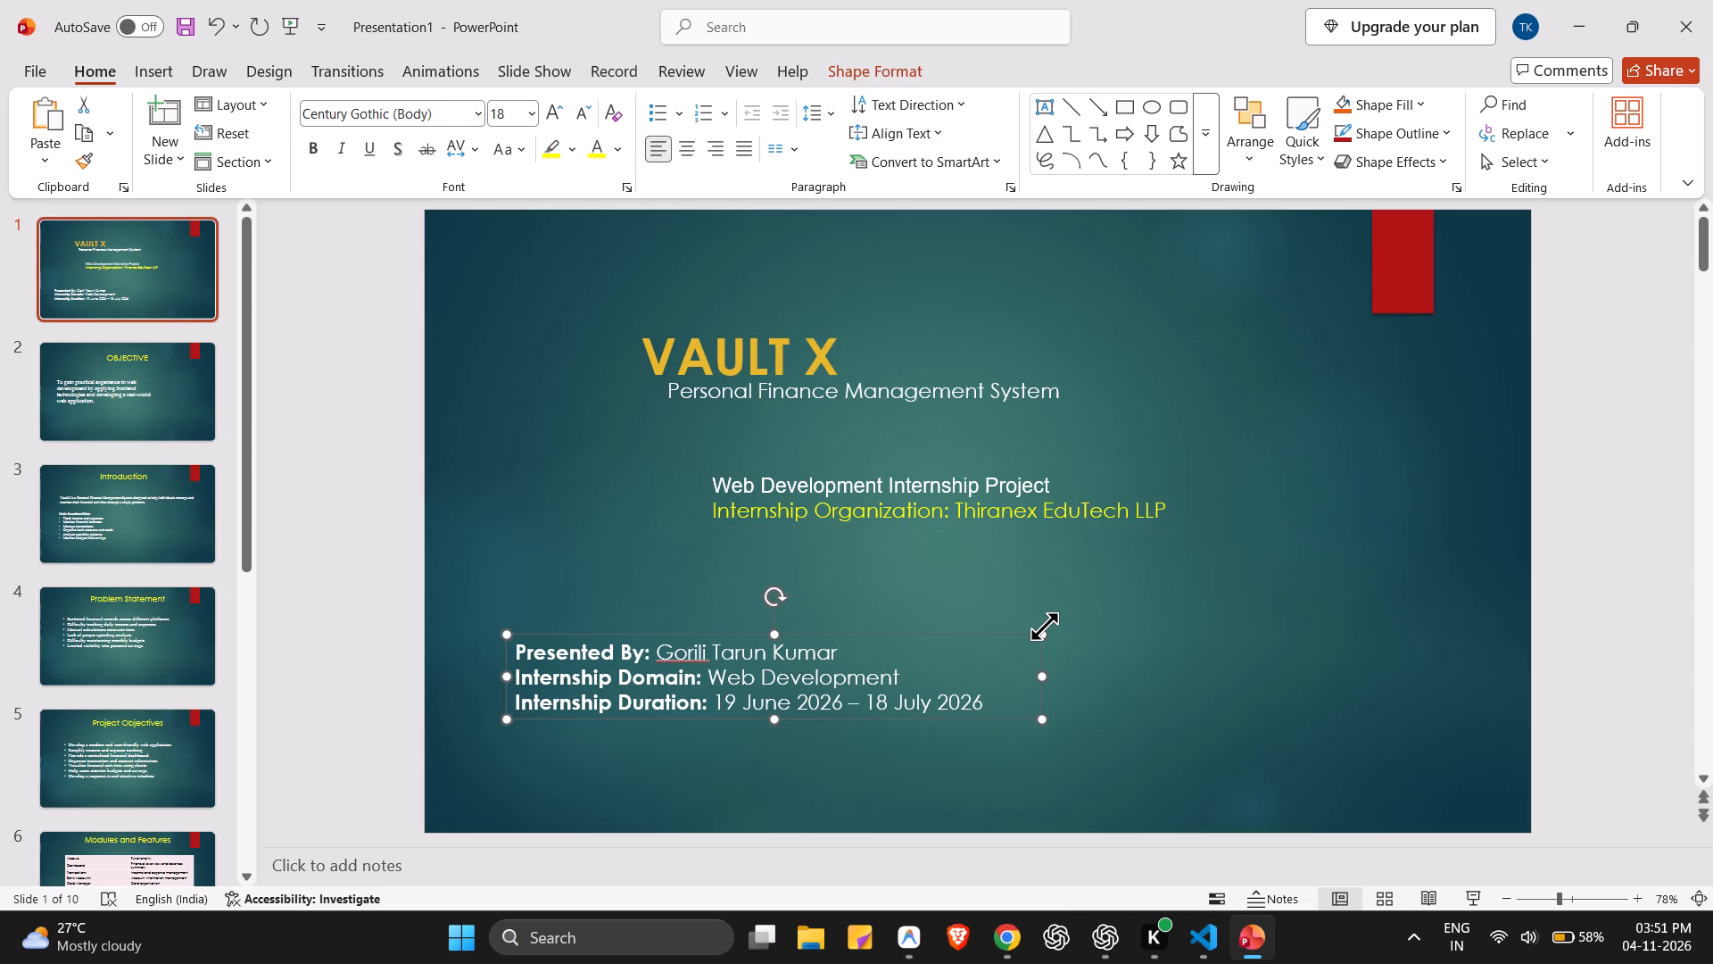
left_click(480, 507)
From the OBJECTIVE slide, switch to Chrome and search Google Images for "PRACTICAL KNOWLEDGE IN WEB DEV".
left_click(126, 526)
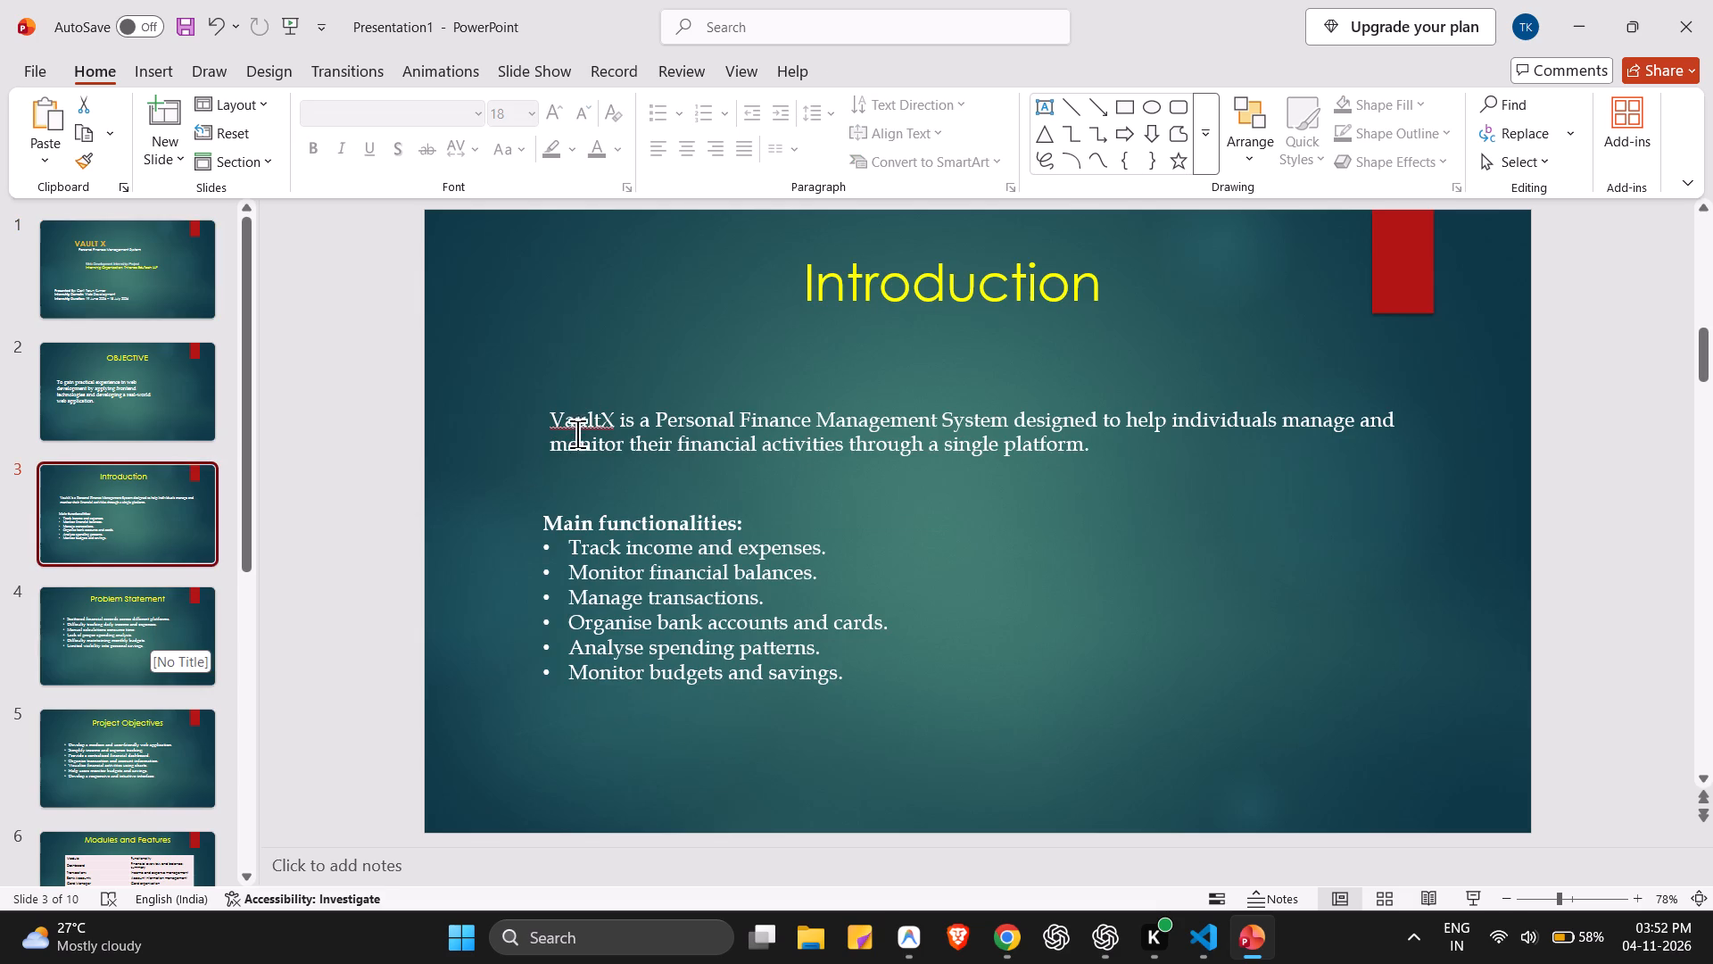
left_click(90, 646)
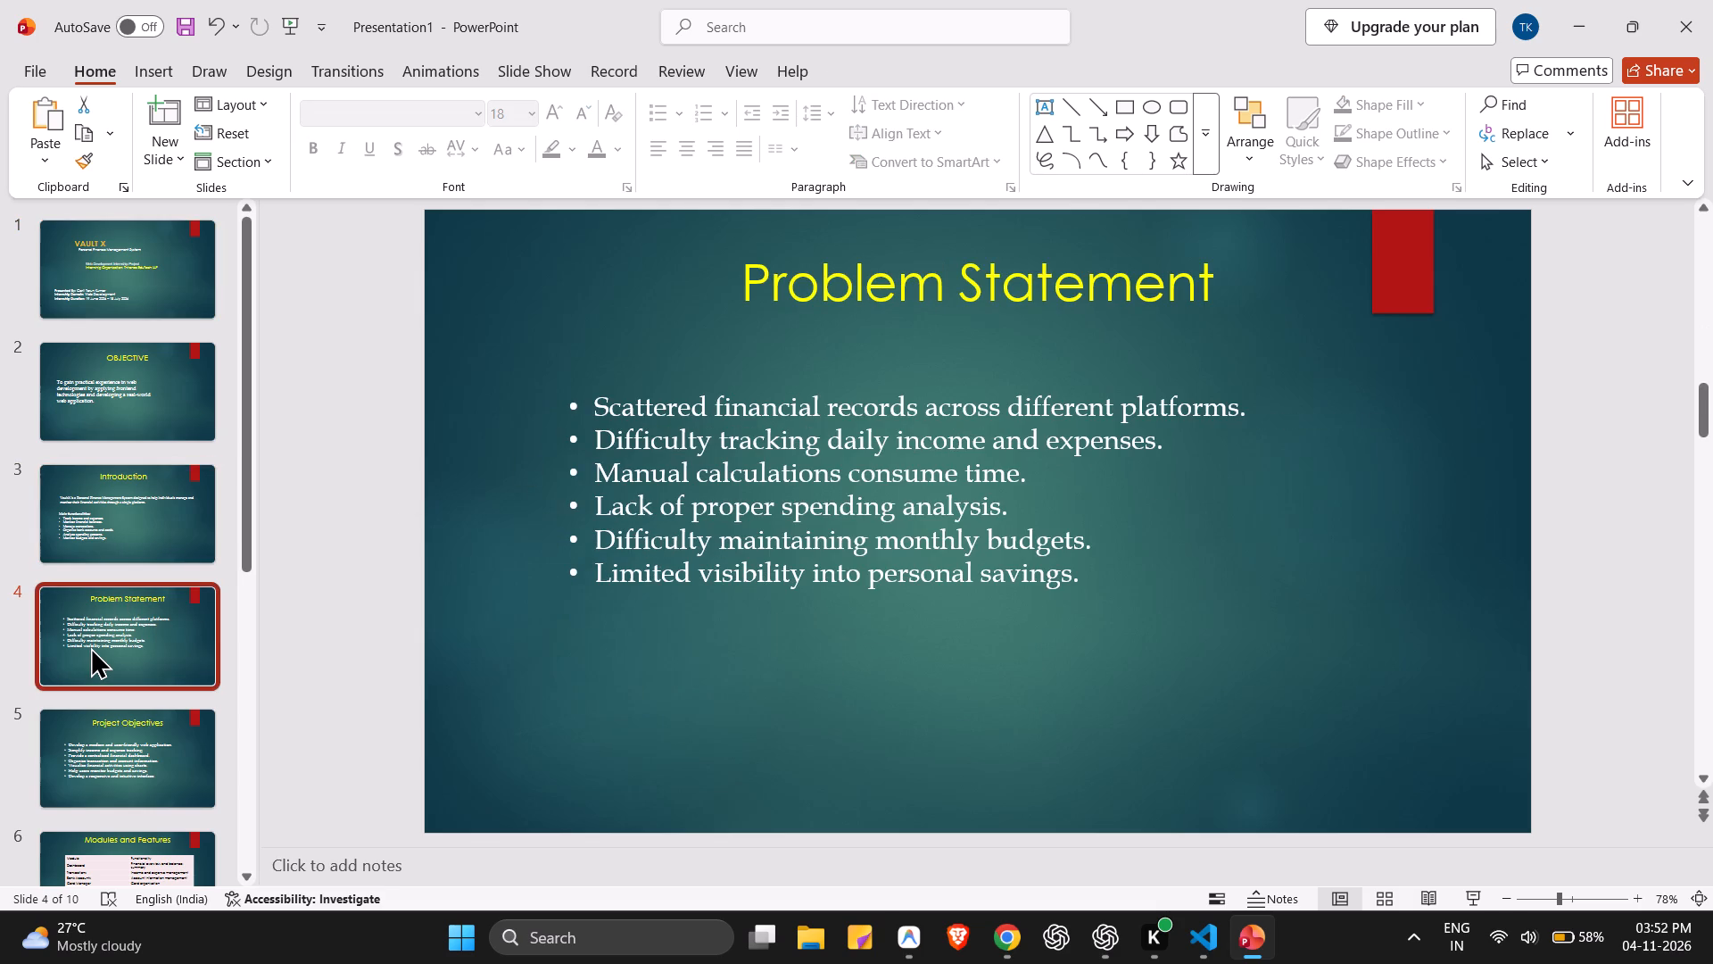
left_click(110, 384)
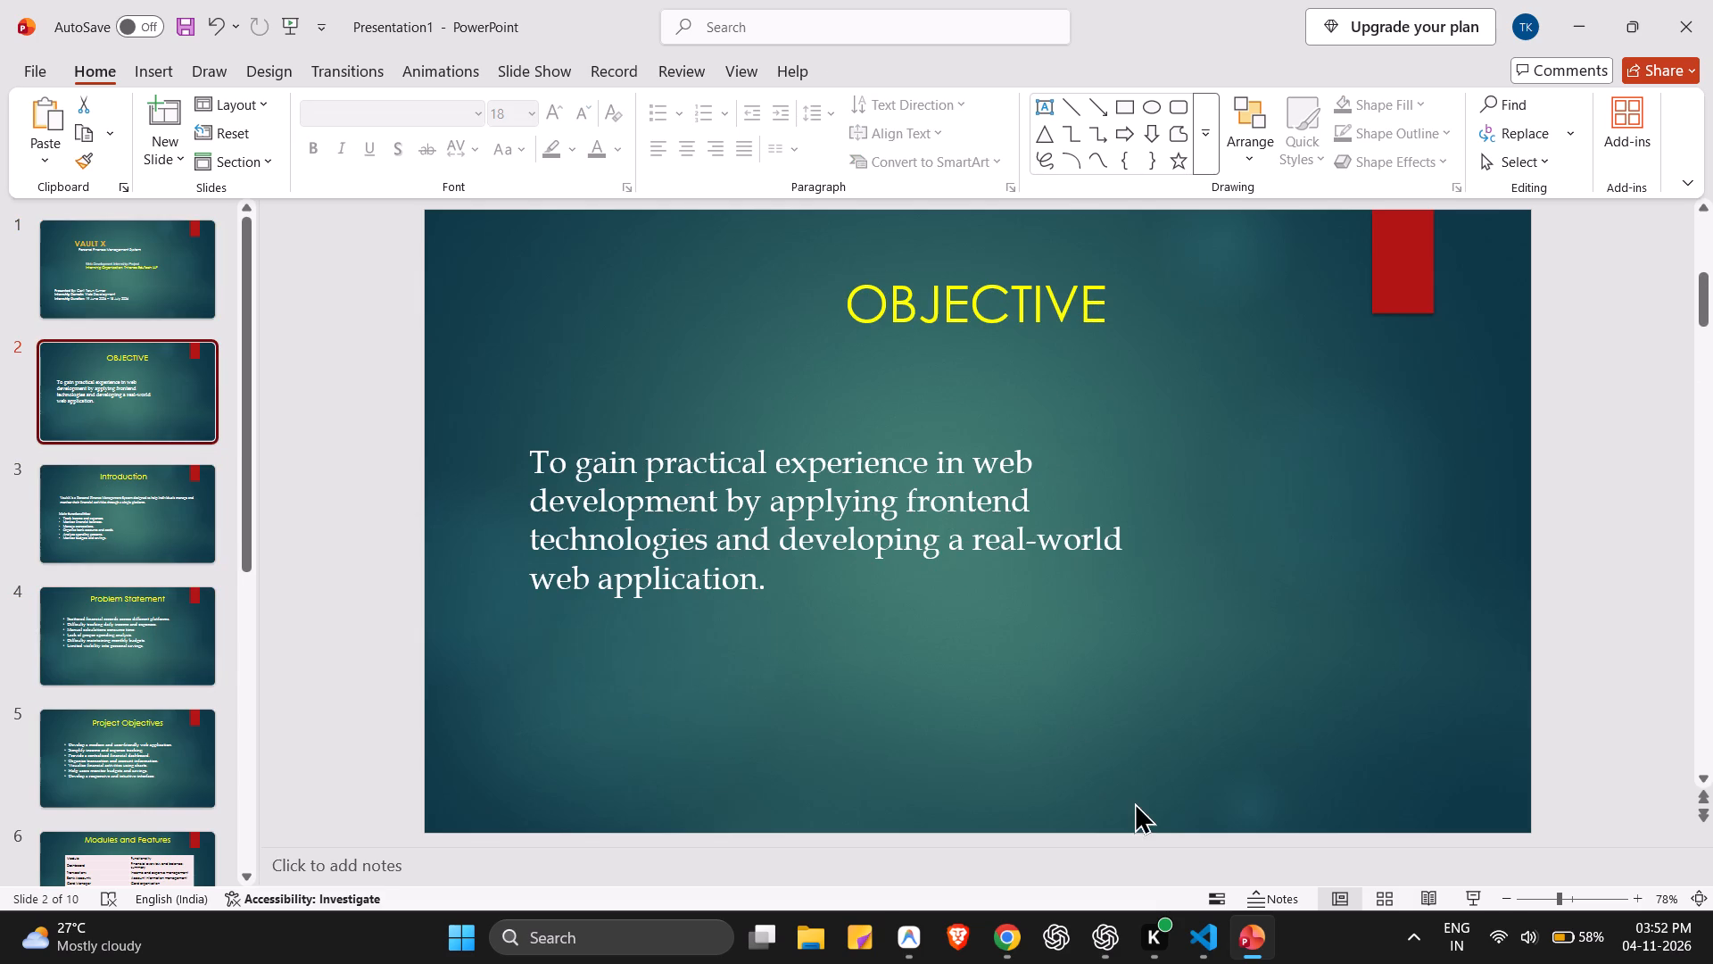
left_click(1015, 935)
left_click(713, 115)
key("BackSpace")
key("BackSpace")
key("BackSpace")
key("BackSpace")
key("BackSpace")
key("BackSpace")
key("BackSpace")
key("BackSpace")
key("BackSpace")
key("BackSpace")
key("BackSpace")
key("BackSpace")
key("BackSpace")
key("BackSpace")
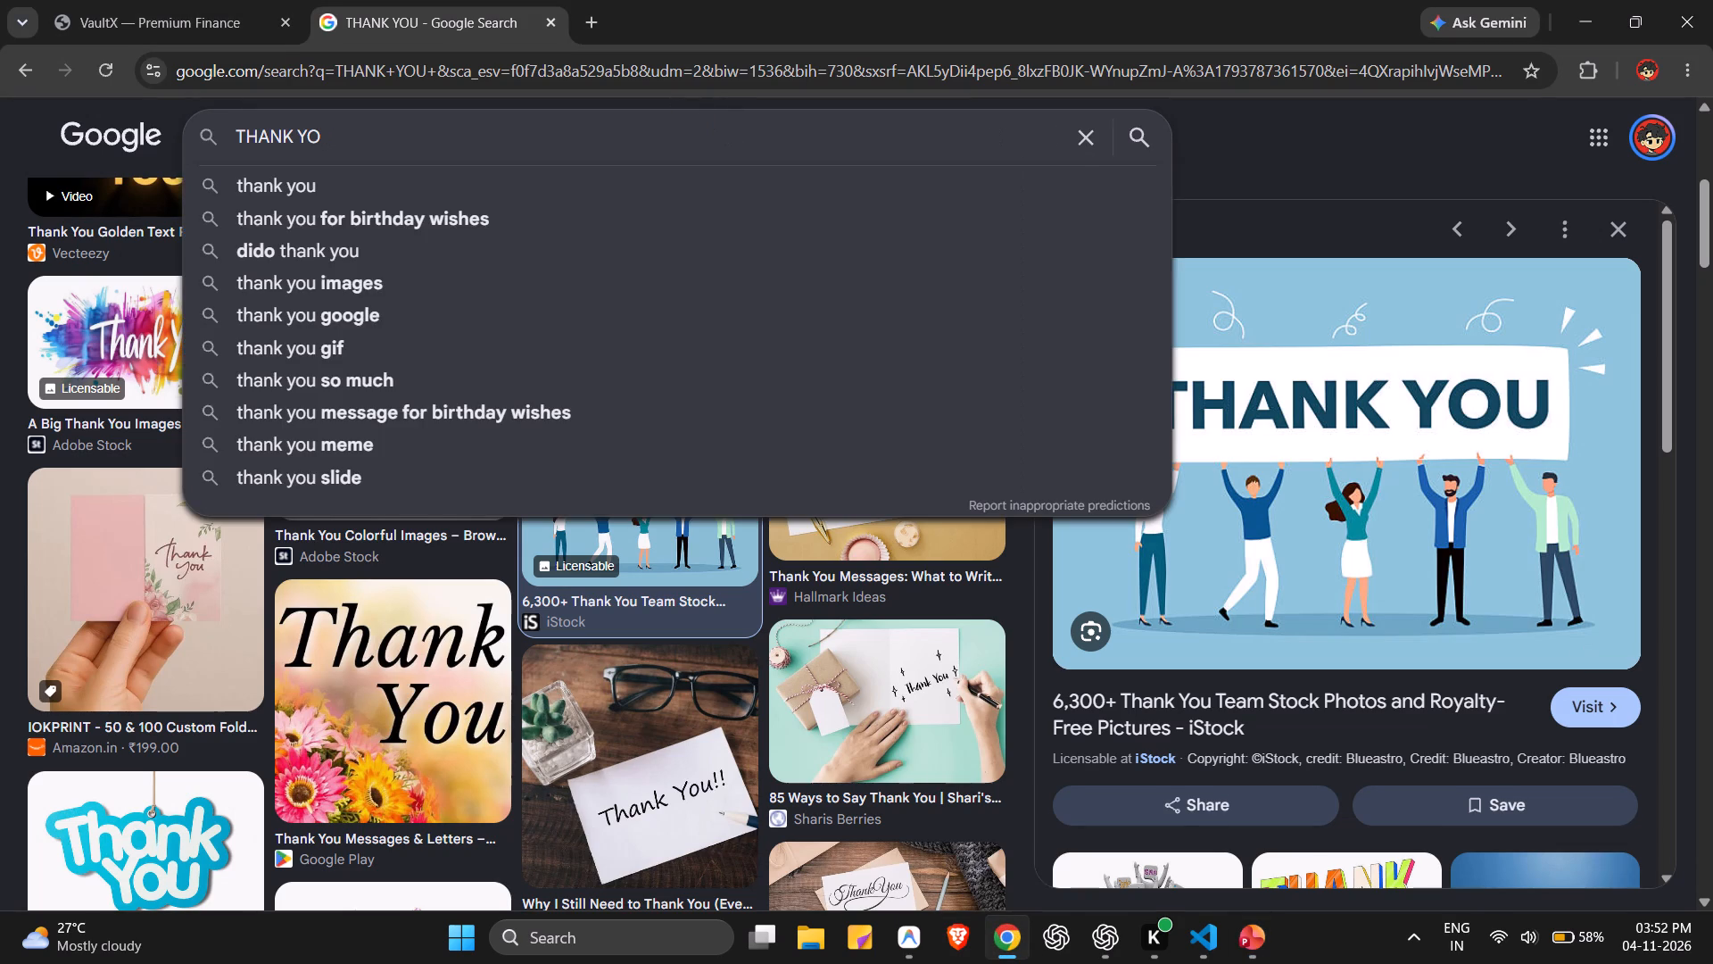
type("PRACTICAK")
key("BackSpace")
type("L KNOWLEDGE IN WEB DEV")
key("space")
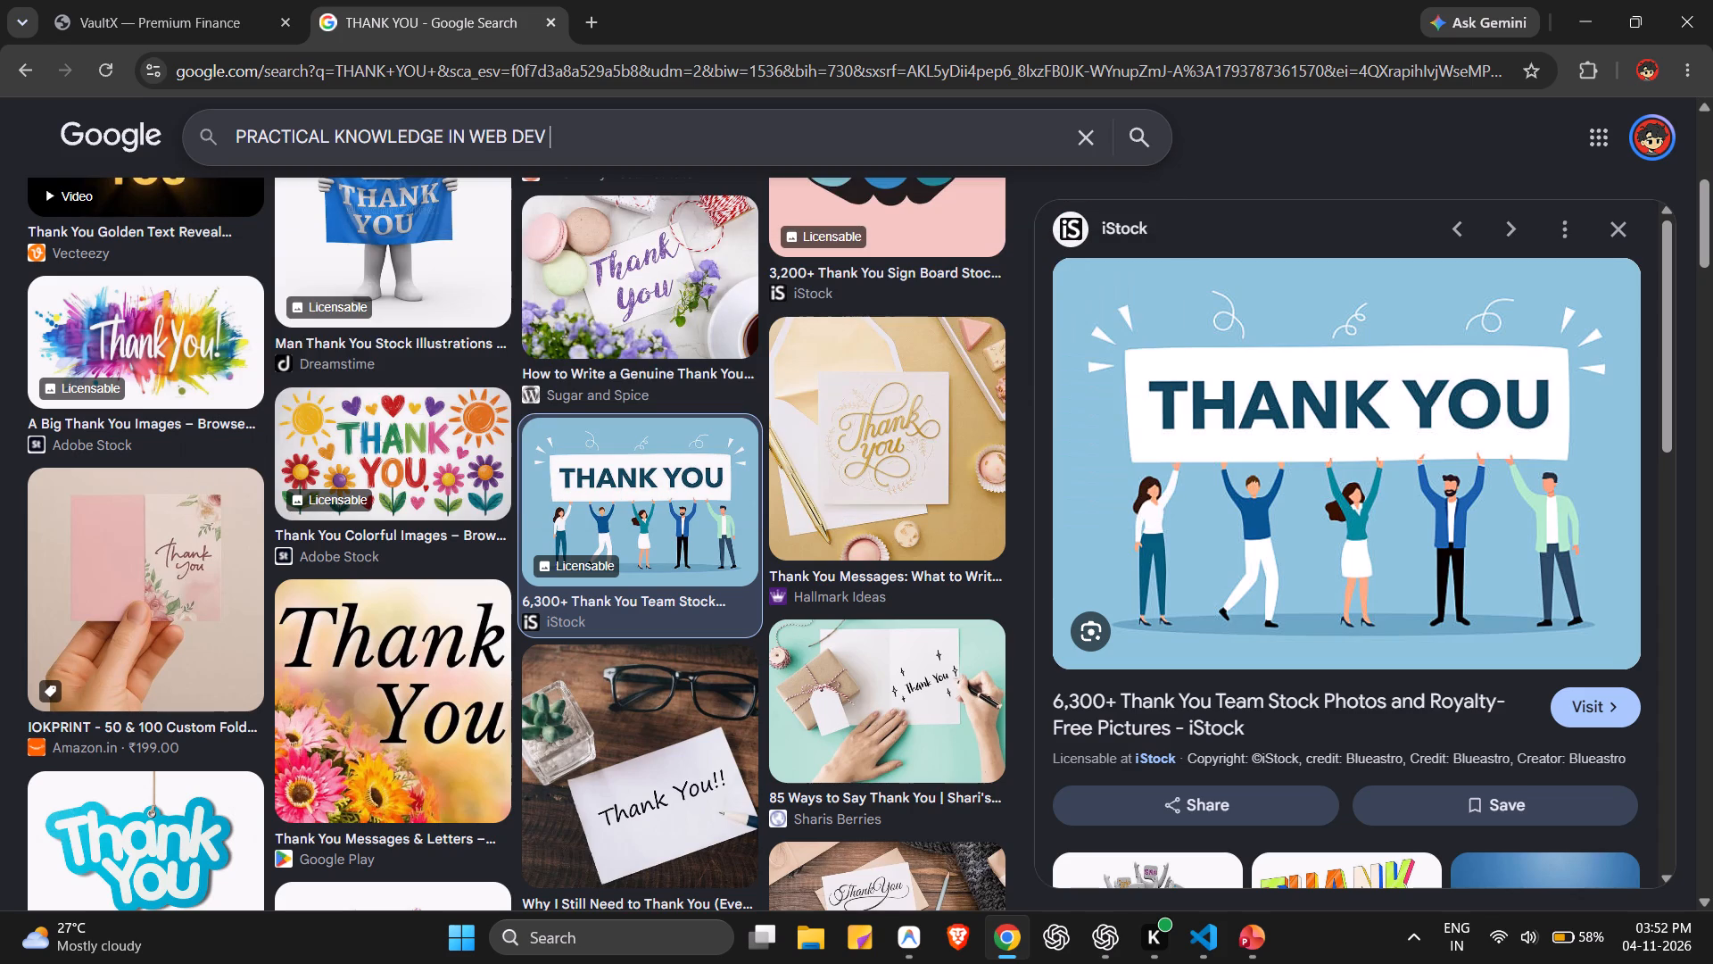
key("Return")
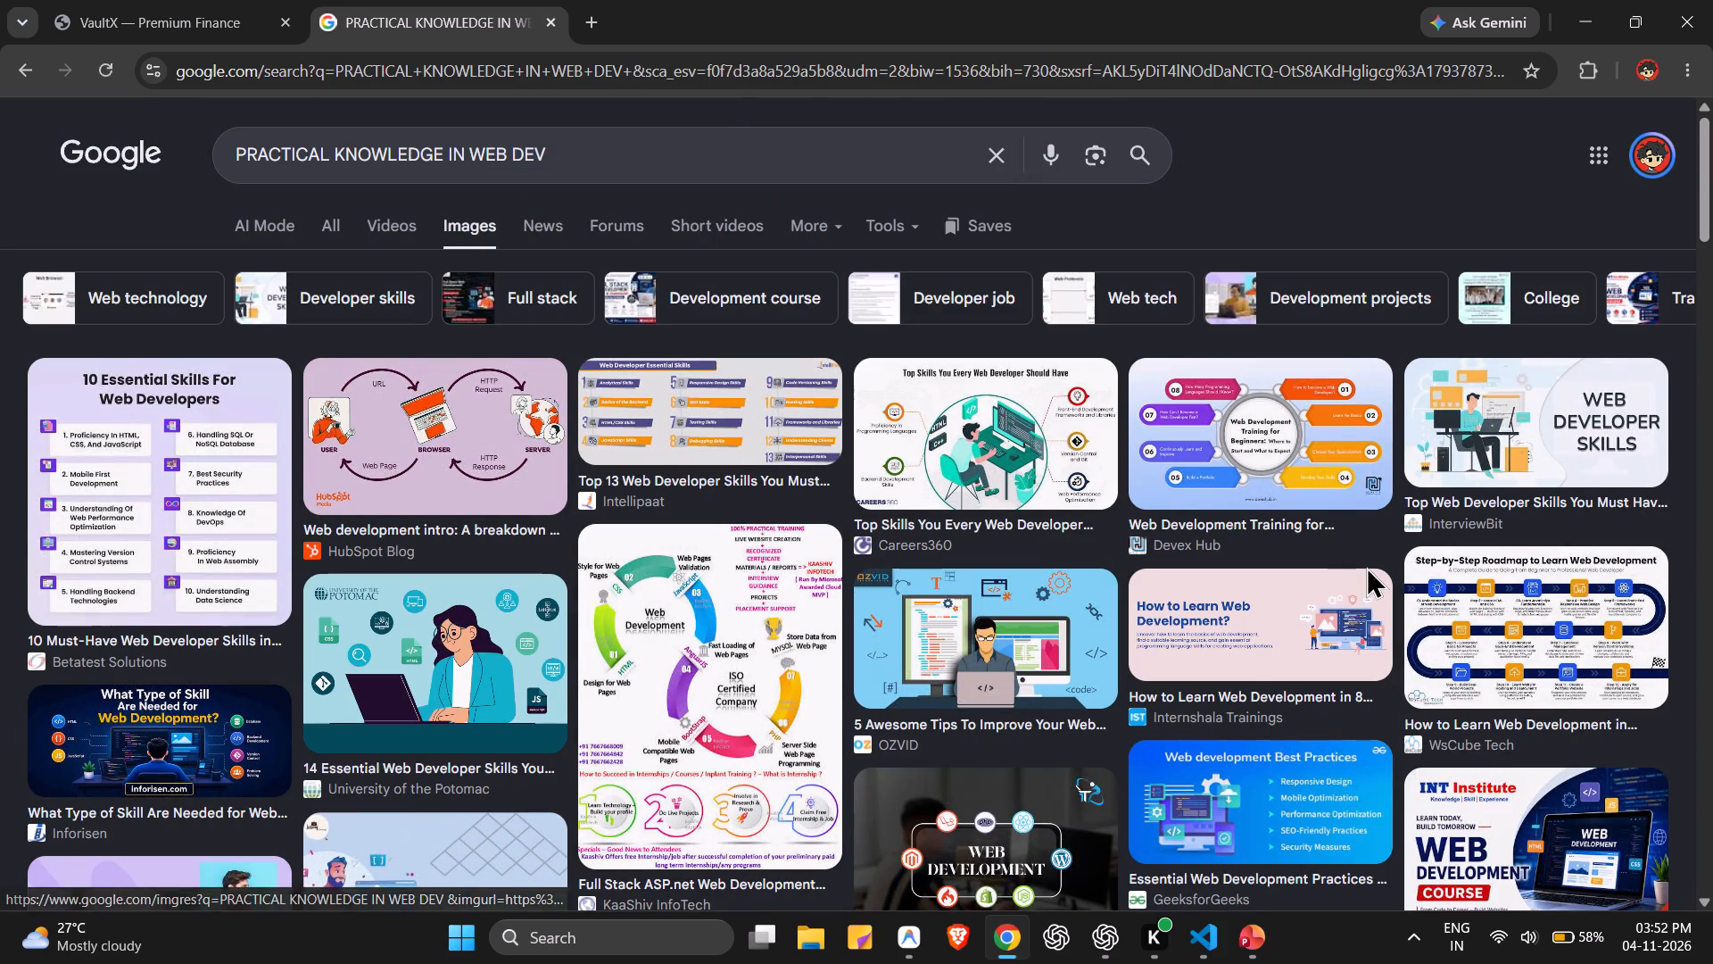
Look through the image results for a web development picture that suits the Objective slide.
scroll(1113, 596, "down", 1)
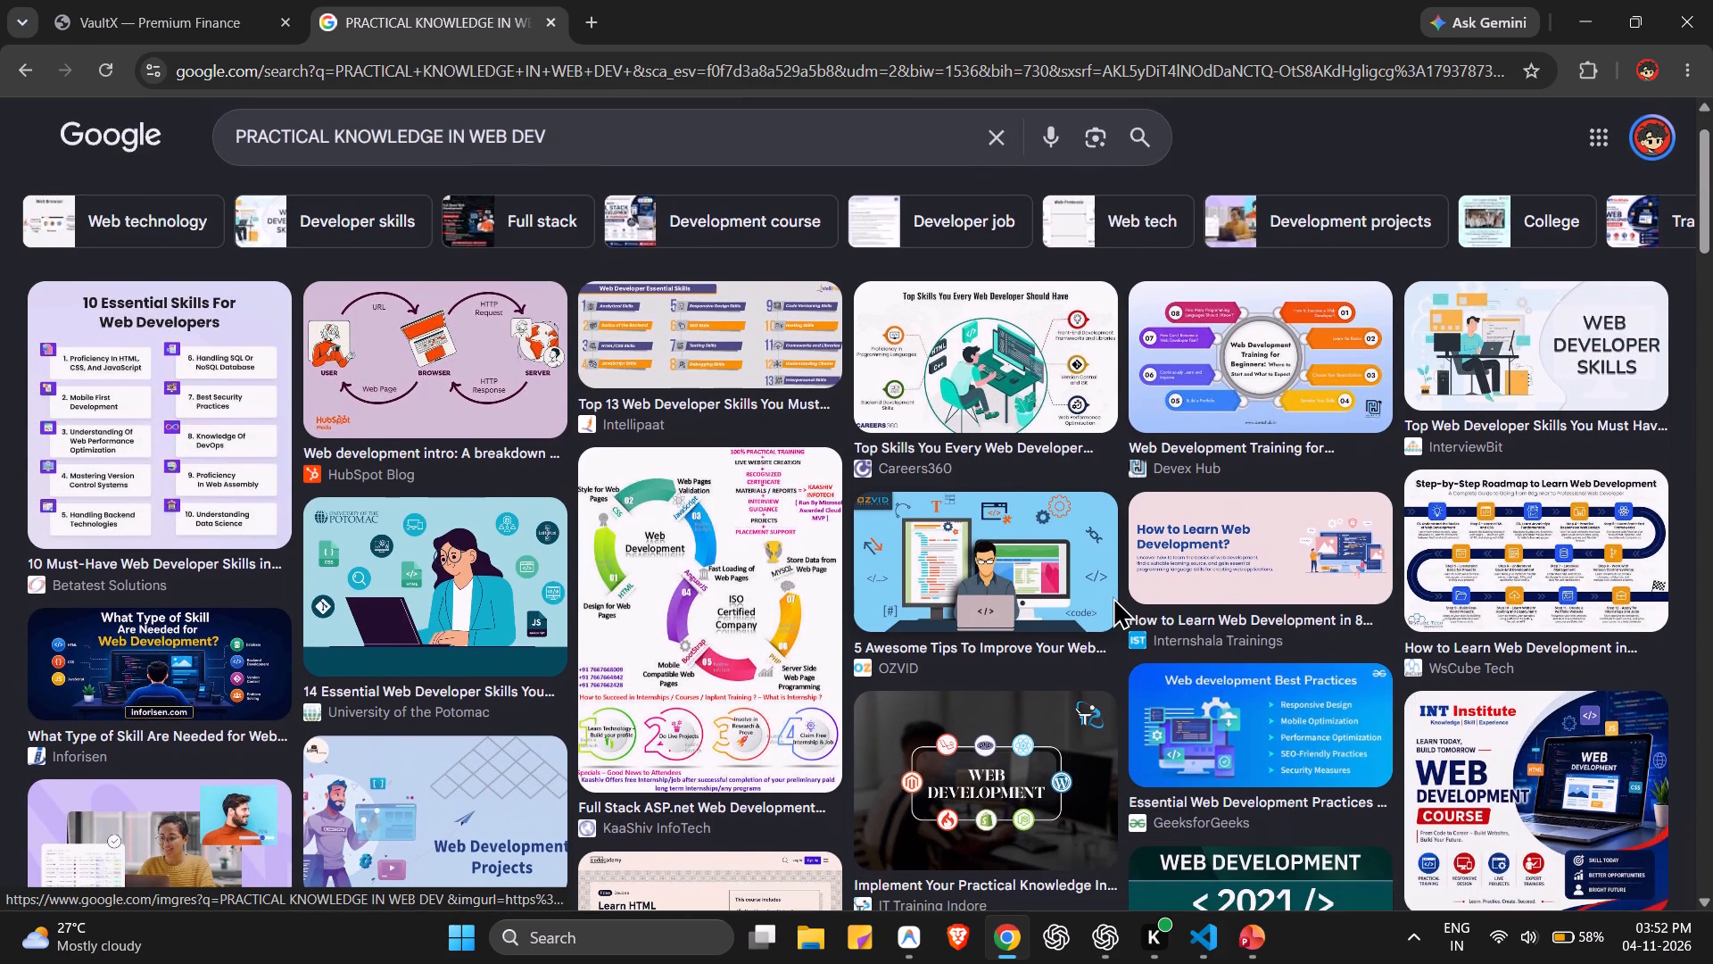
scroll(1113, 596, "down", 2)
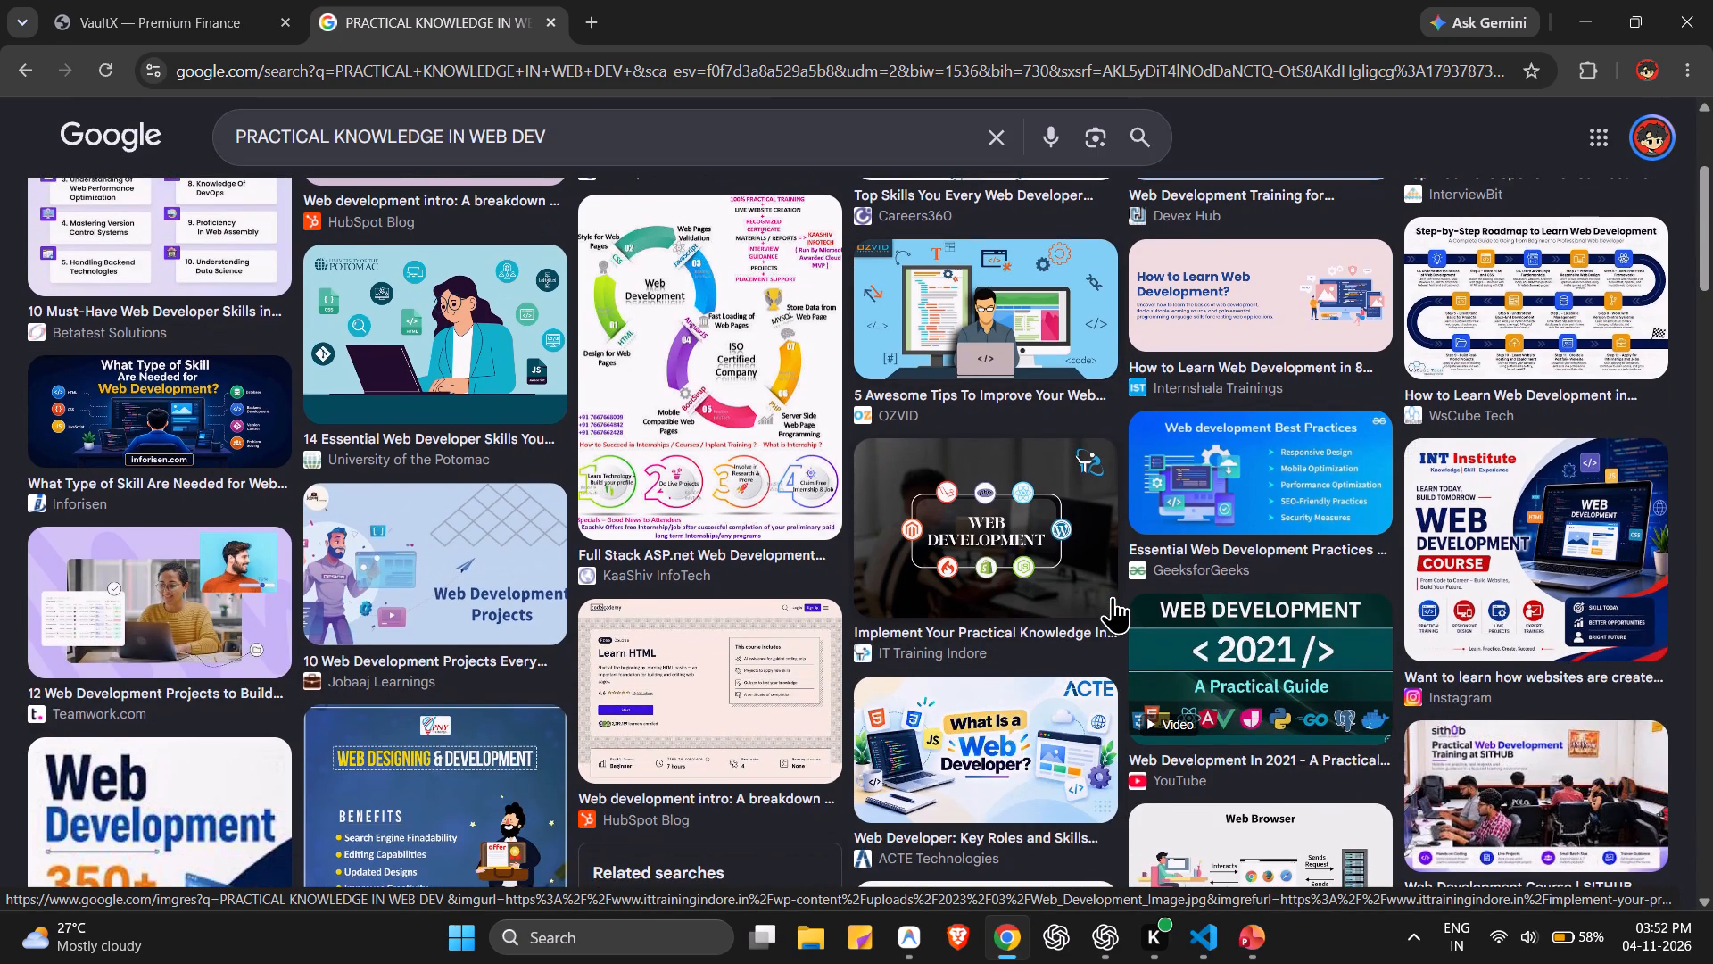
scroll(1113, 596, "down", 5)
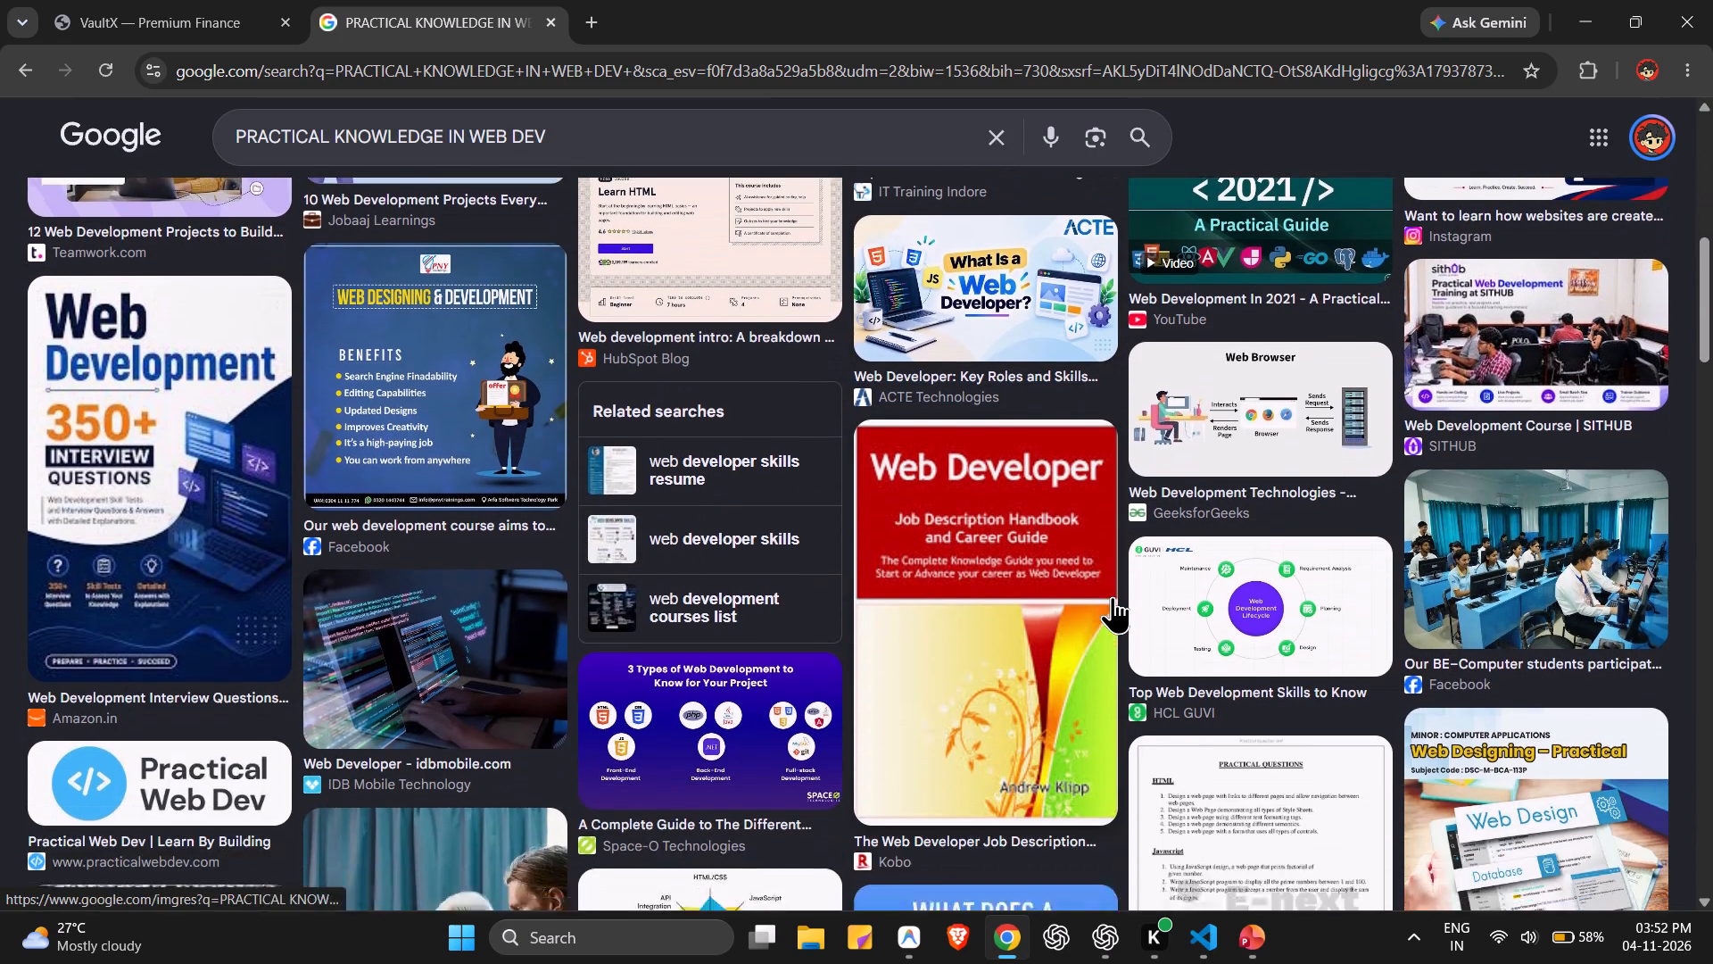
scroll(1113, 596, "down", 8)
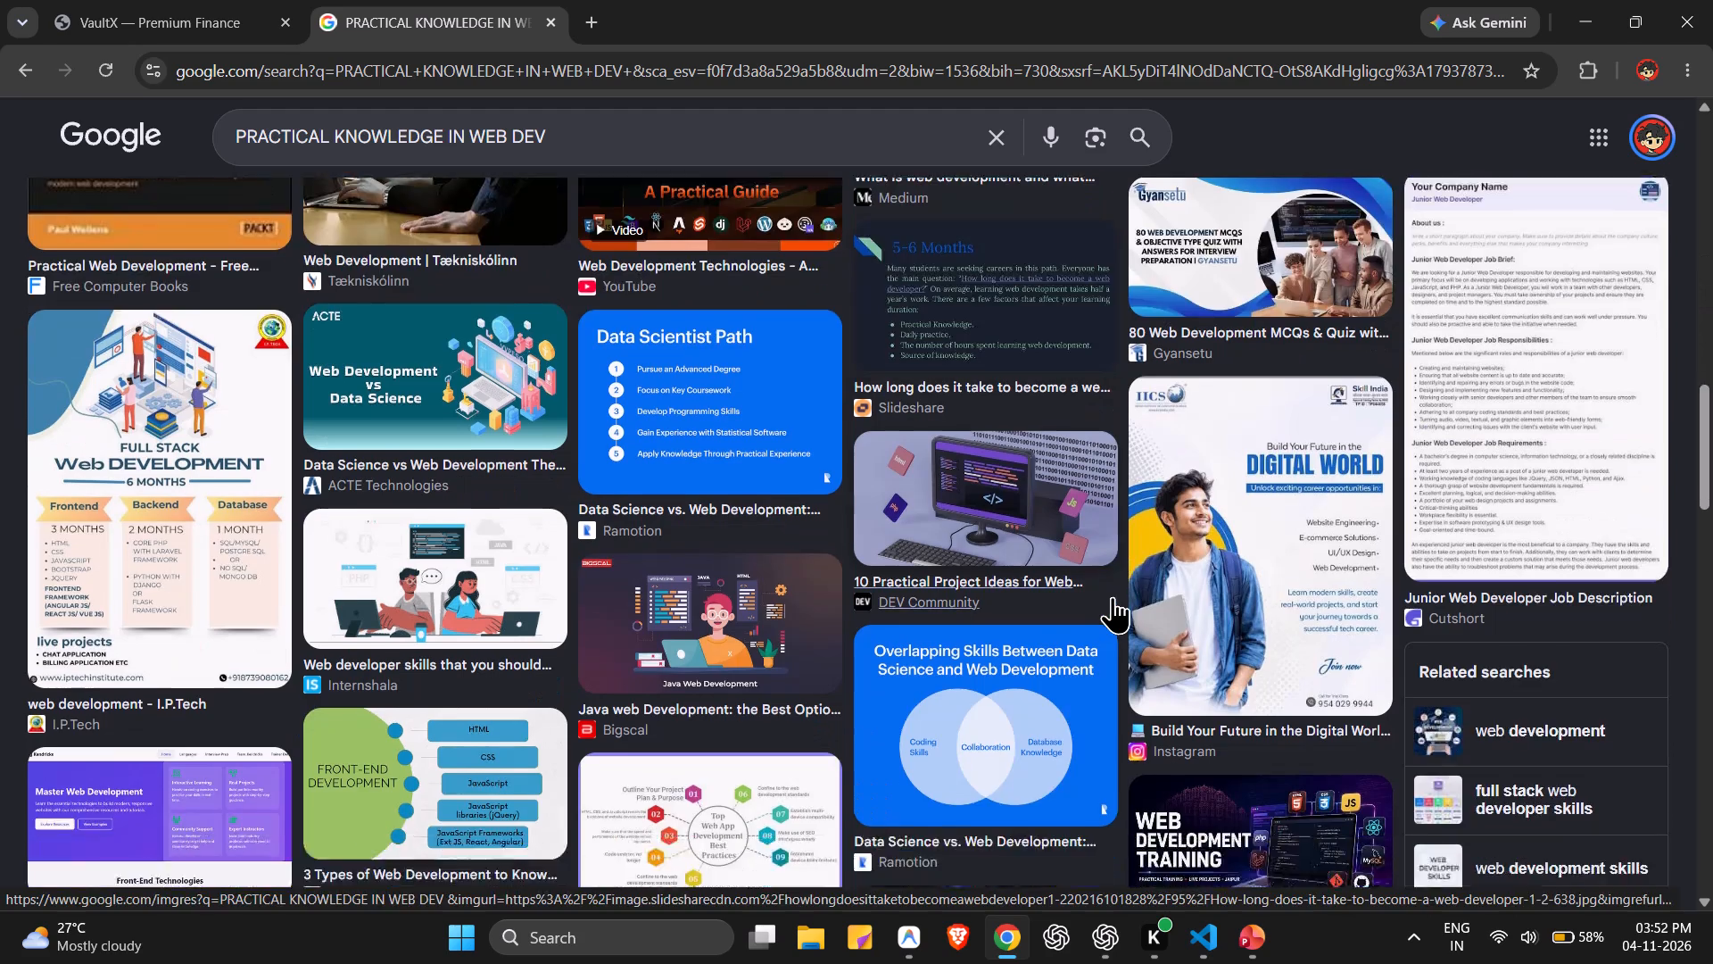
scroll(1113, 596, "down", 1)
scroll(1113, 596, "up", 14)
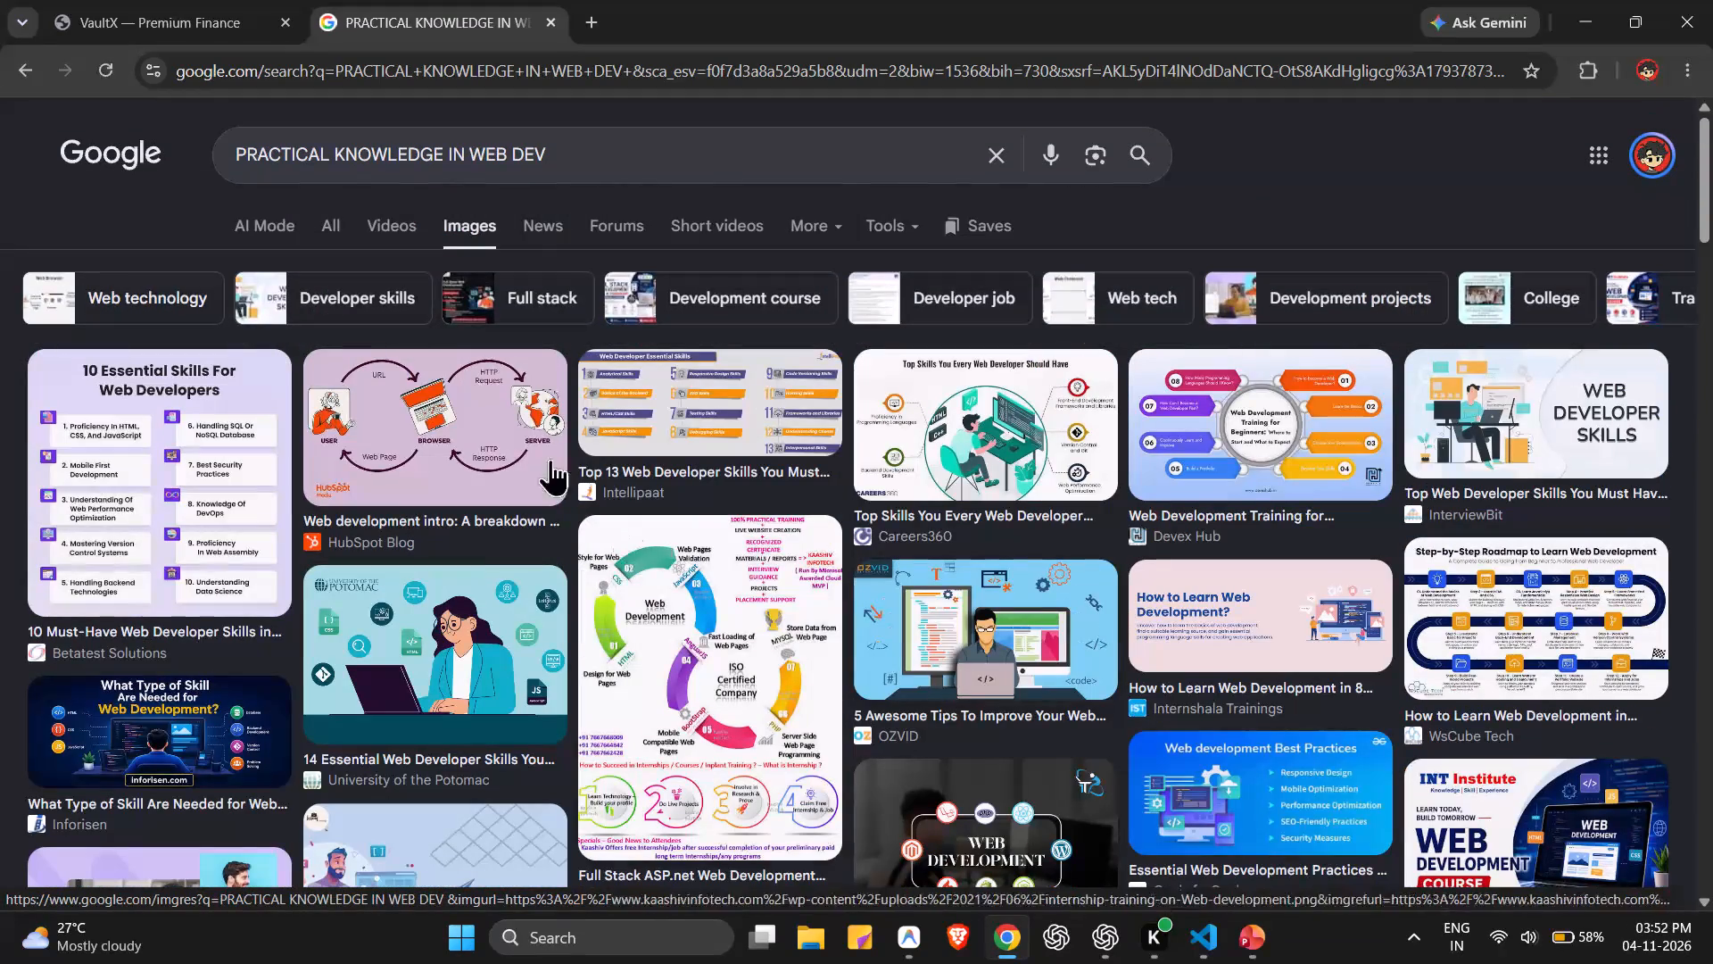
Preview the Inforisen image on skills needed for web development, and examine its related images and the remaining results.
left_click(186, 747)
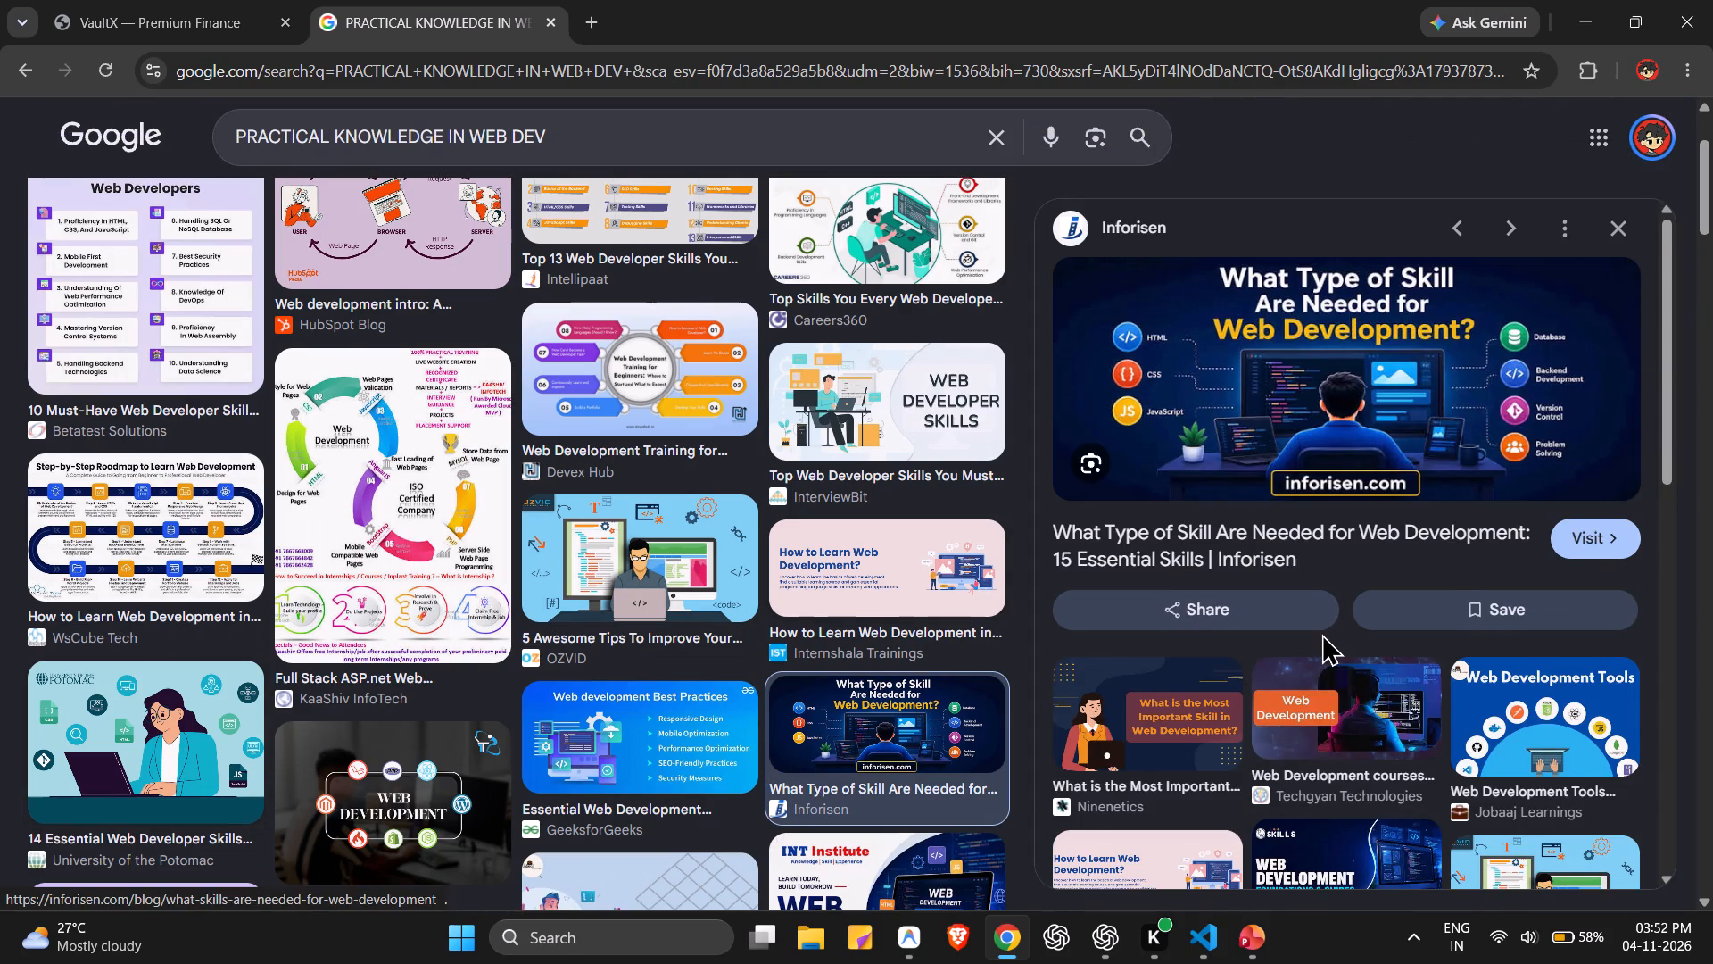
scroll(1321, 633, "down", 4)
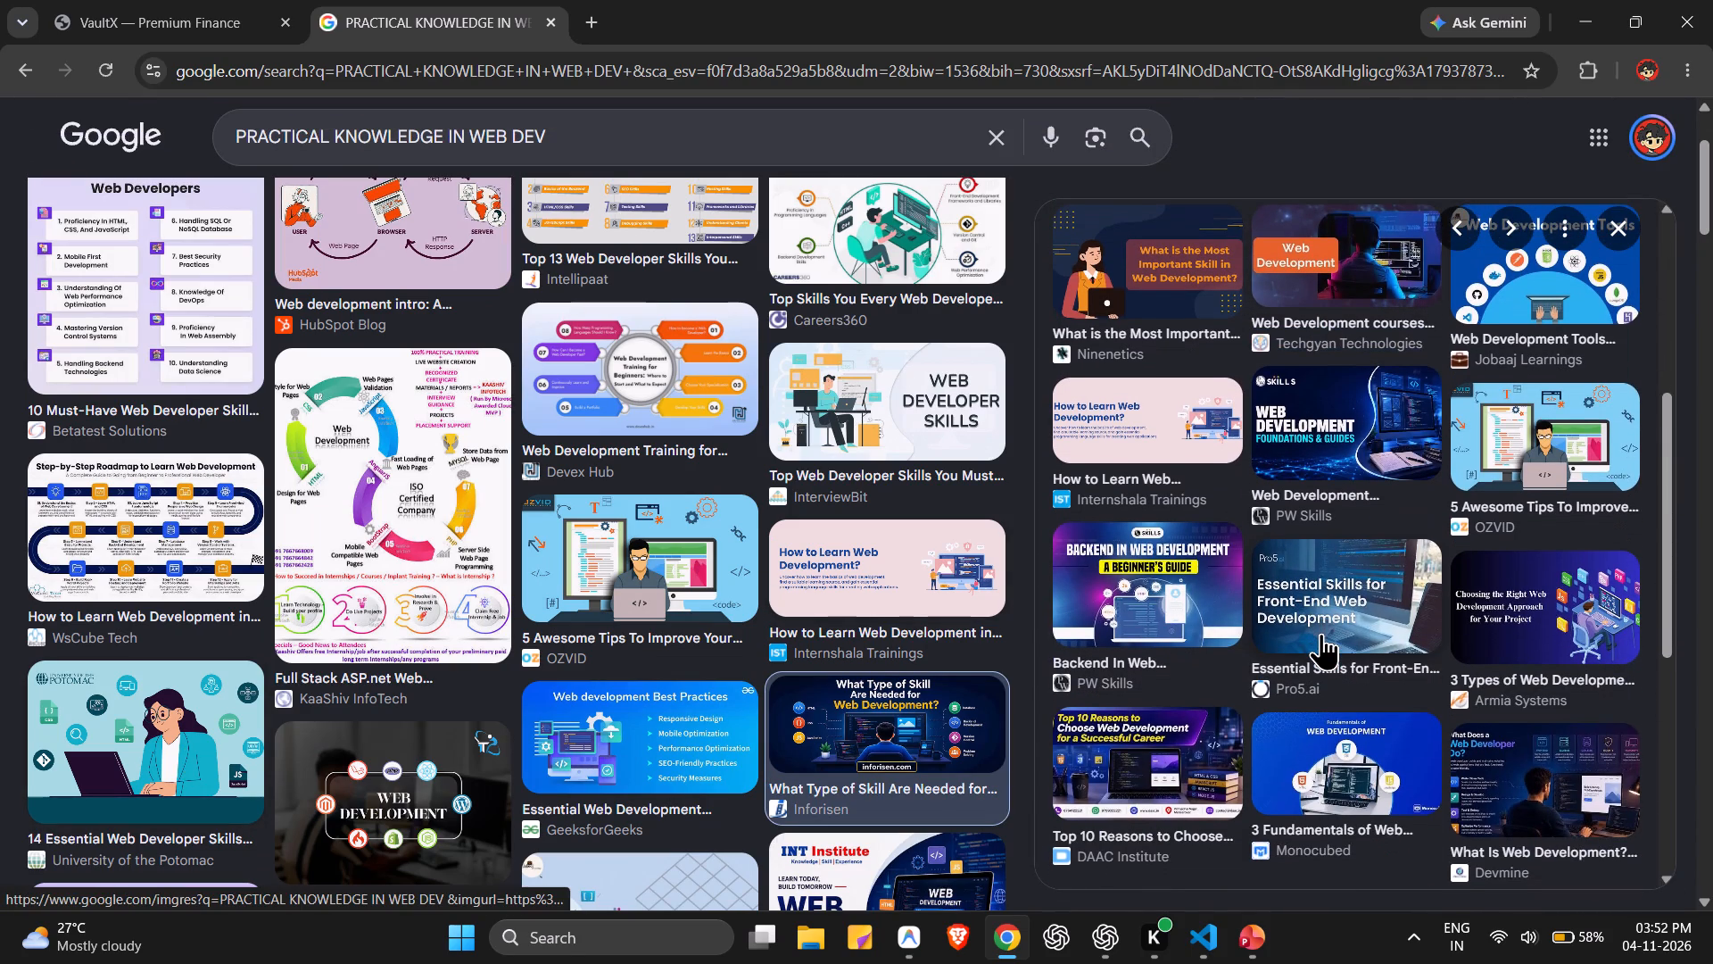
scroll(1321, 633, "down", 5)
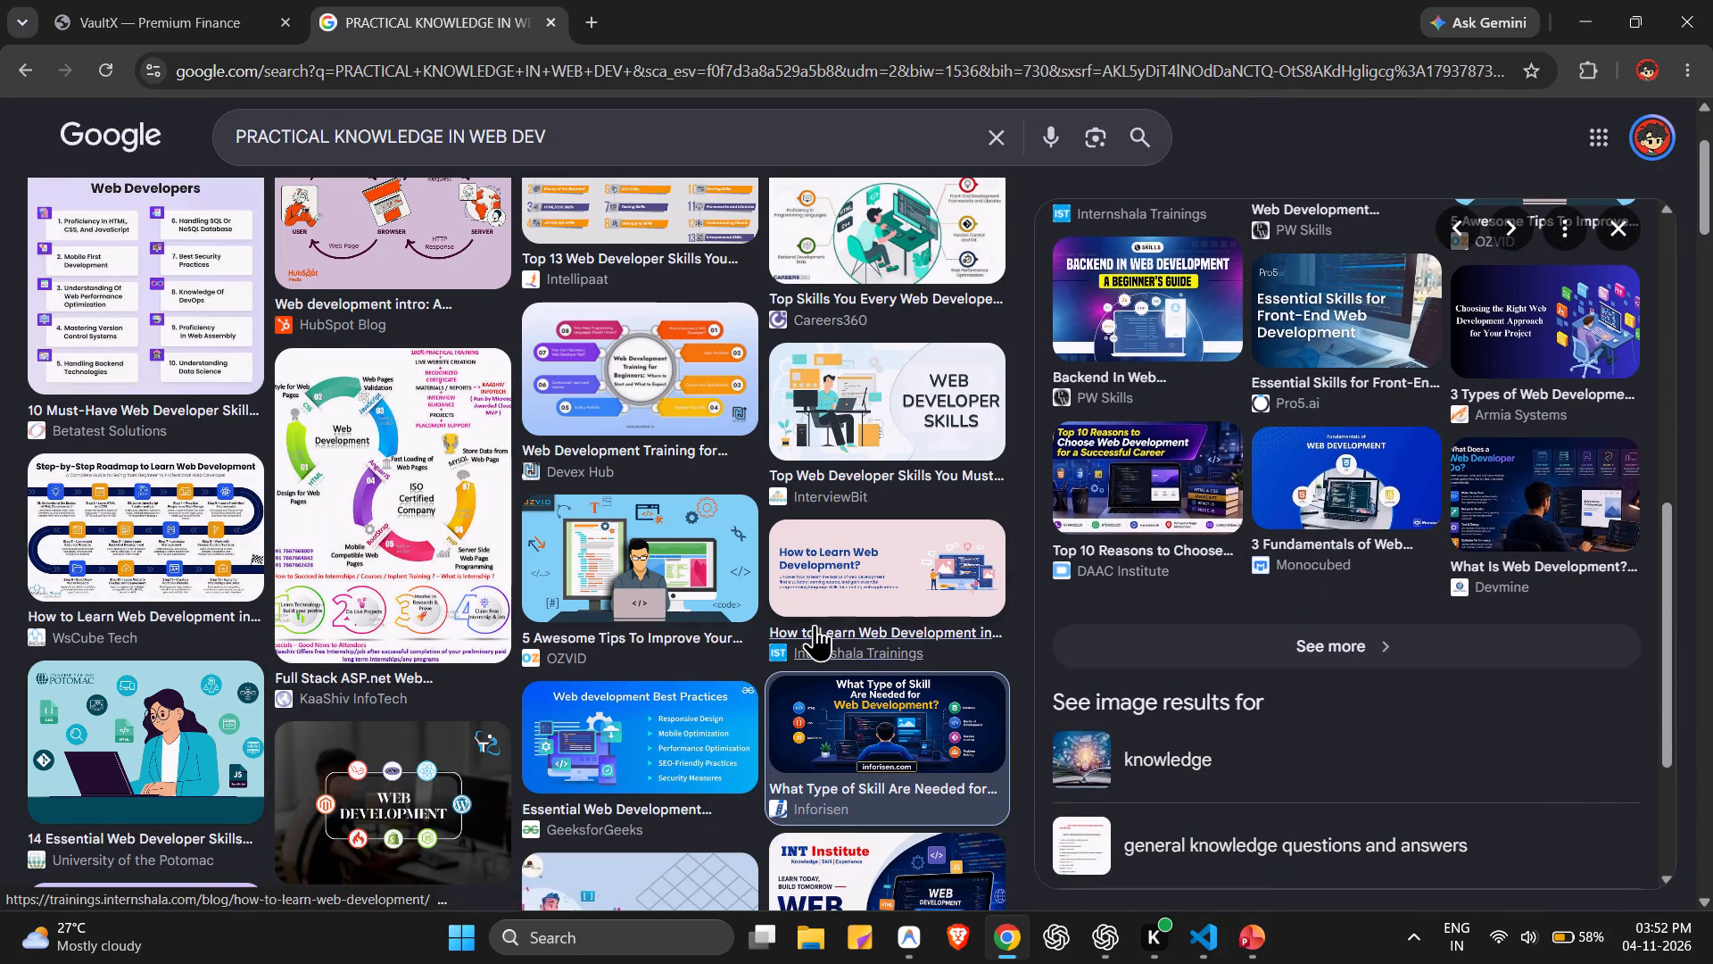
scroll(688, 627, "down", 5)
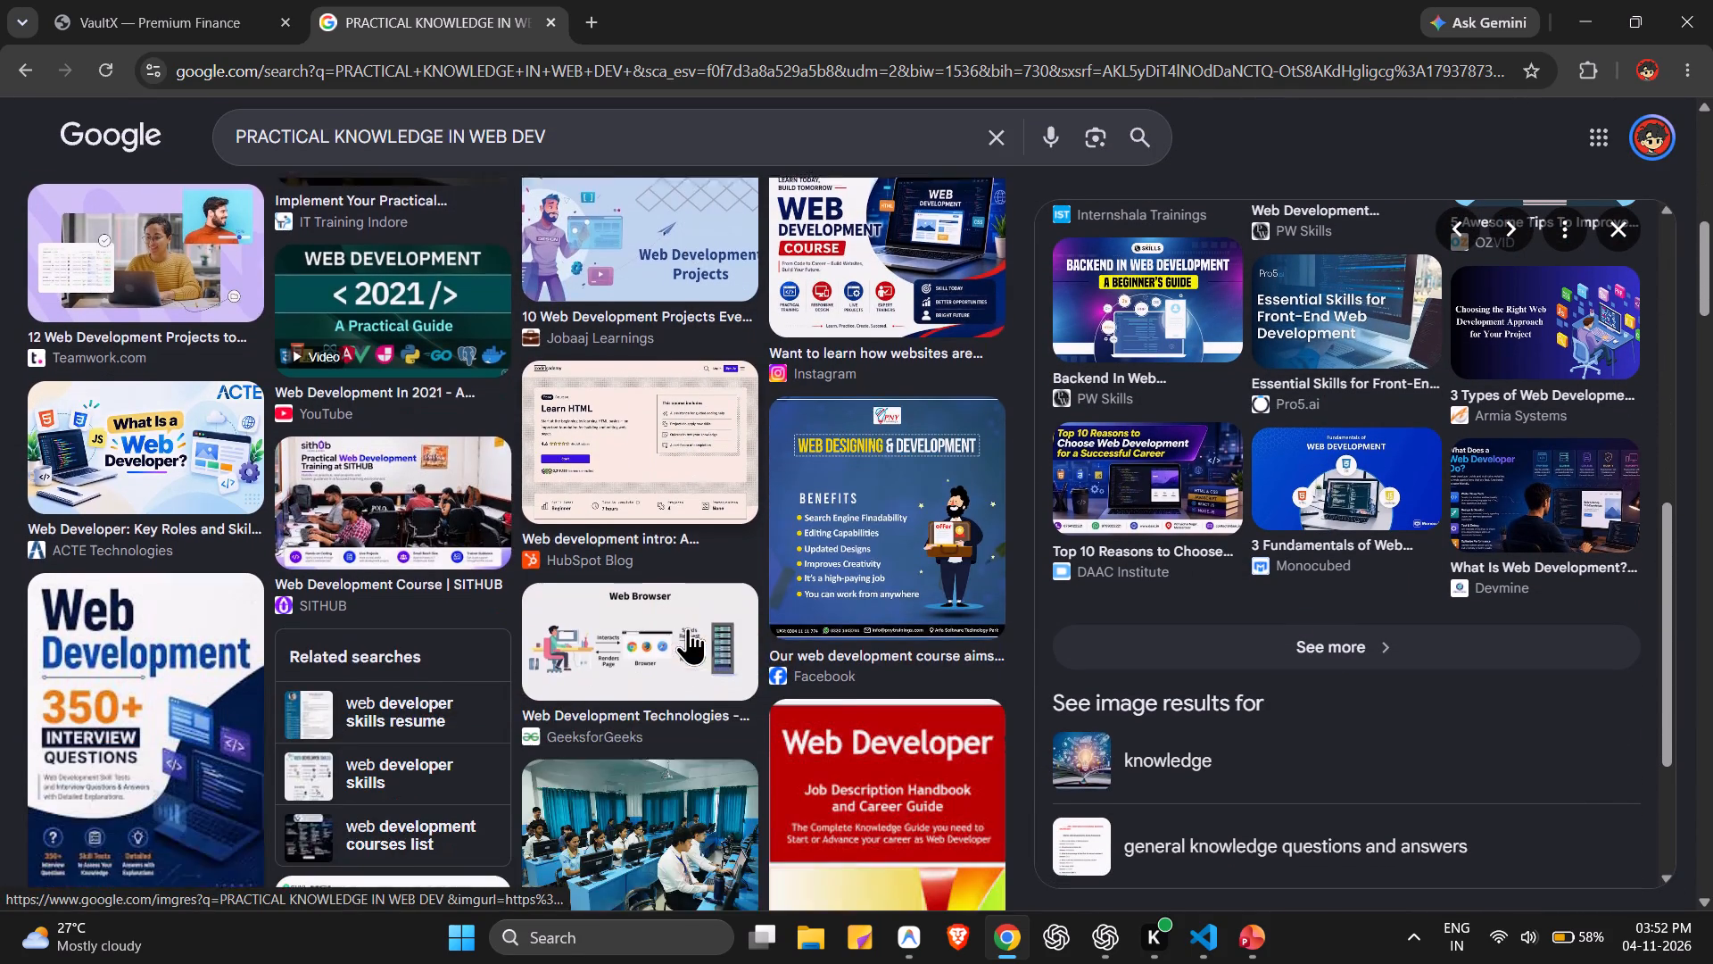
scroll(688, 627, "down", 6)
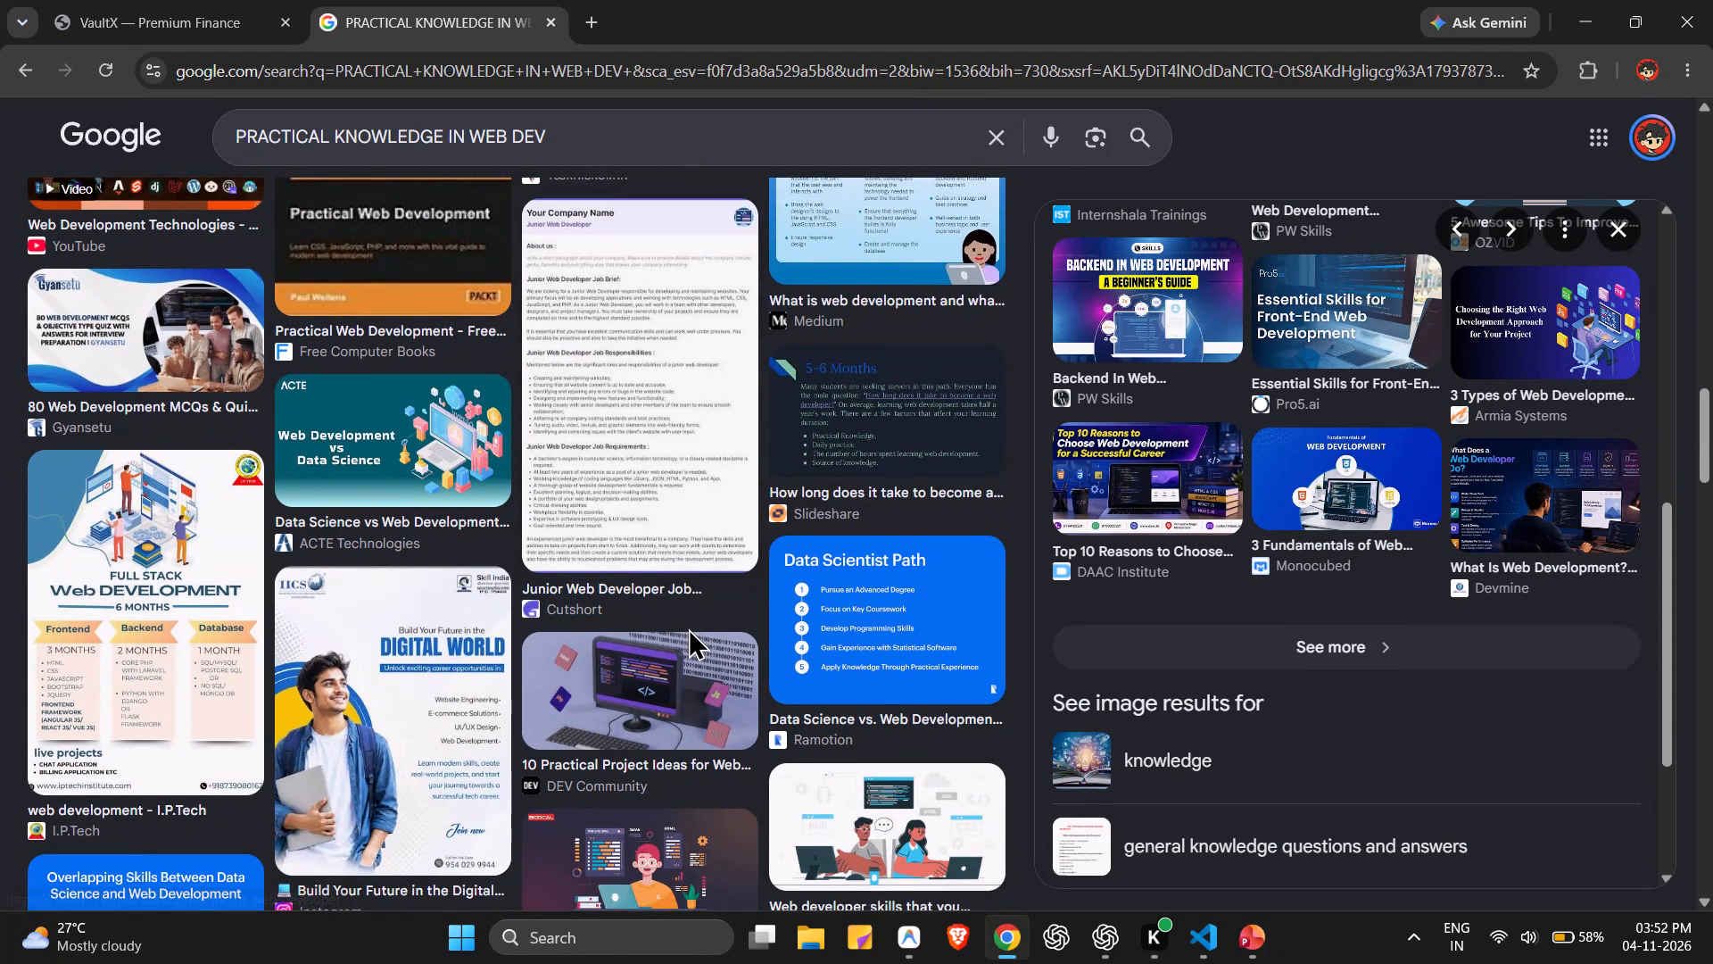
scroll(488, 345, "up", 9)
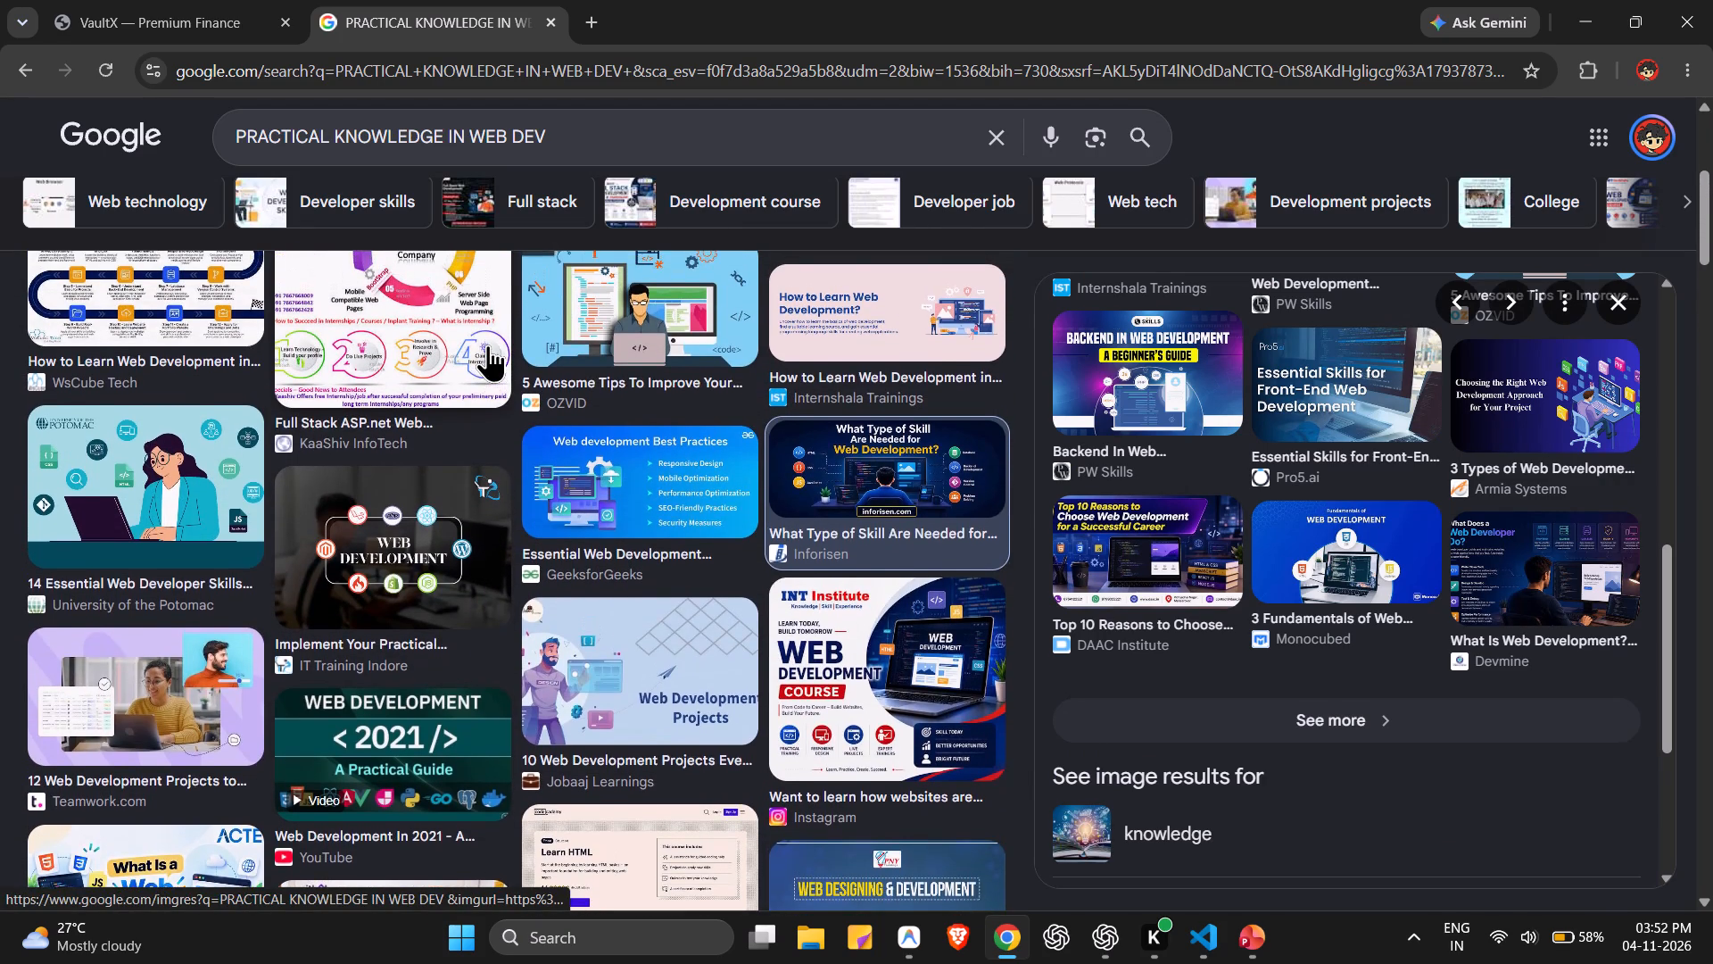
scroll(488, 345, "up", 4)
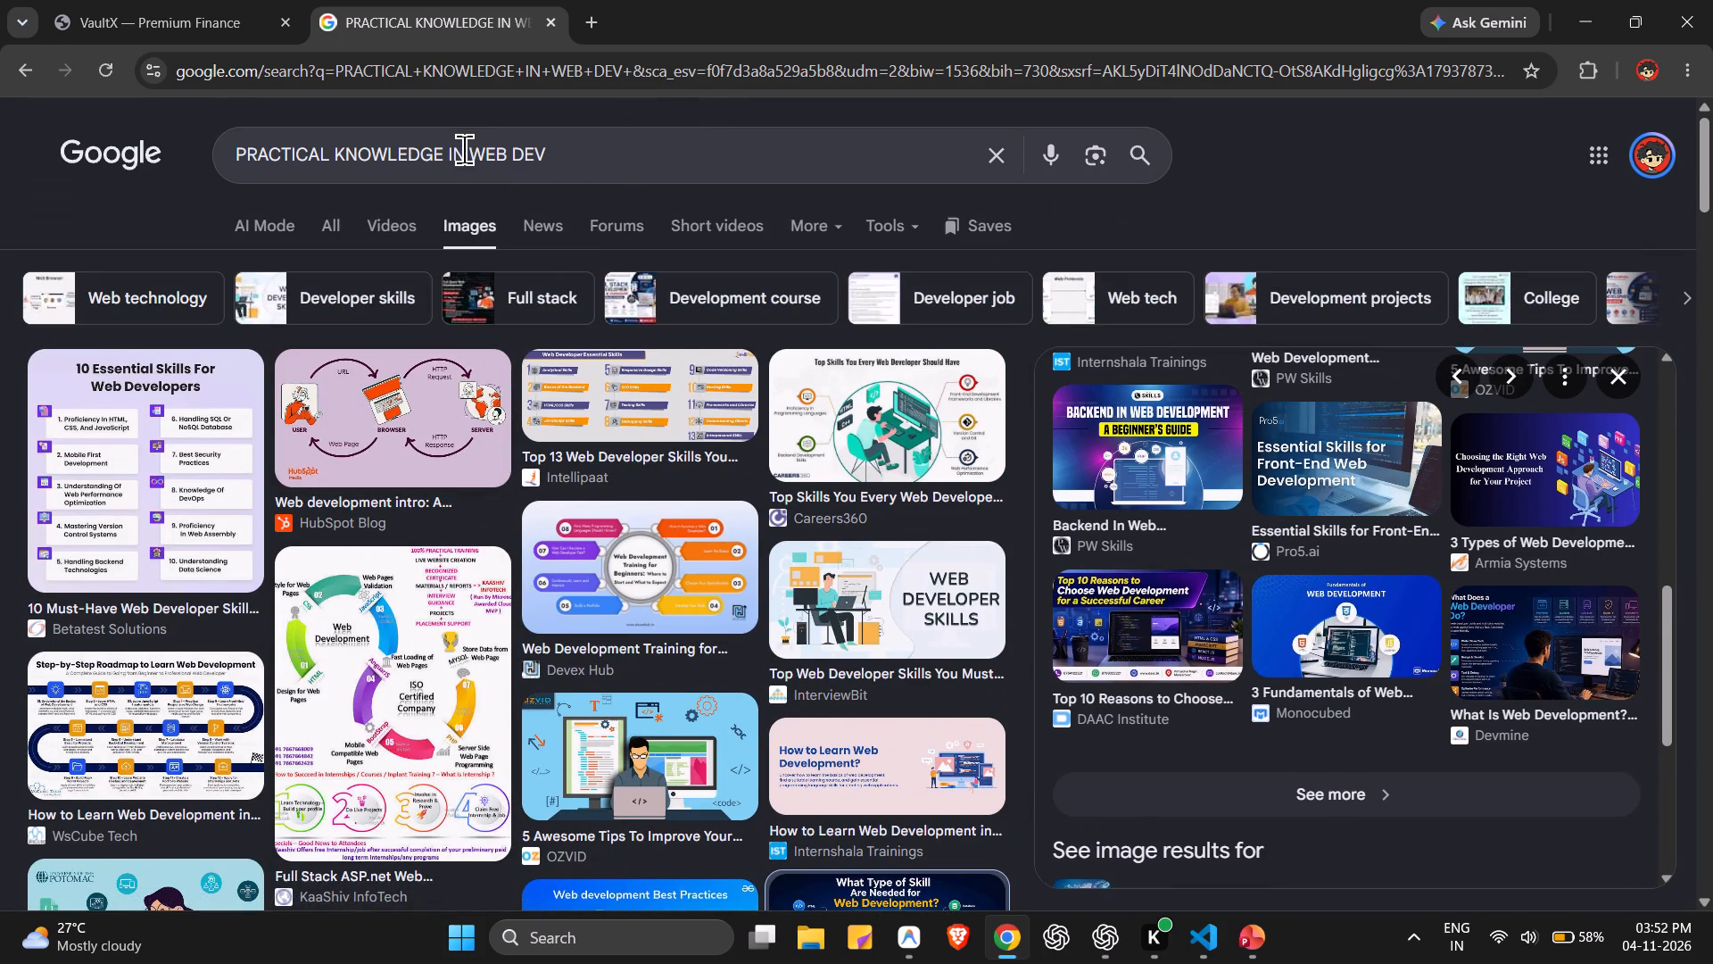
Refine the image search to "PRACTICAL KNOWLEDGE IN WEB DEVELOPMENT".
left_click(544, 164)
type("ELOPMENT")
key("Return")
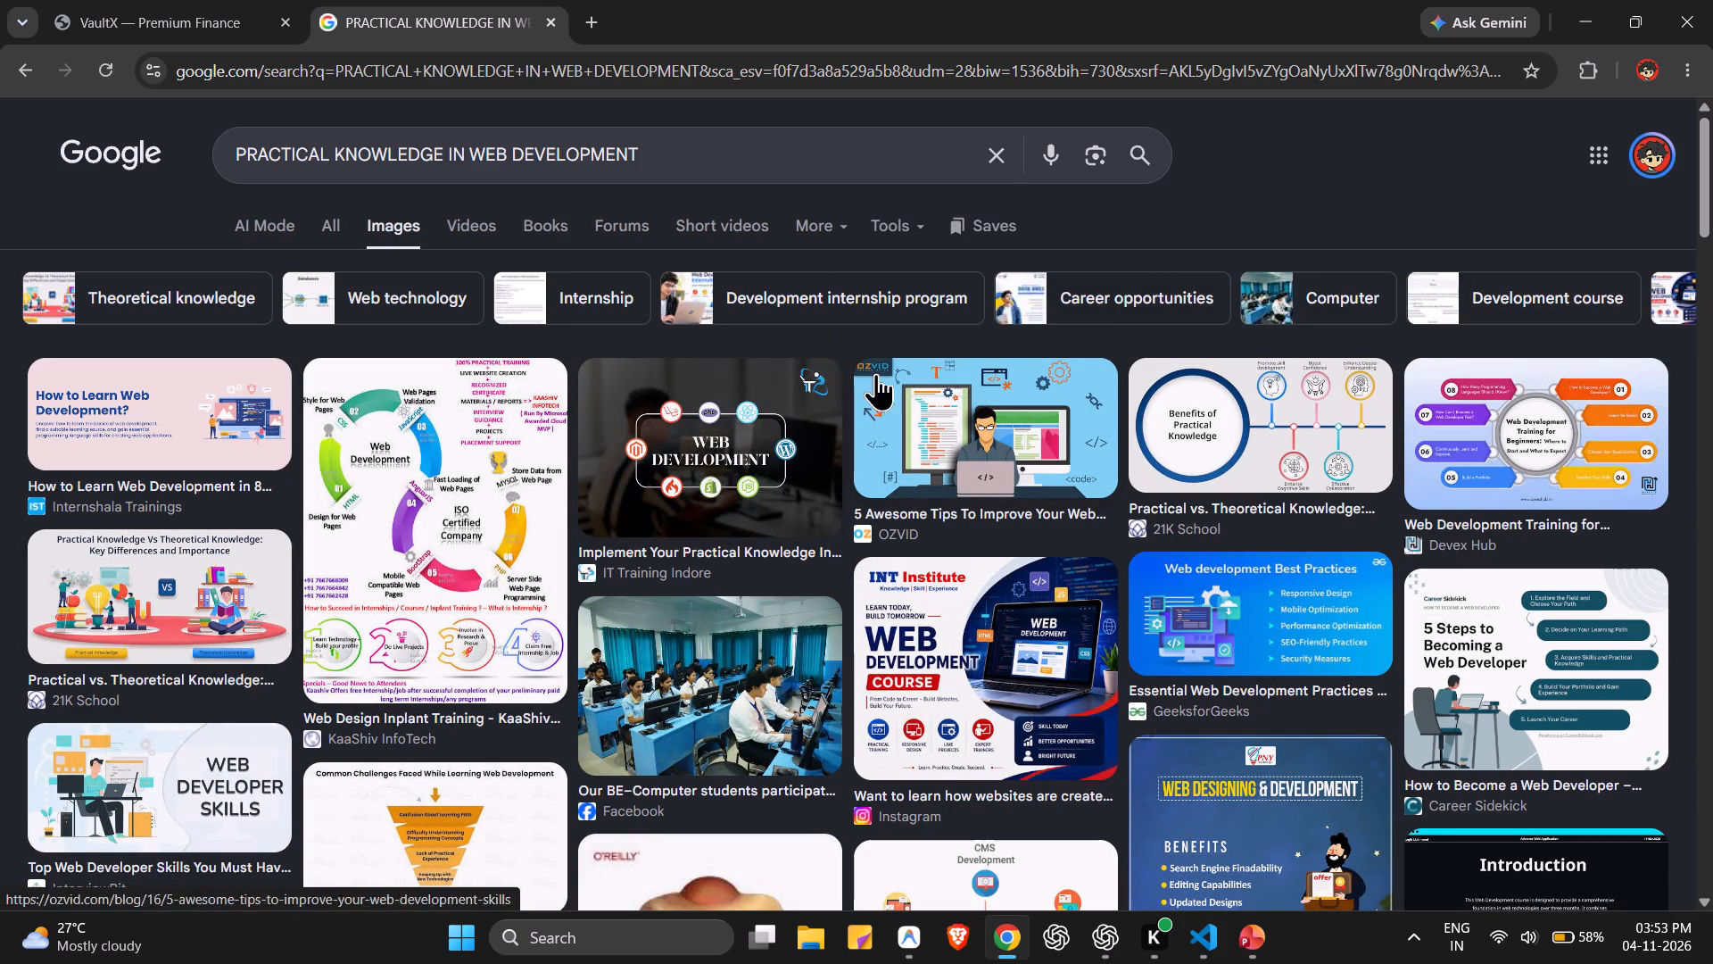
Narrow the image search to "PRACTICAL KNOWLEDGE IN WEB DEVELOPMENT FRONTEND" and look over the results.
left_click(670, 154)
key("space")
type("FRONTEND")
key("Return")
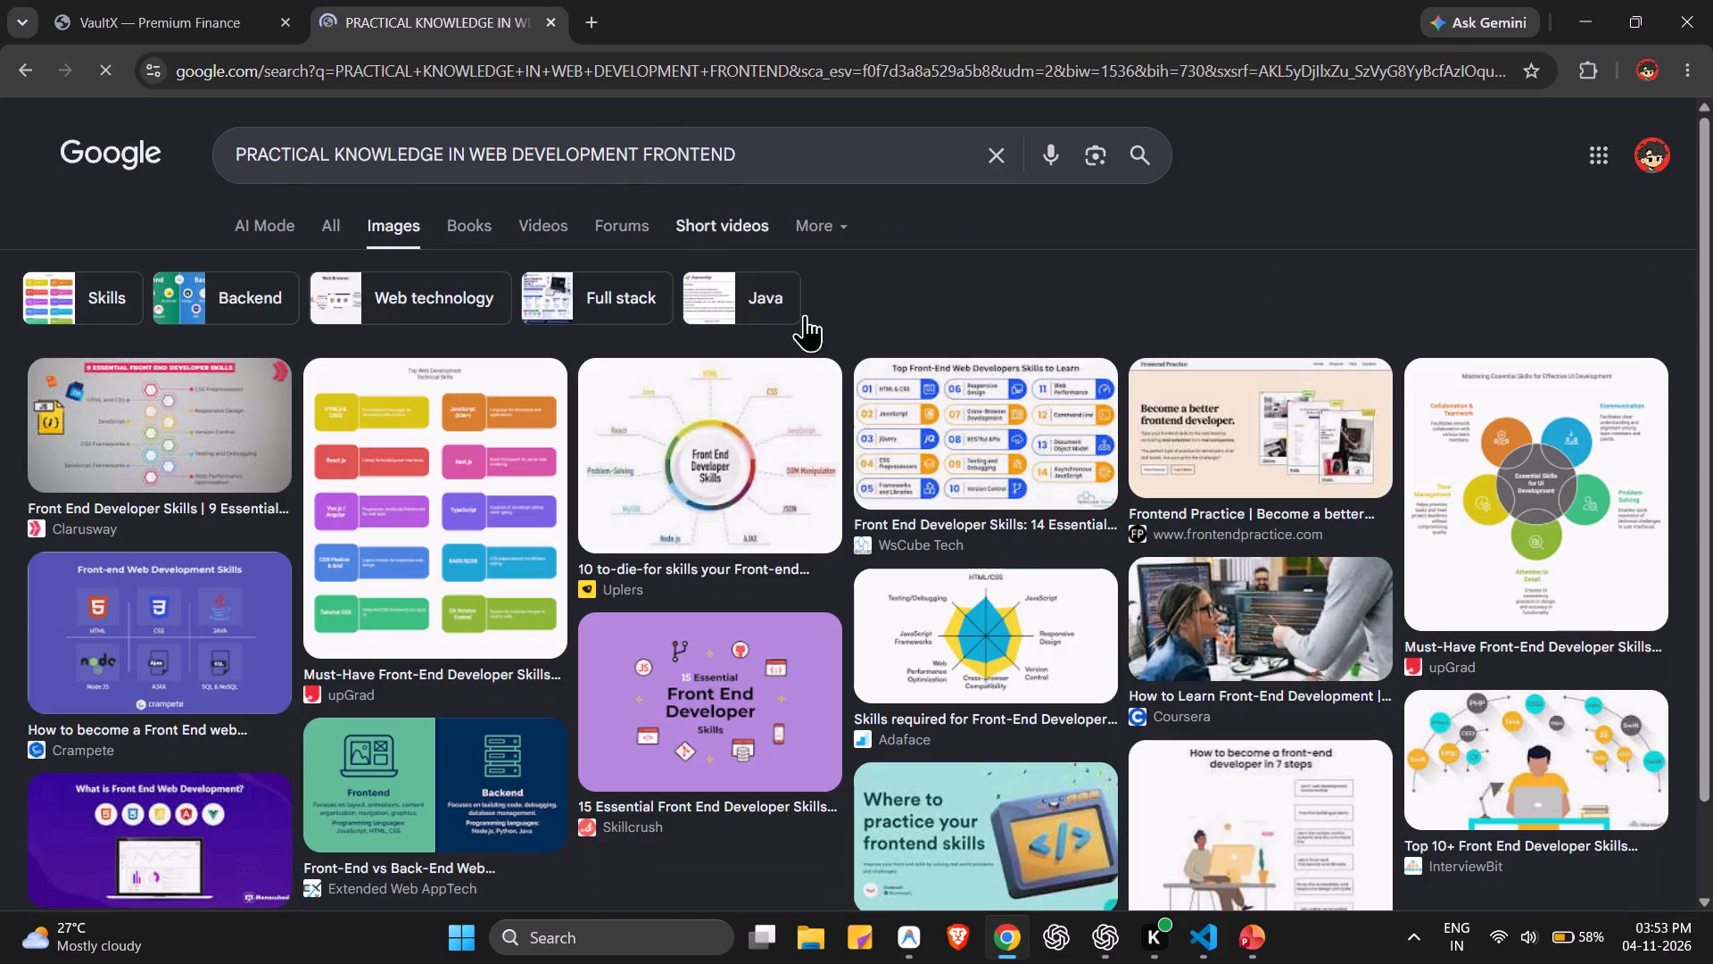
scroll(903, 587, "down", 4)
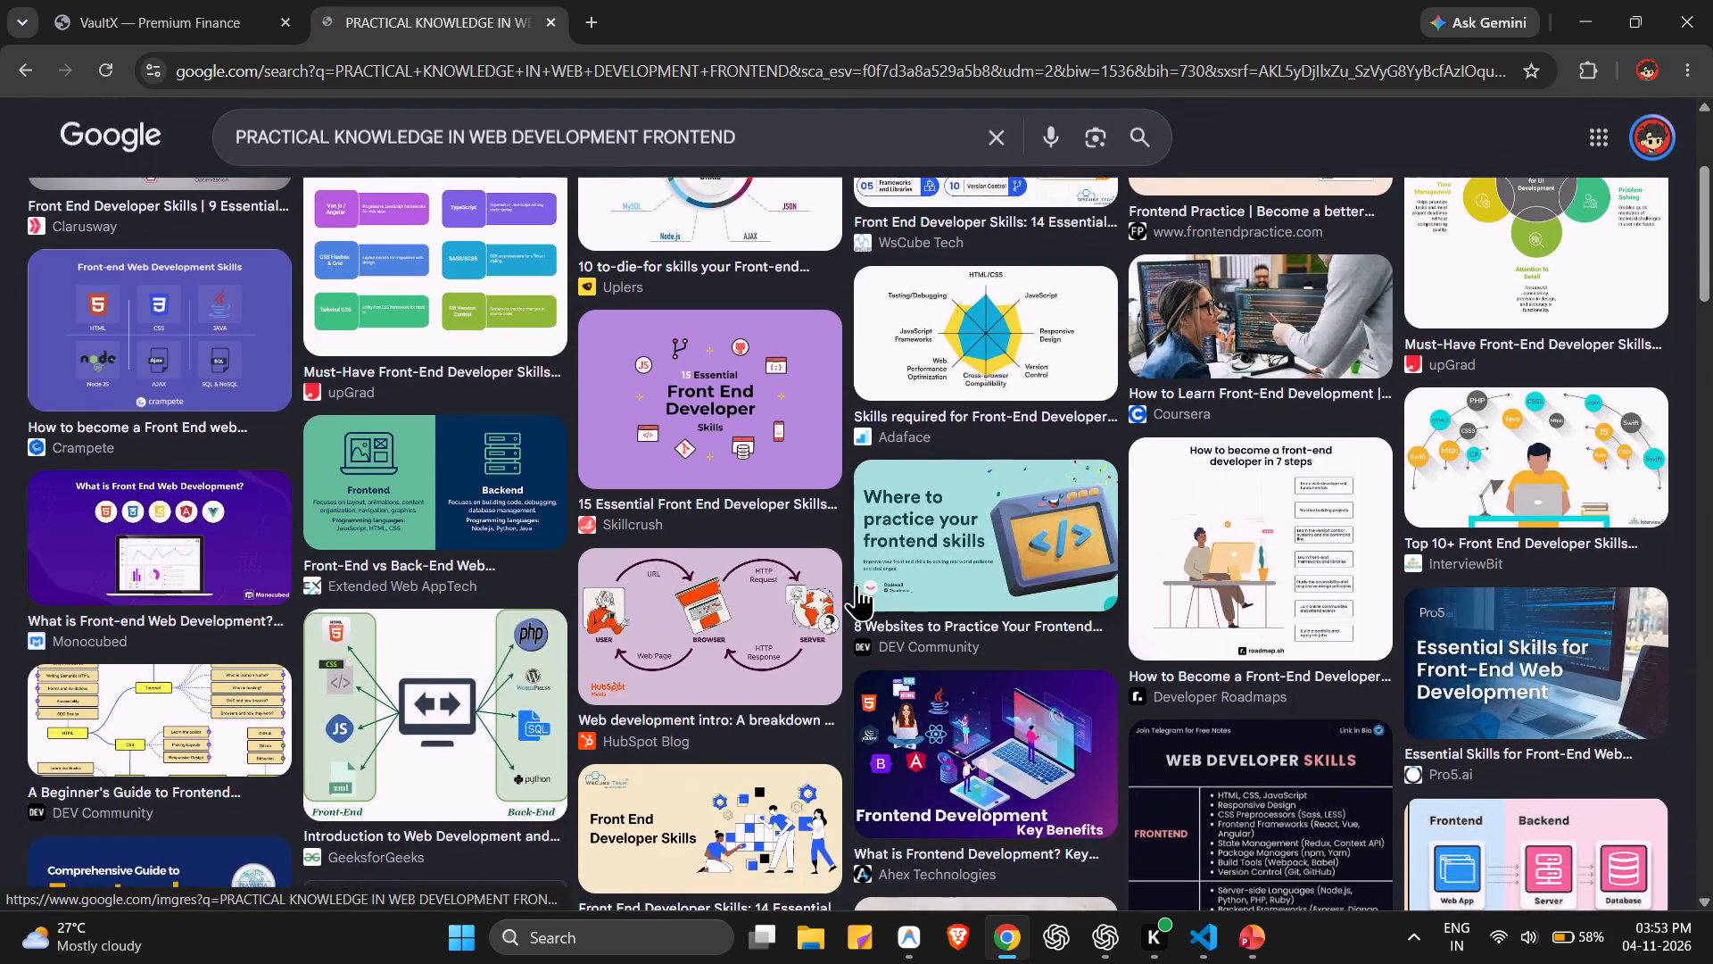
scroll(855, 482, "up", 5)
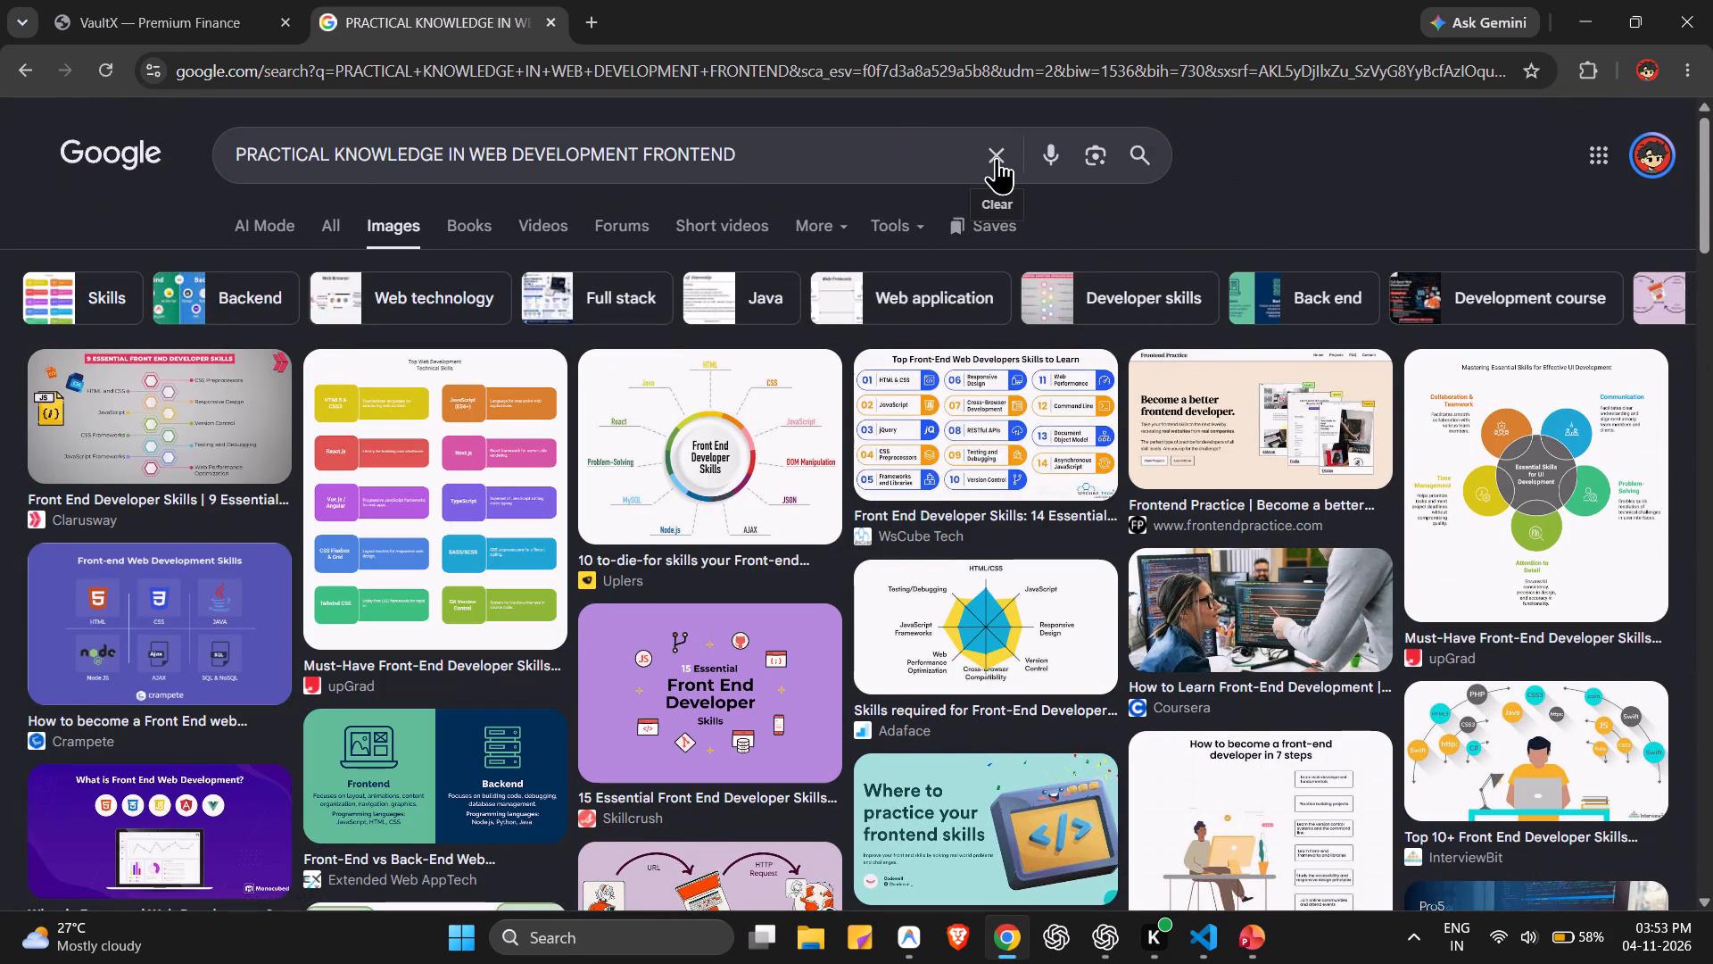
Replace the image search with "PRACTICAL KNOWLEDGE IN FRONTEND" and look over the results.
left_click(997, 157)
type("PE")
key("BackSpace")
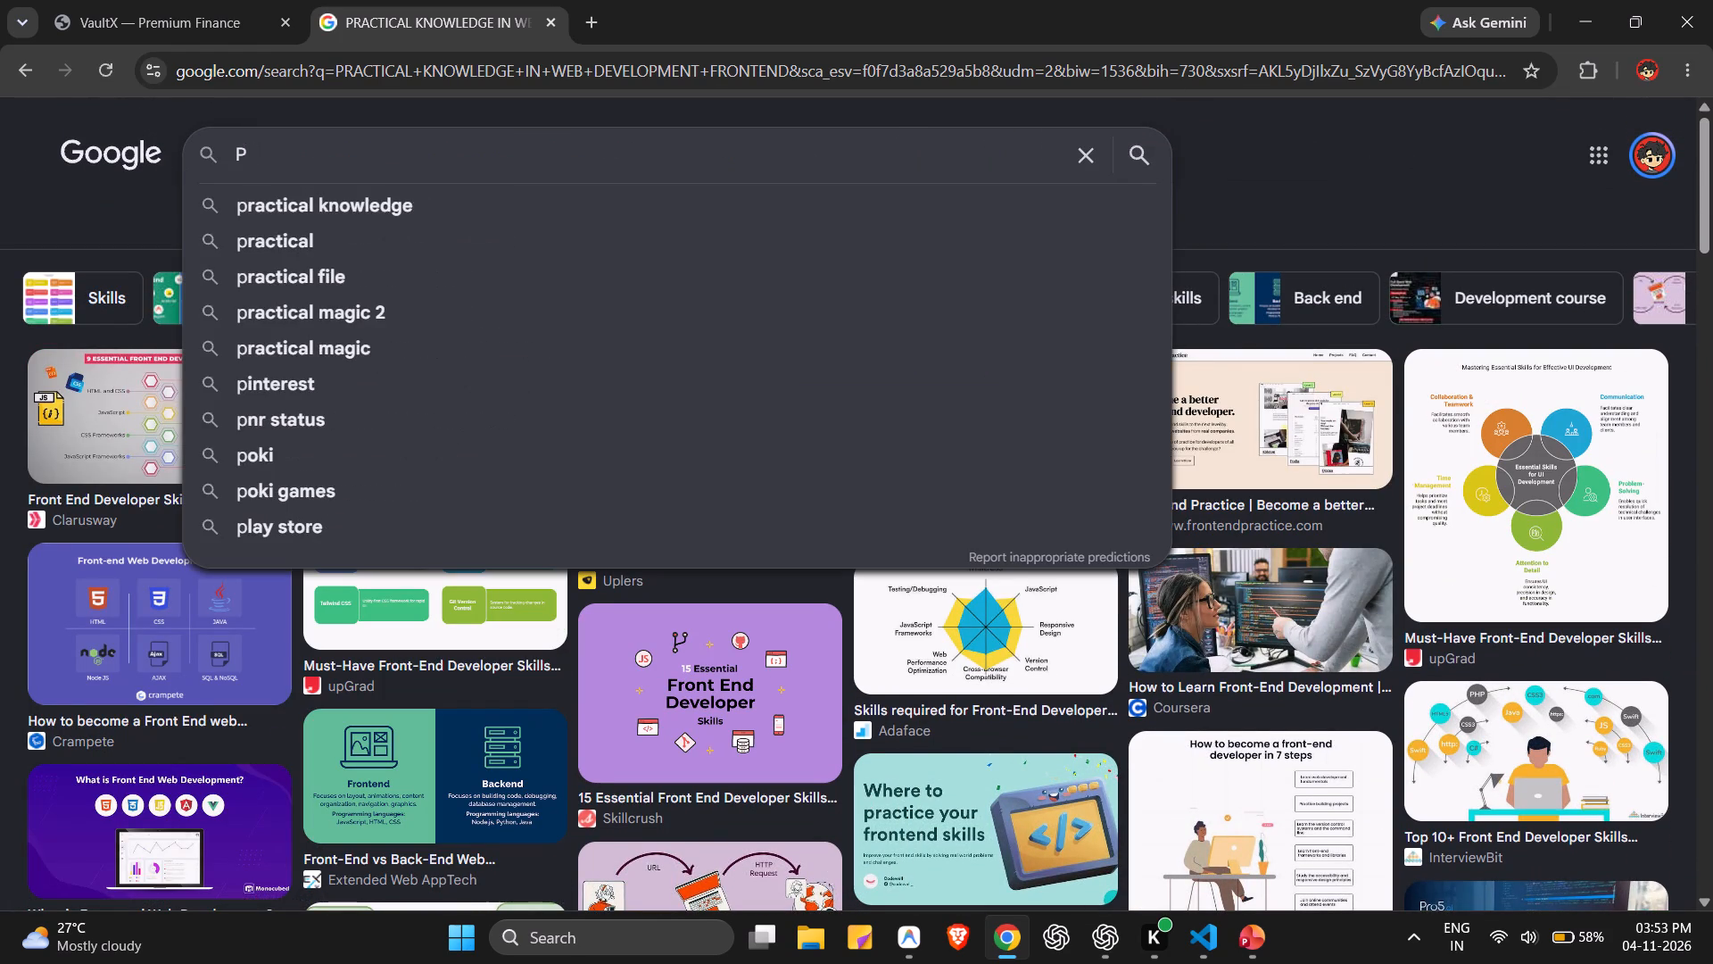
type("TAC")
key("BackSpace")
key("BackSpace")
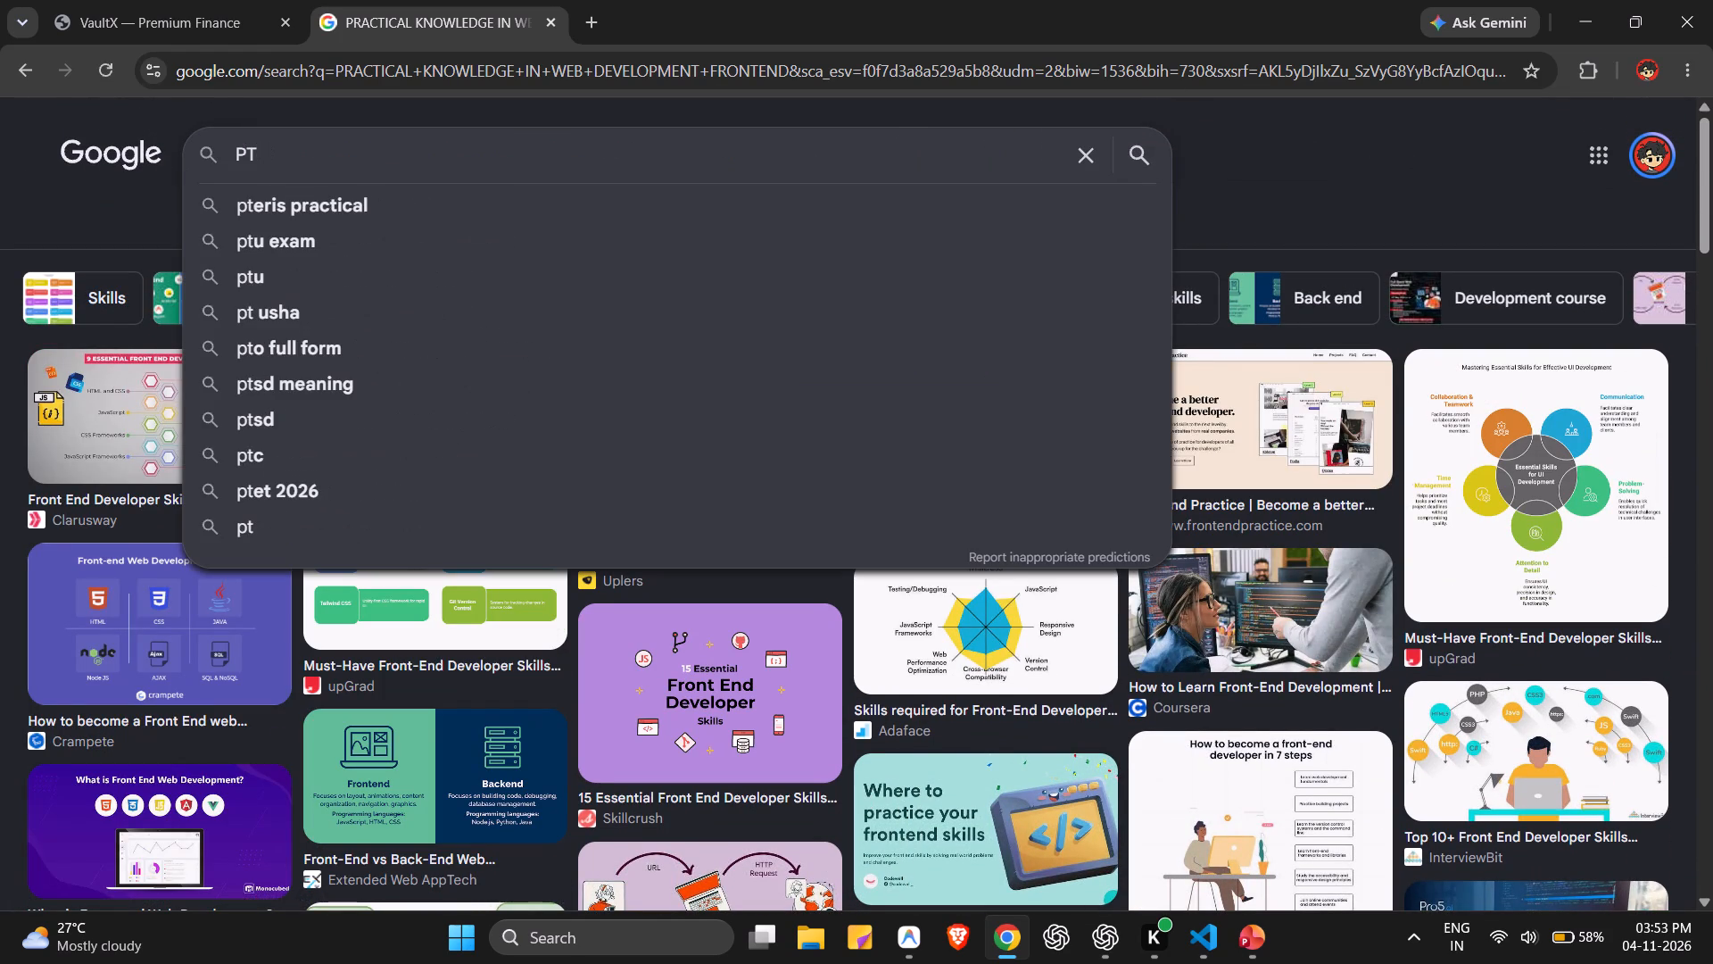
key("BackSpace")
type("RACTICAL JN")
key("BackSpace")
key("BackSpace")
type("KNOWLEDGE I")
key("space")
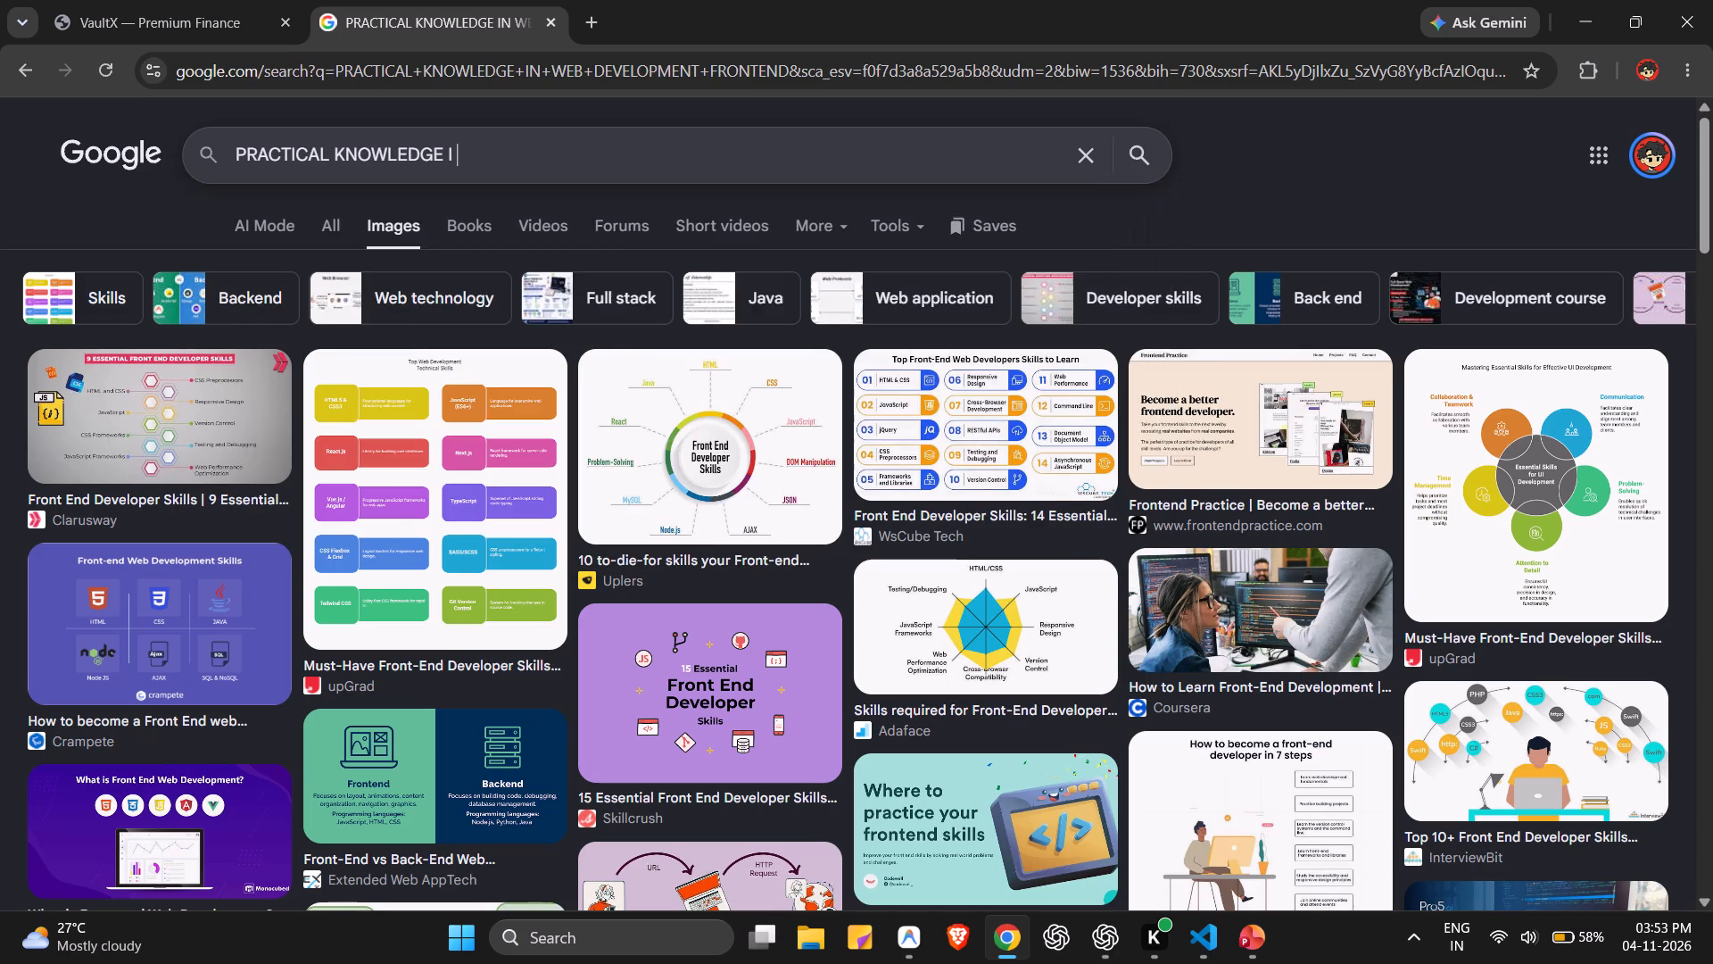
key("BackSpace")
type("N FRONTEND")
key("Return")
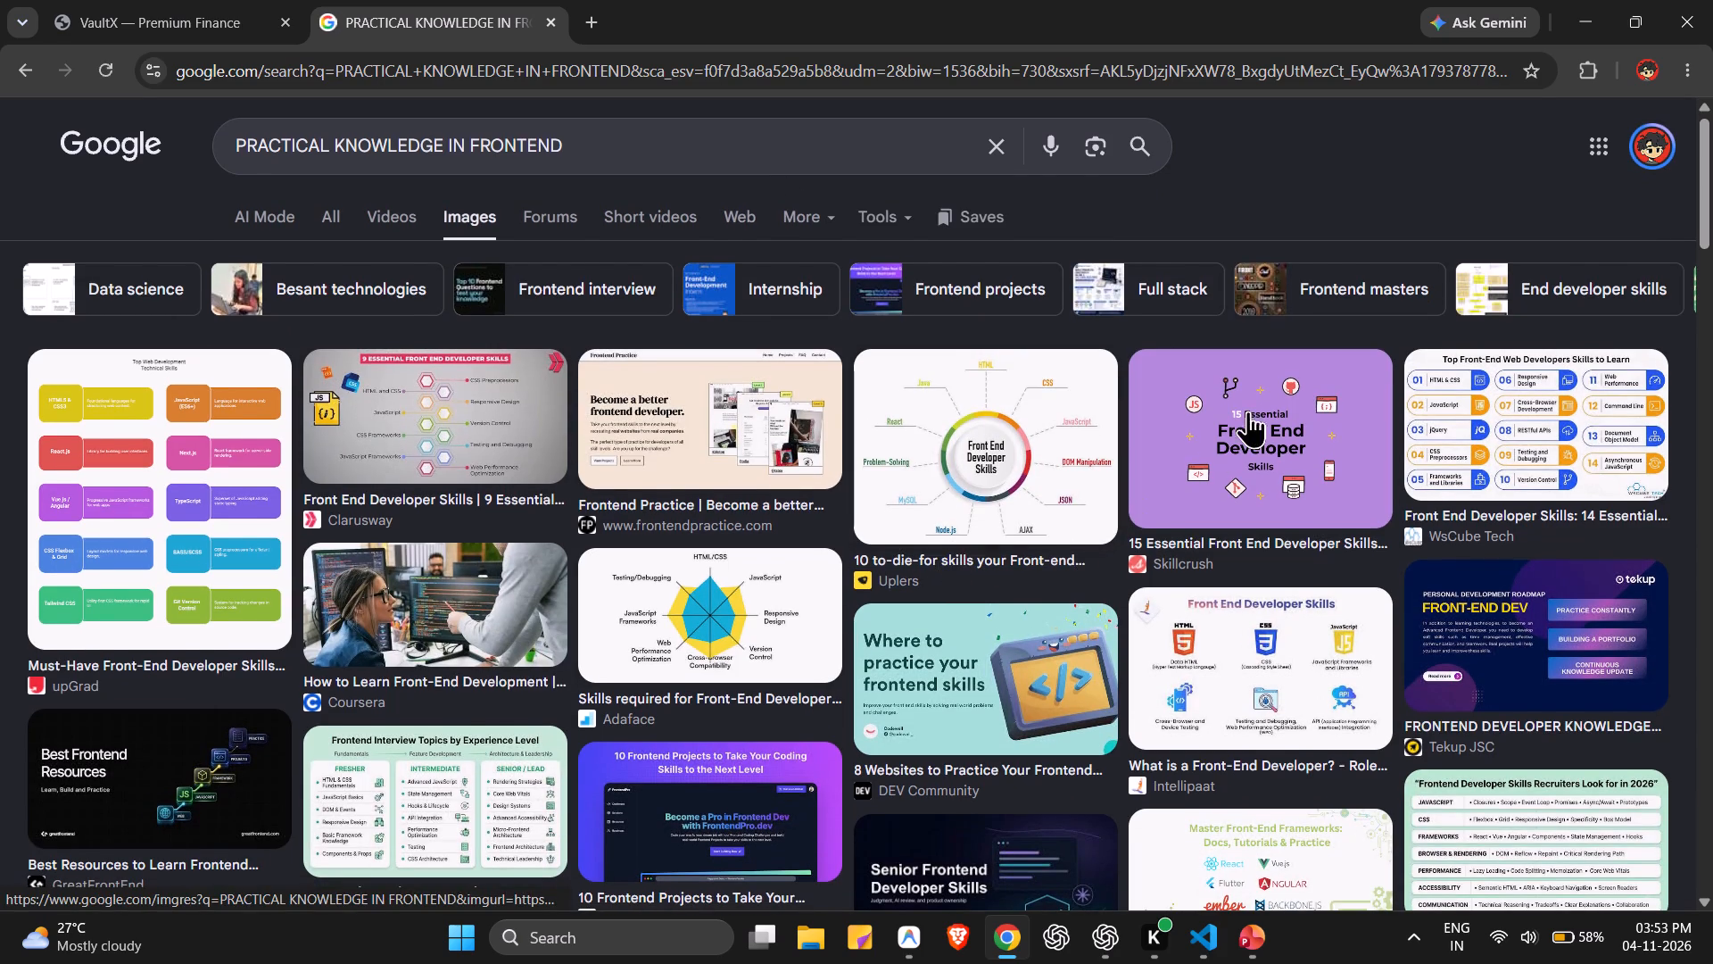
scroll(944, 634, "down", 1)
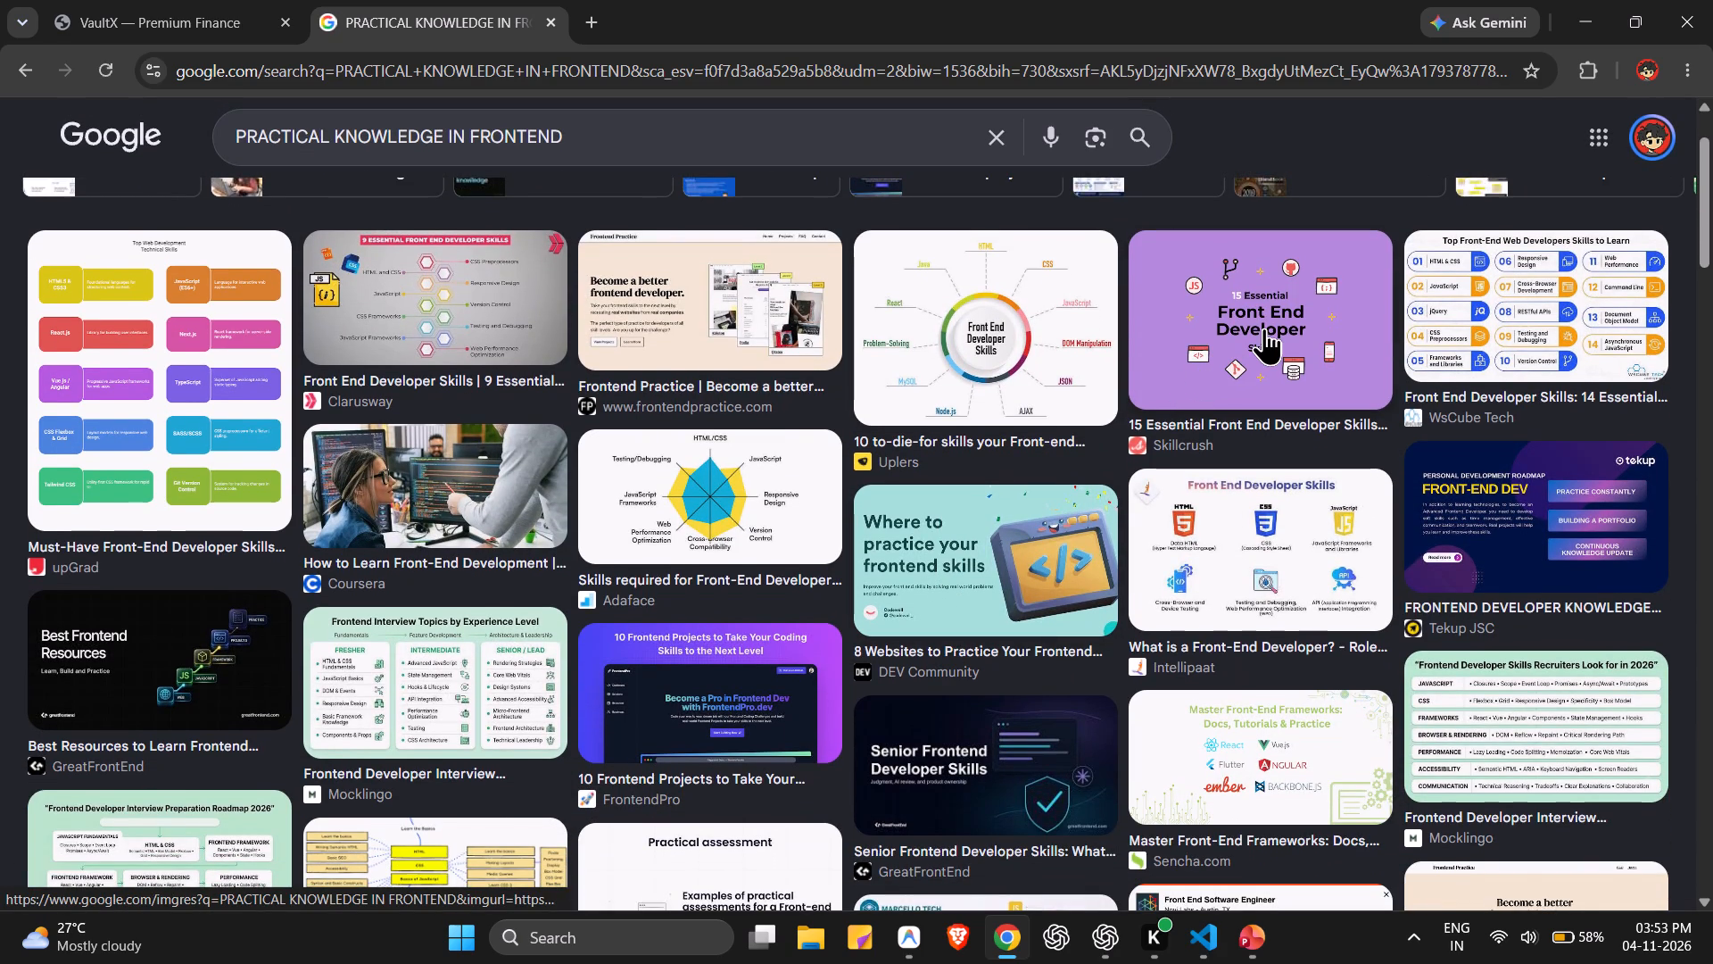
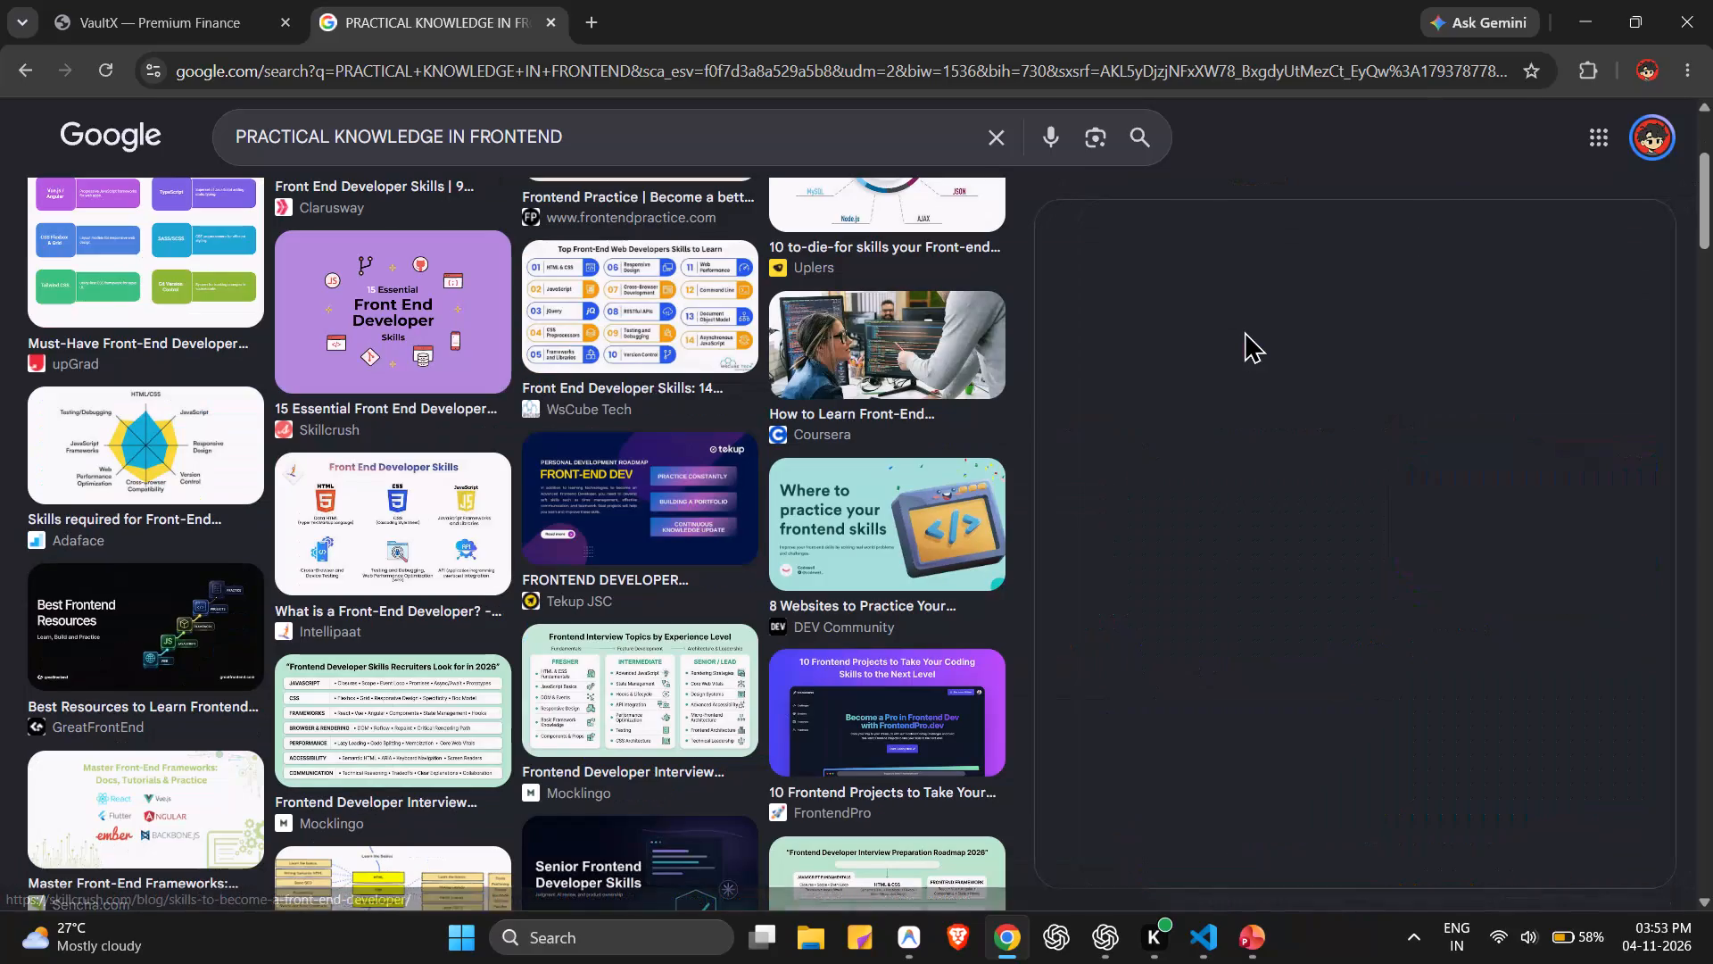
Check the images related to the Skillcrush preview and replace the image search with "WEB DEVELOPMENT".
scroll(1244, 330, "down", 3)
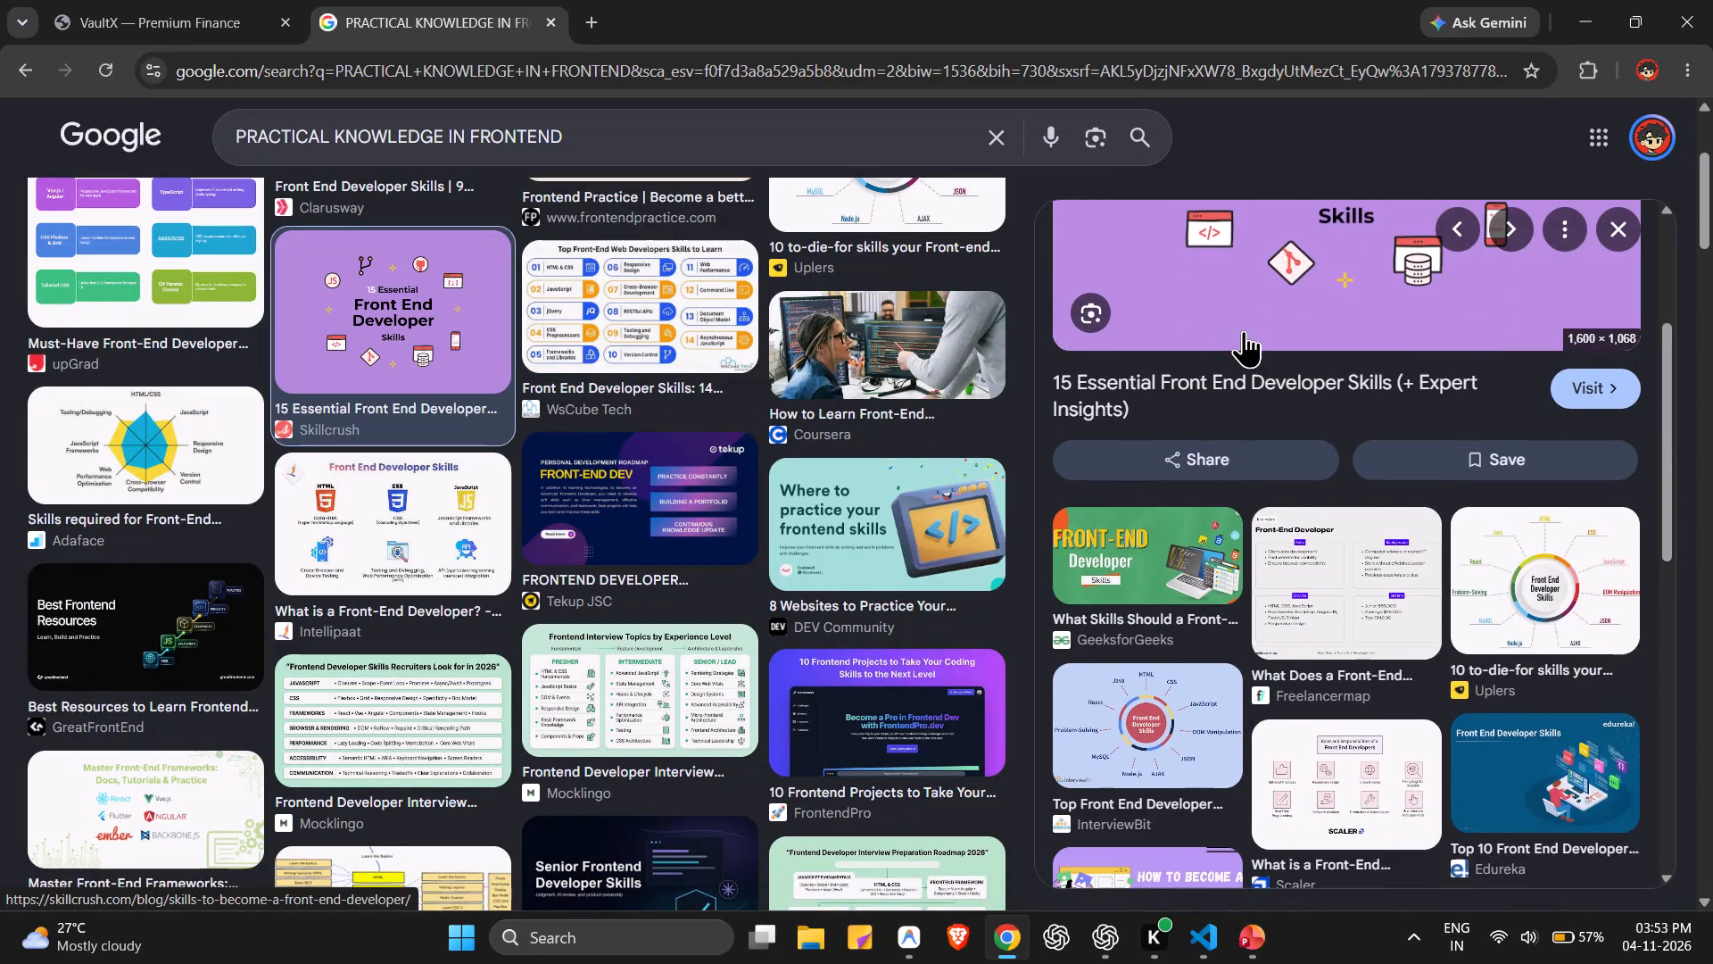
scroll(1244, 330, "down", 1)
left_click(1007, 136)
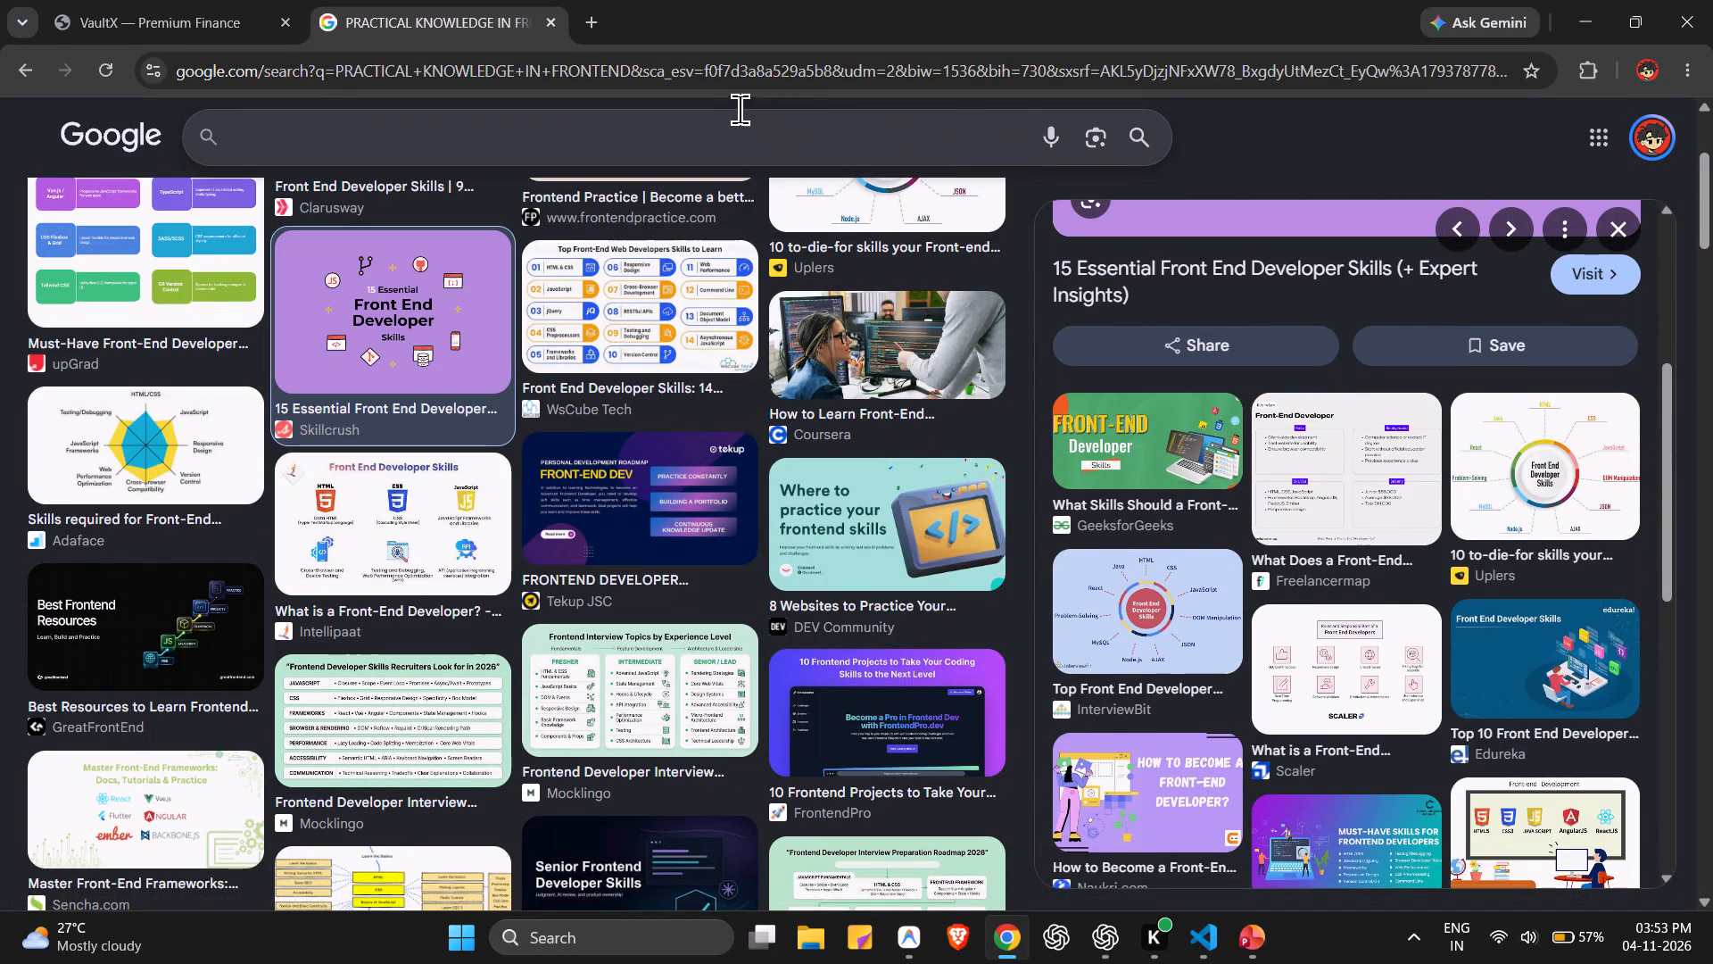
type("WEB DEVELOPMENT")
key("Return")
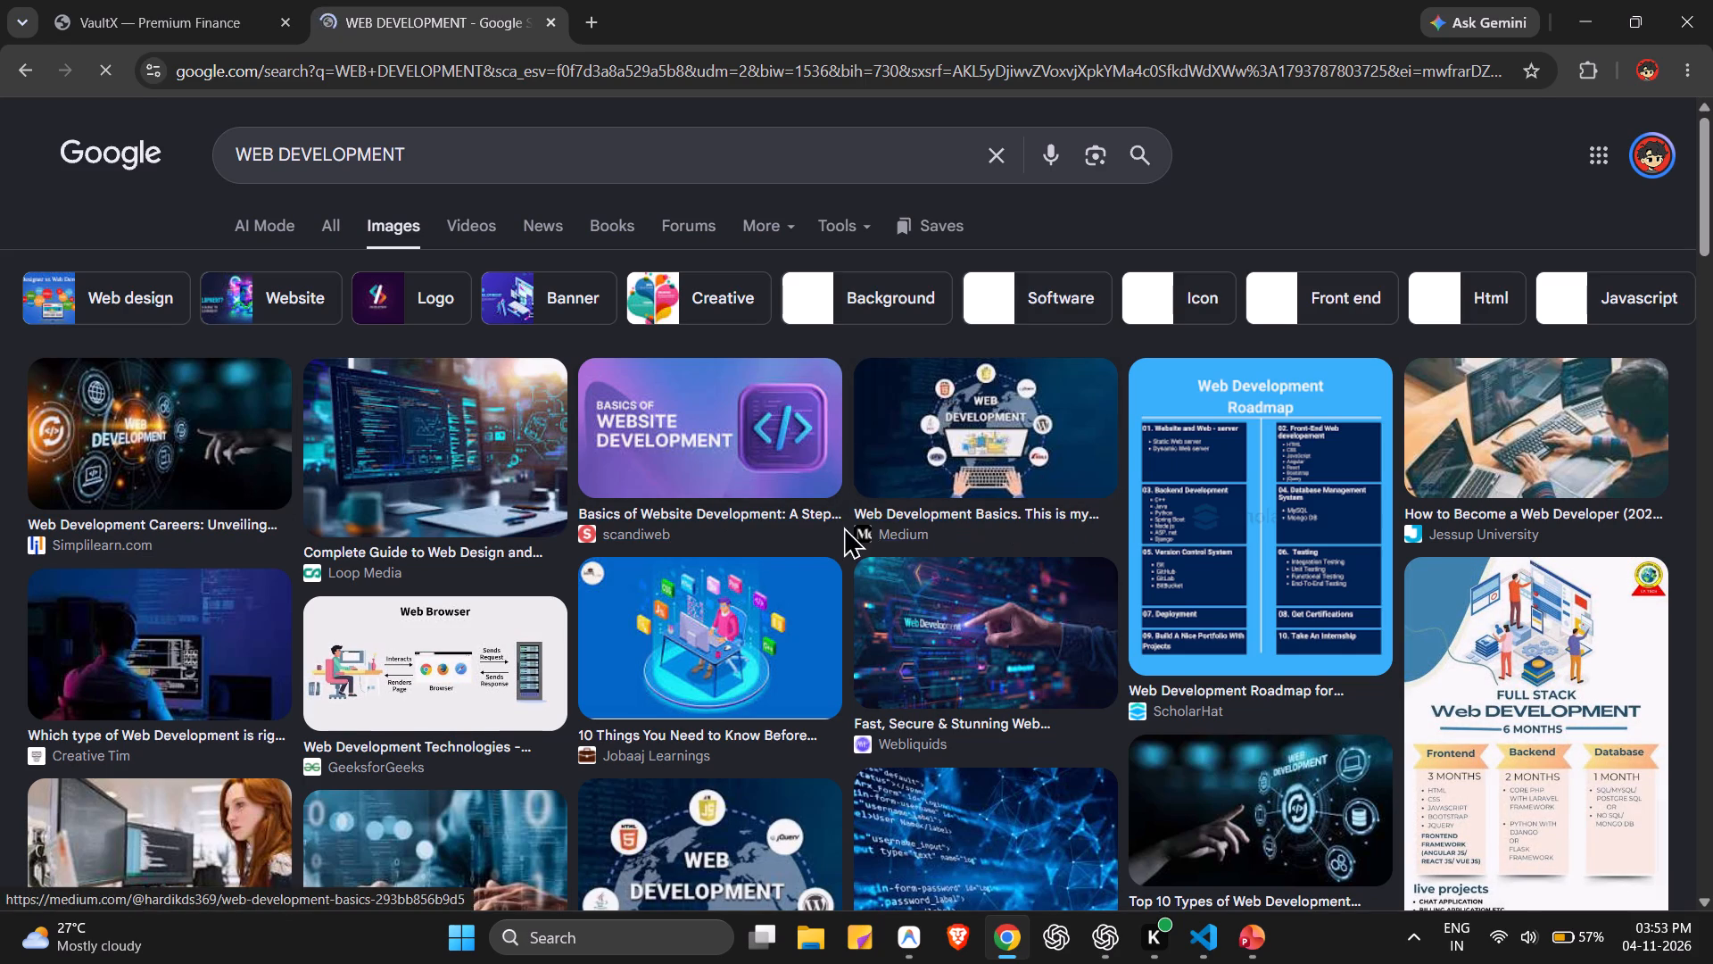
Preview the Medium "Web Development Basics" image and look over the other web development results.
left_click(1033, 455)
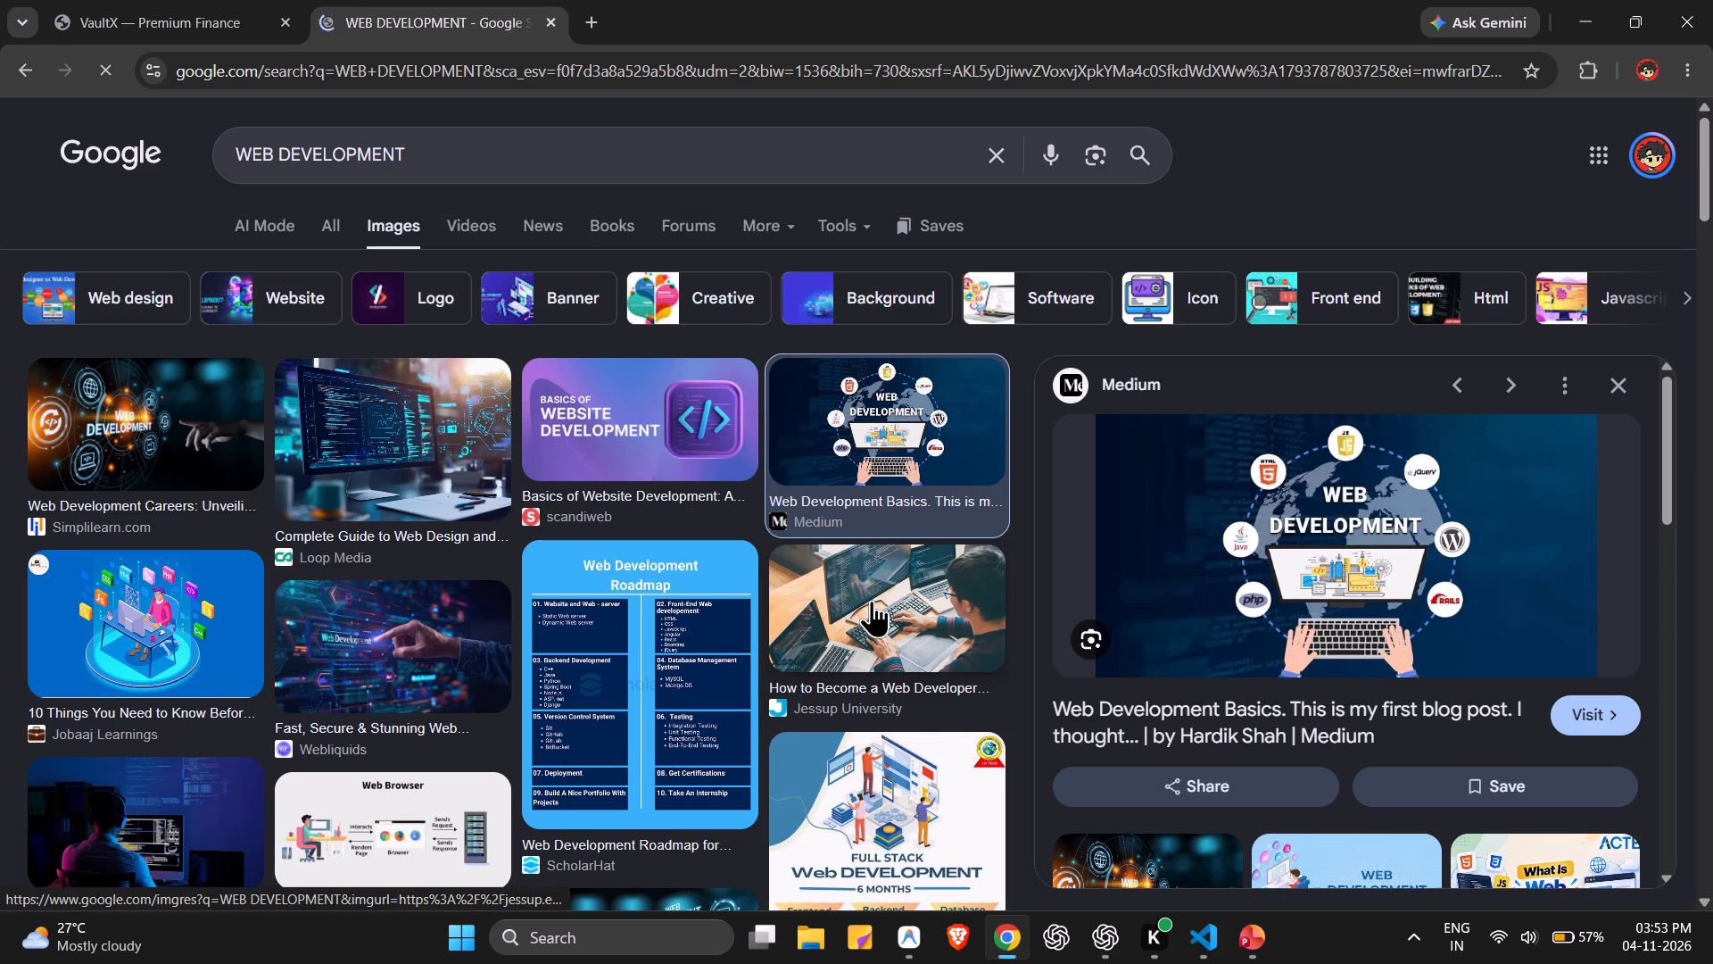
scroll(542, 633, "down", 2)
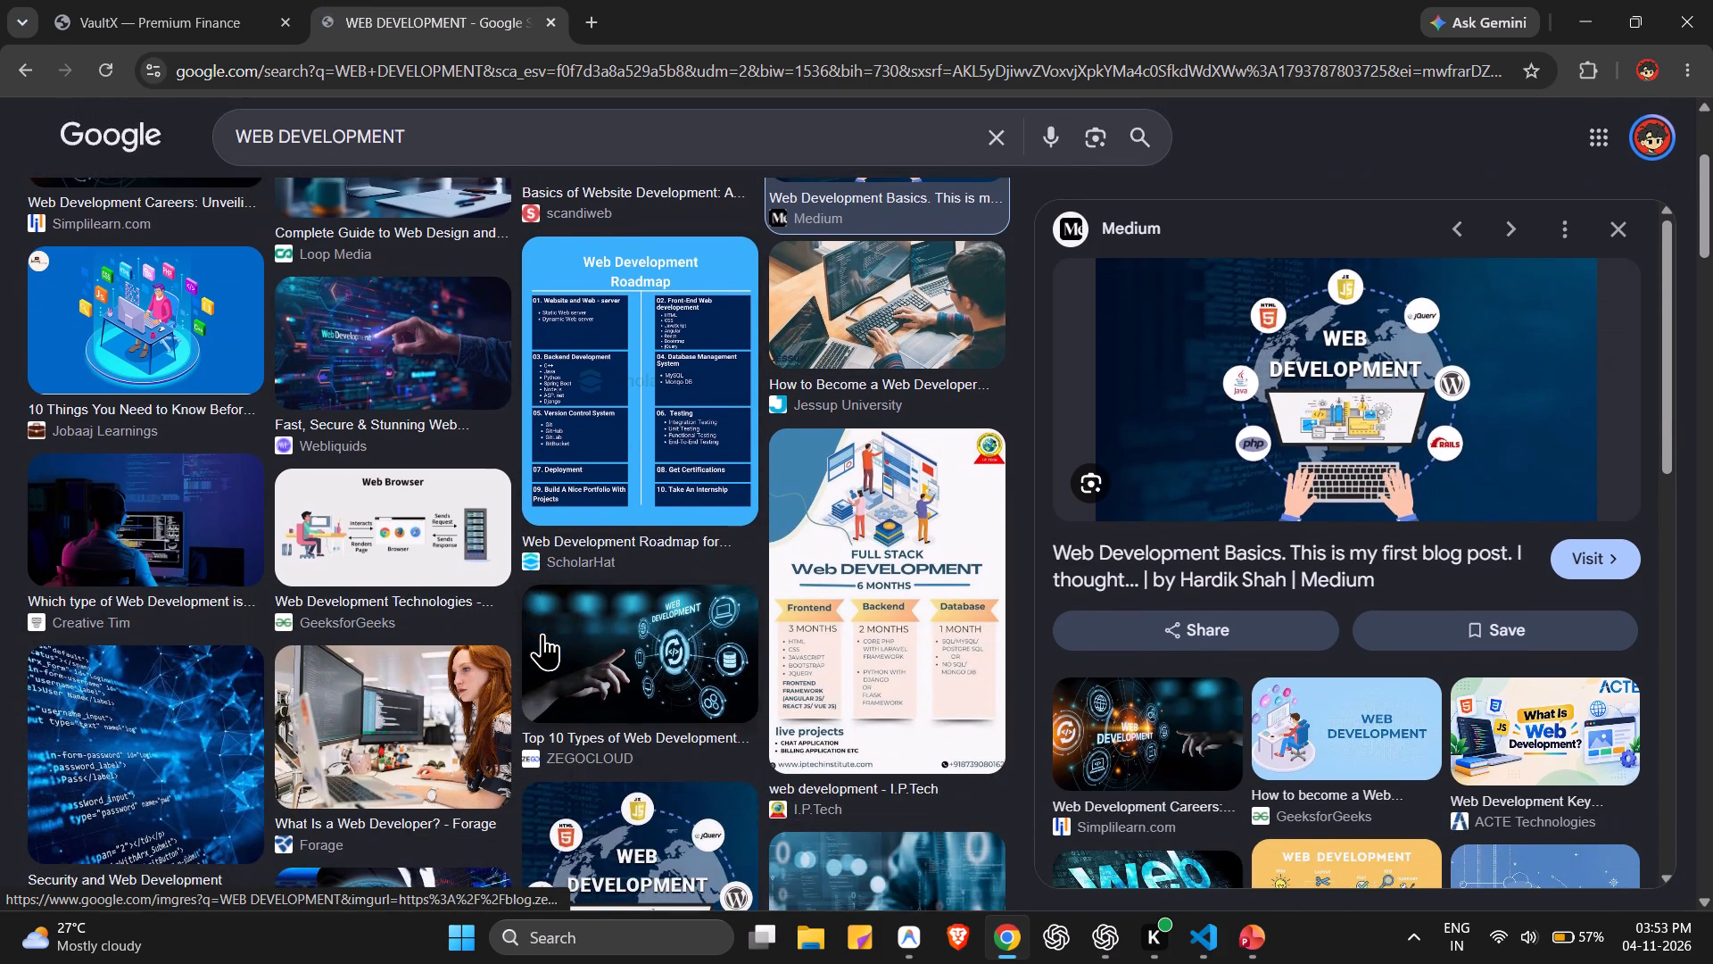
scroll(558, 556, "down", 1)
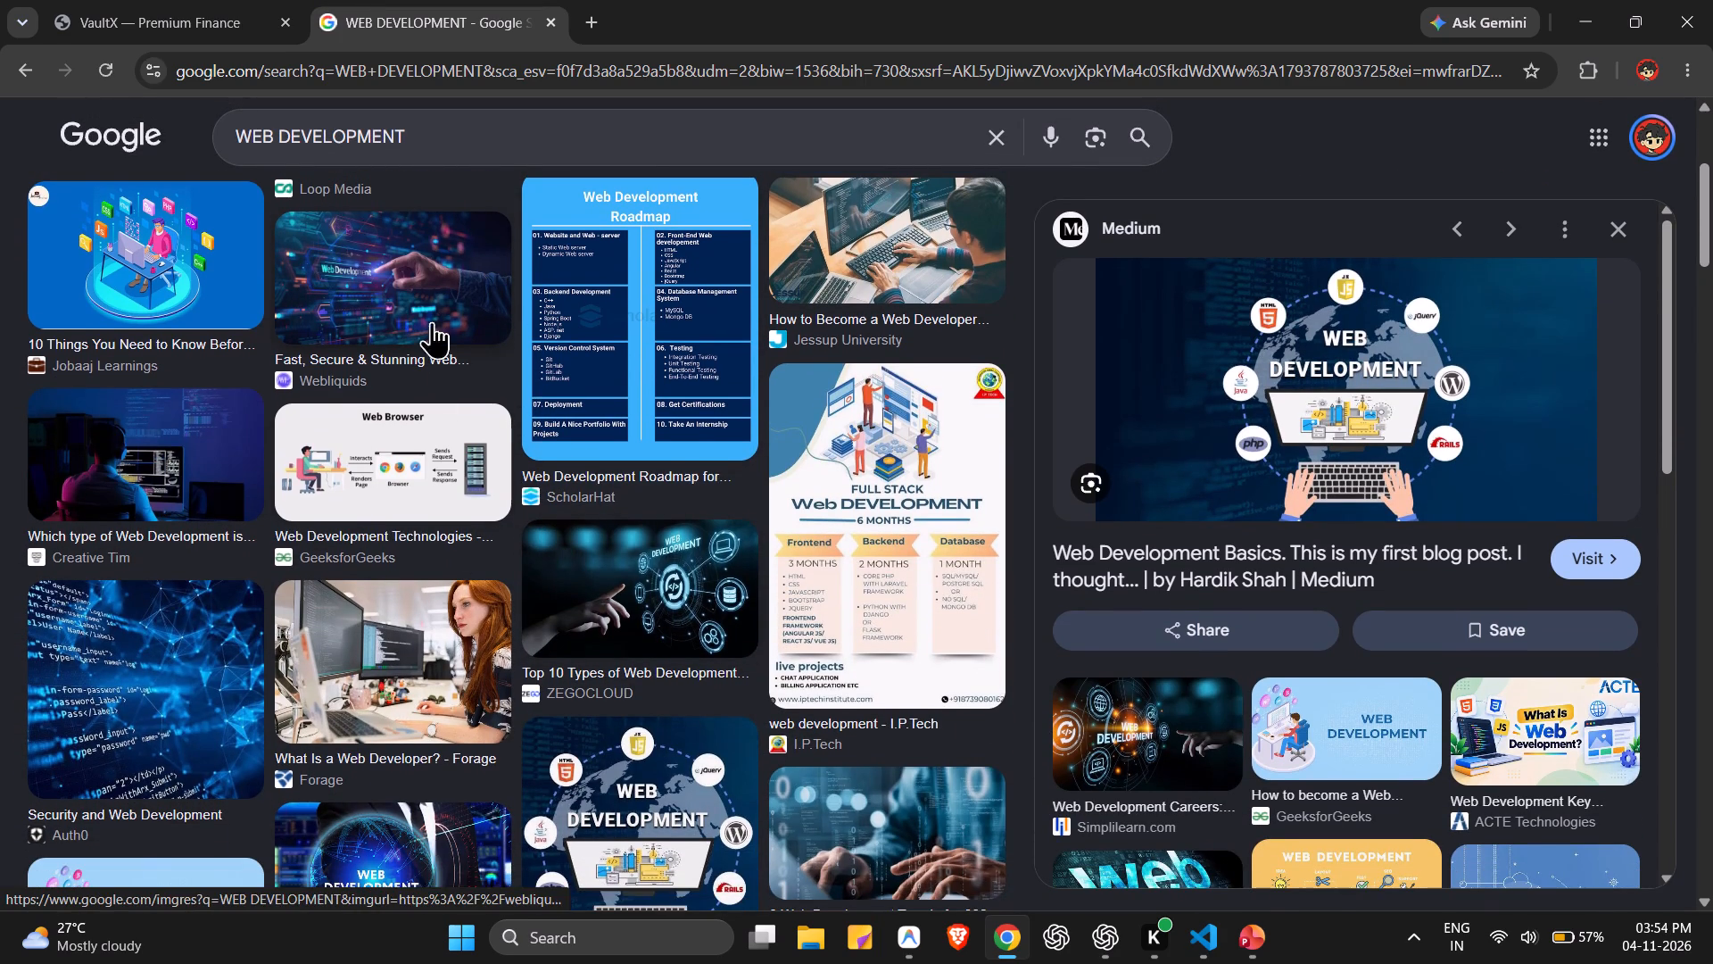
scroll(438, 312, "up", 2)
scroll(266, 473, "up", 1)
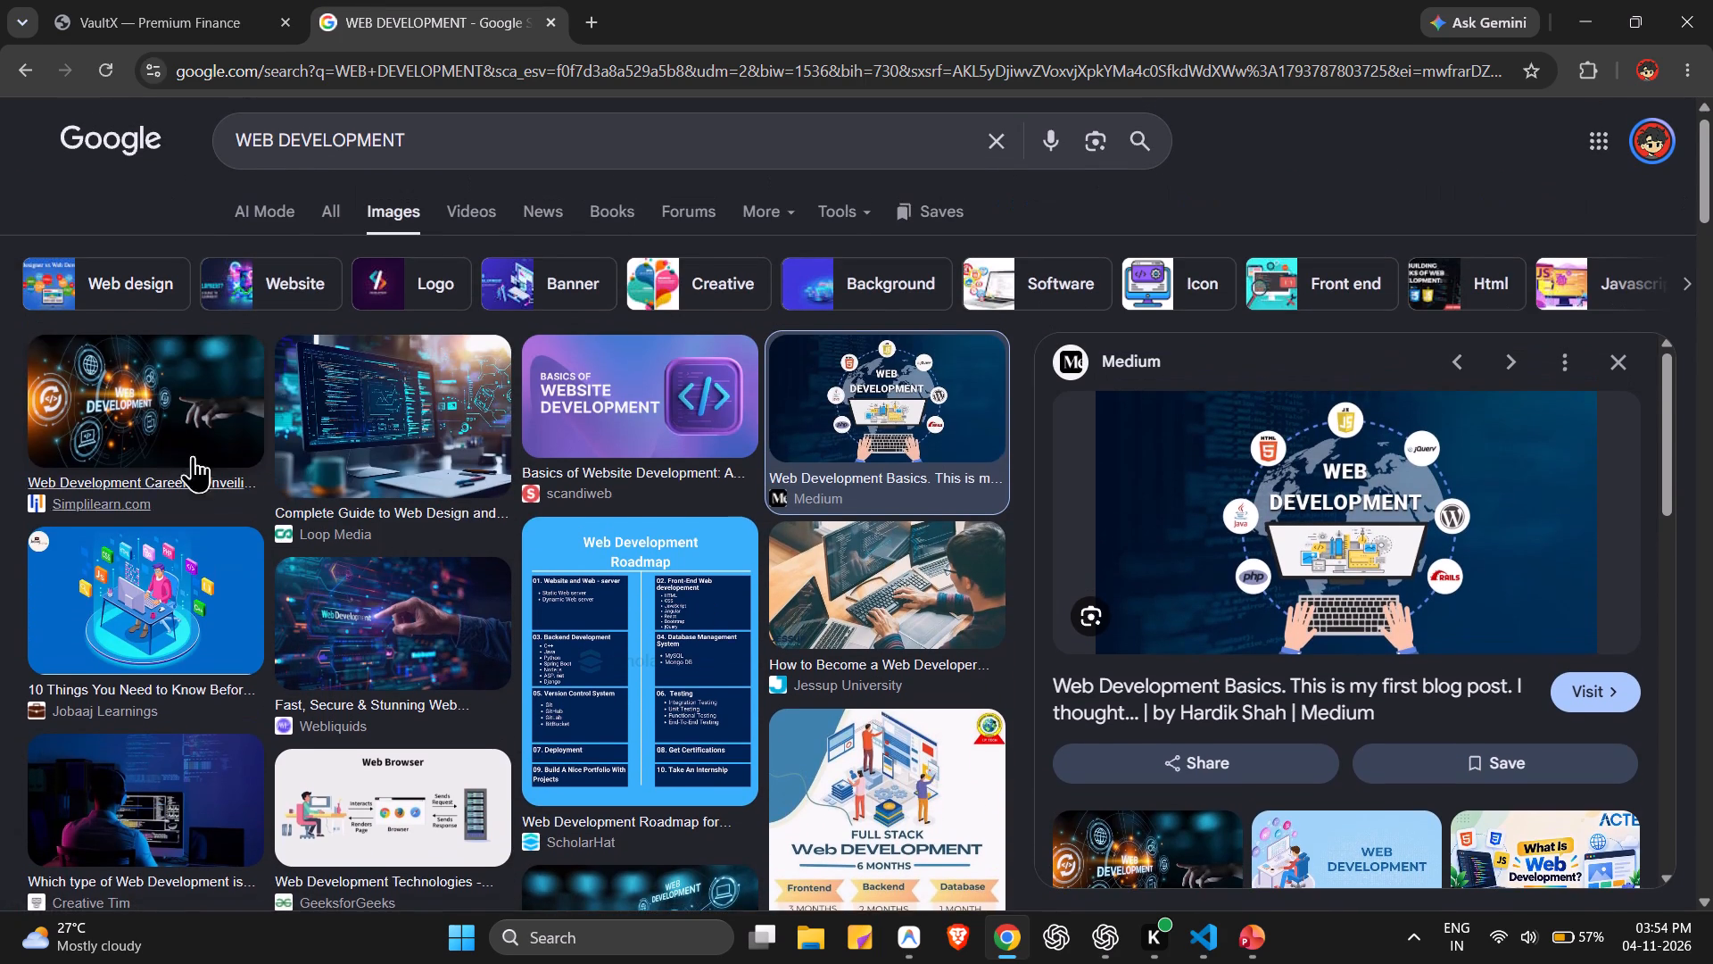
Copy the Simplilearn "Web Development Careers" image and paste it into the Objective slide in PowerPoint.
left_click(185, 400)
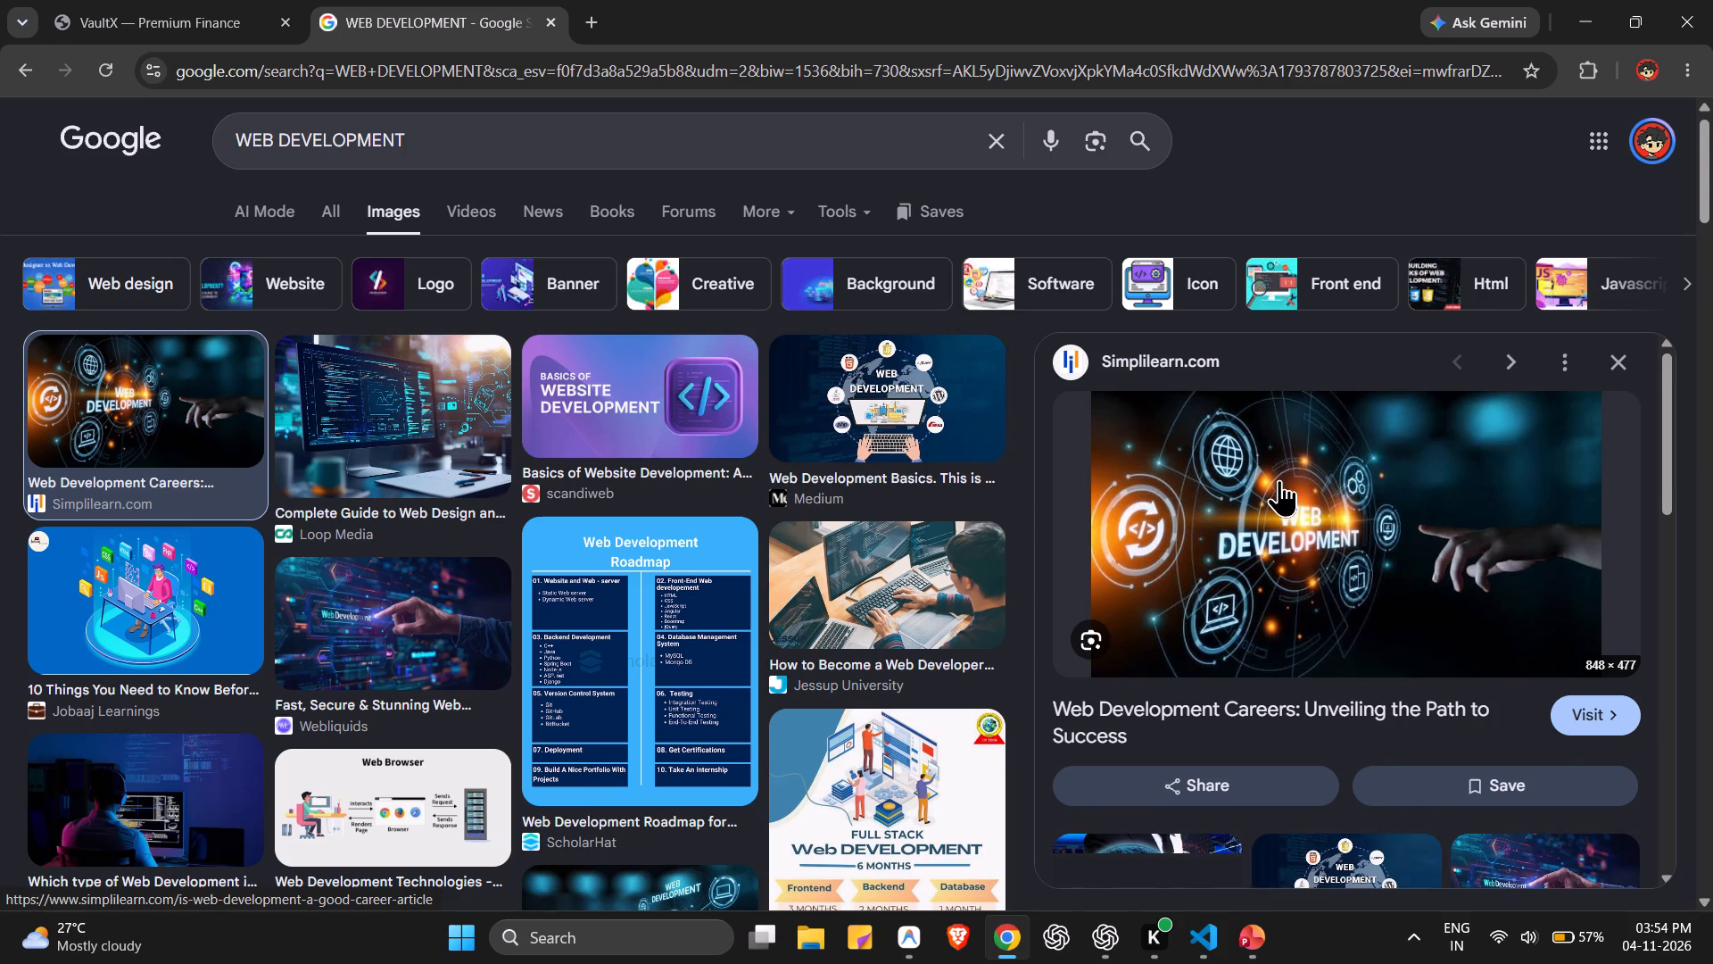
right_click(1279, 479)
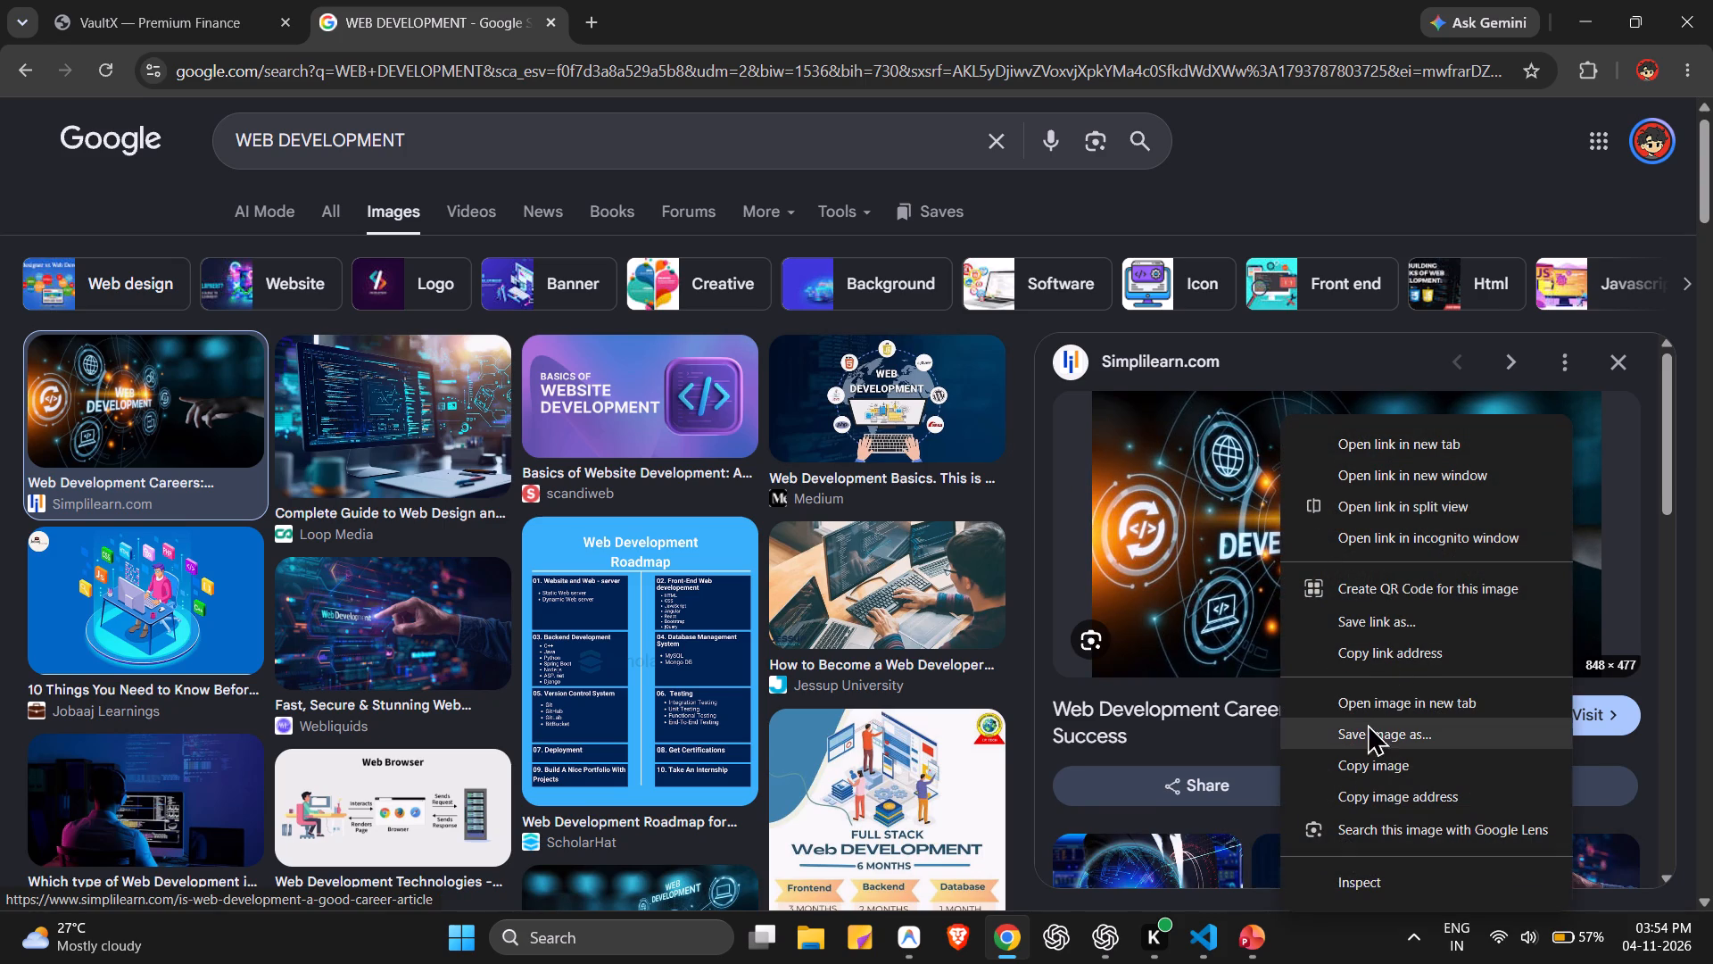
left_click(1365, 765)
left_click(1249, 959)
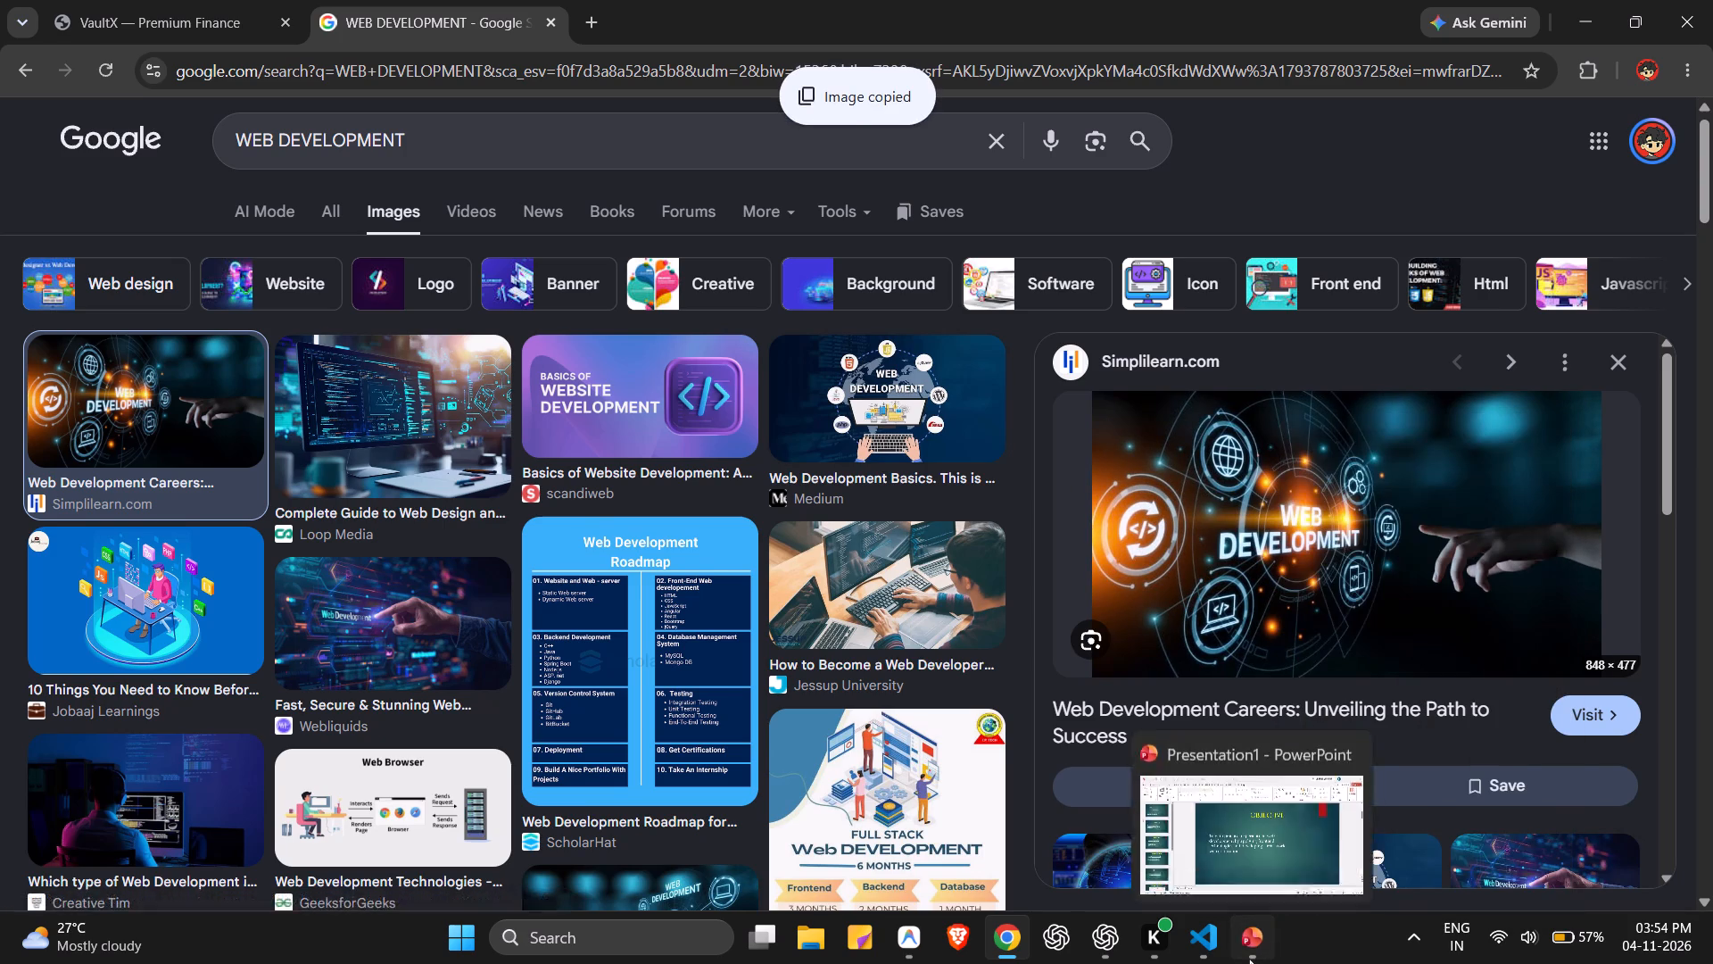
key("ctrl+v")
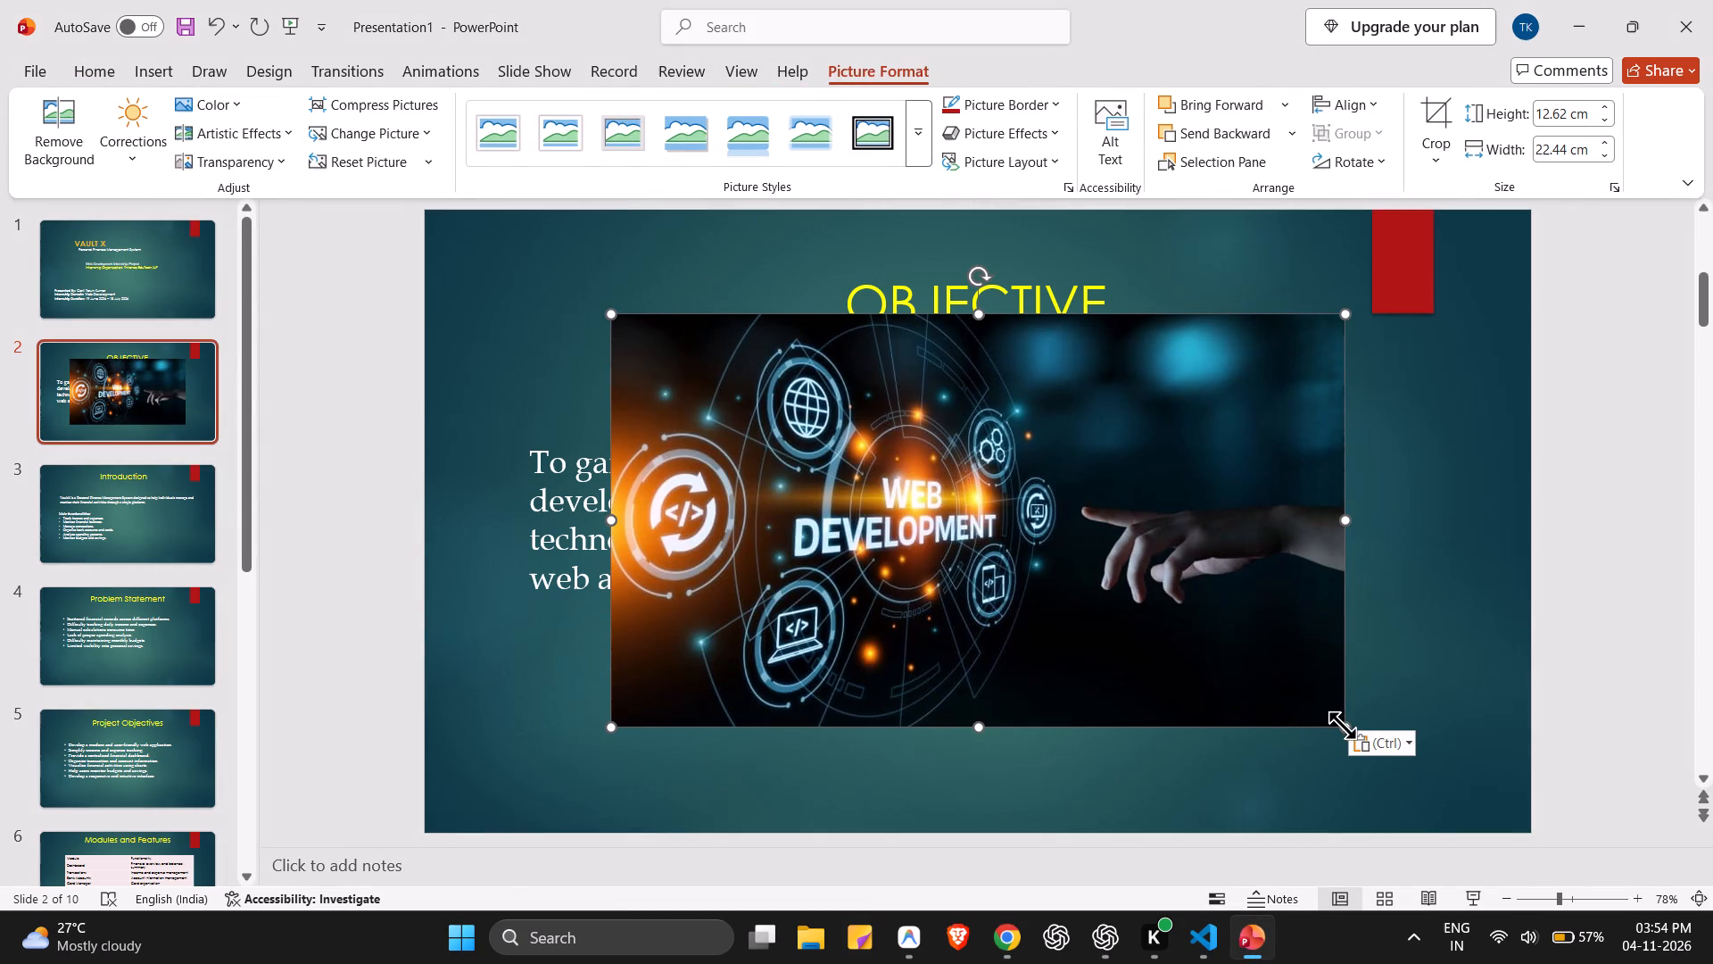
Shrink the web development picture to about 6.3 cm high by 11.3 cm wide and place it to the right of the objective text.
left_click_drag(1342, 725, 981, 519)
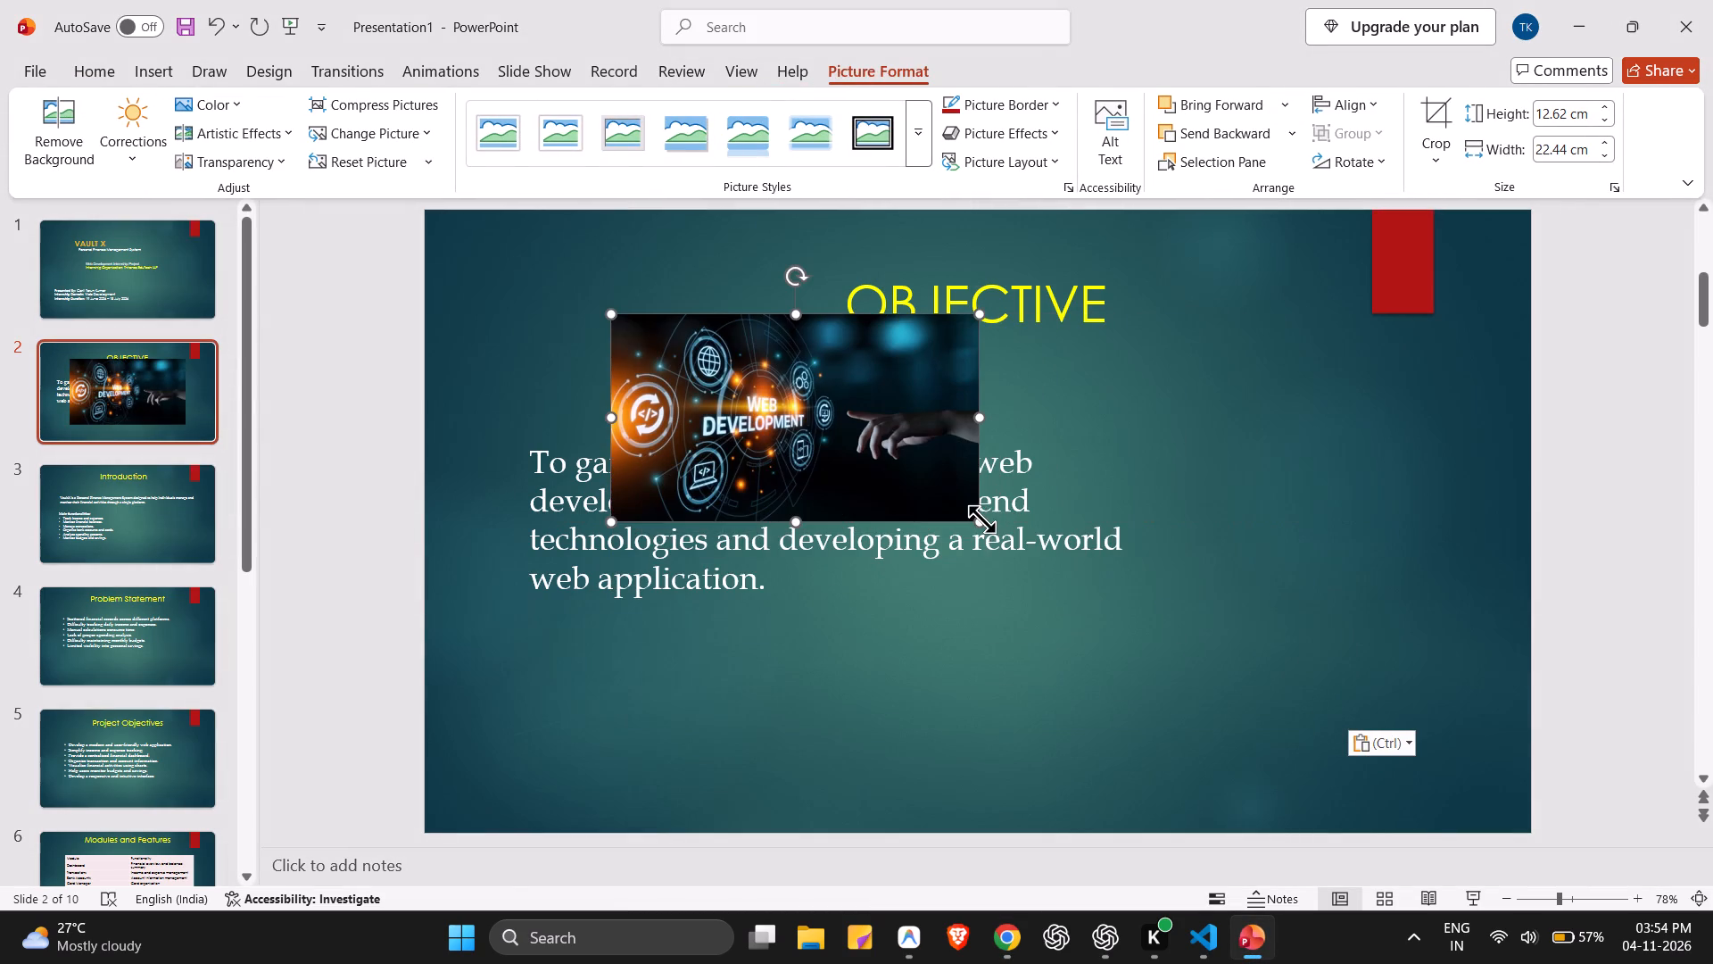
left_click_drag(806, 397, 1344, 490)
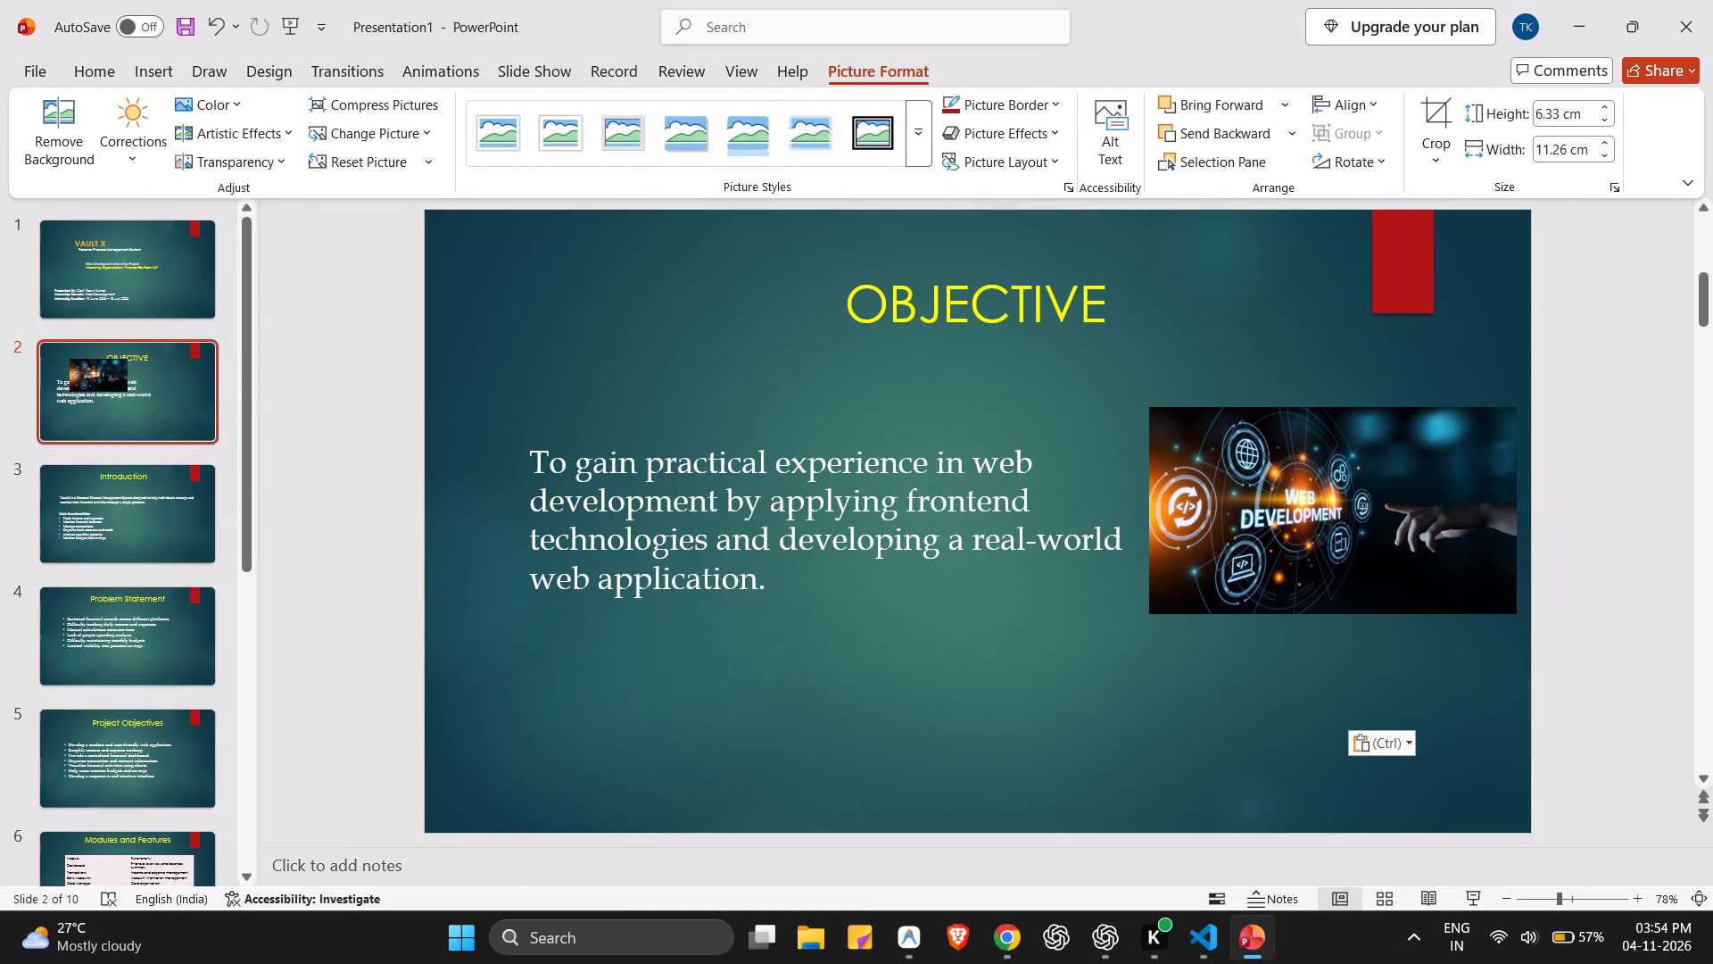
left_click_drag(1344, 490, 1343, 490)
left_click(1114, 630)
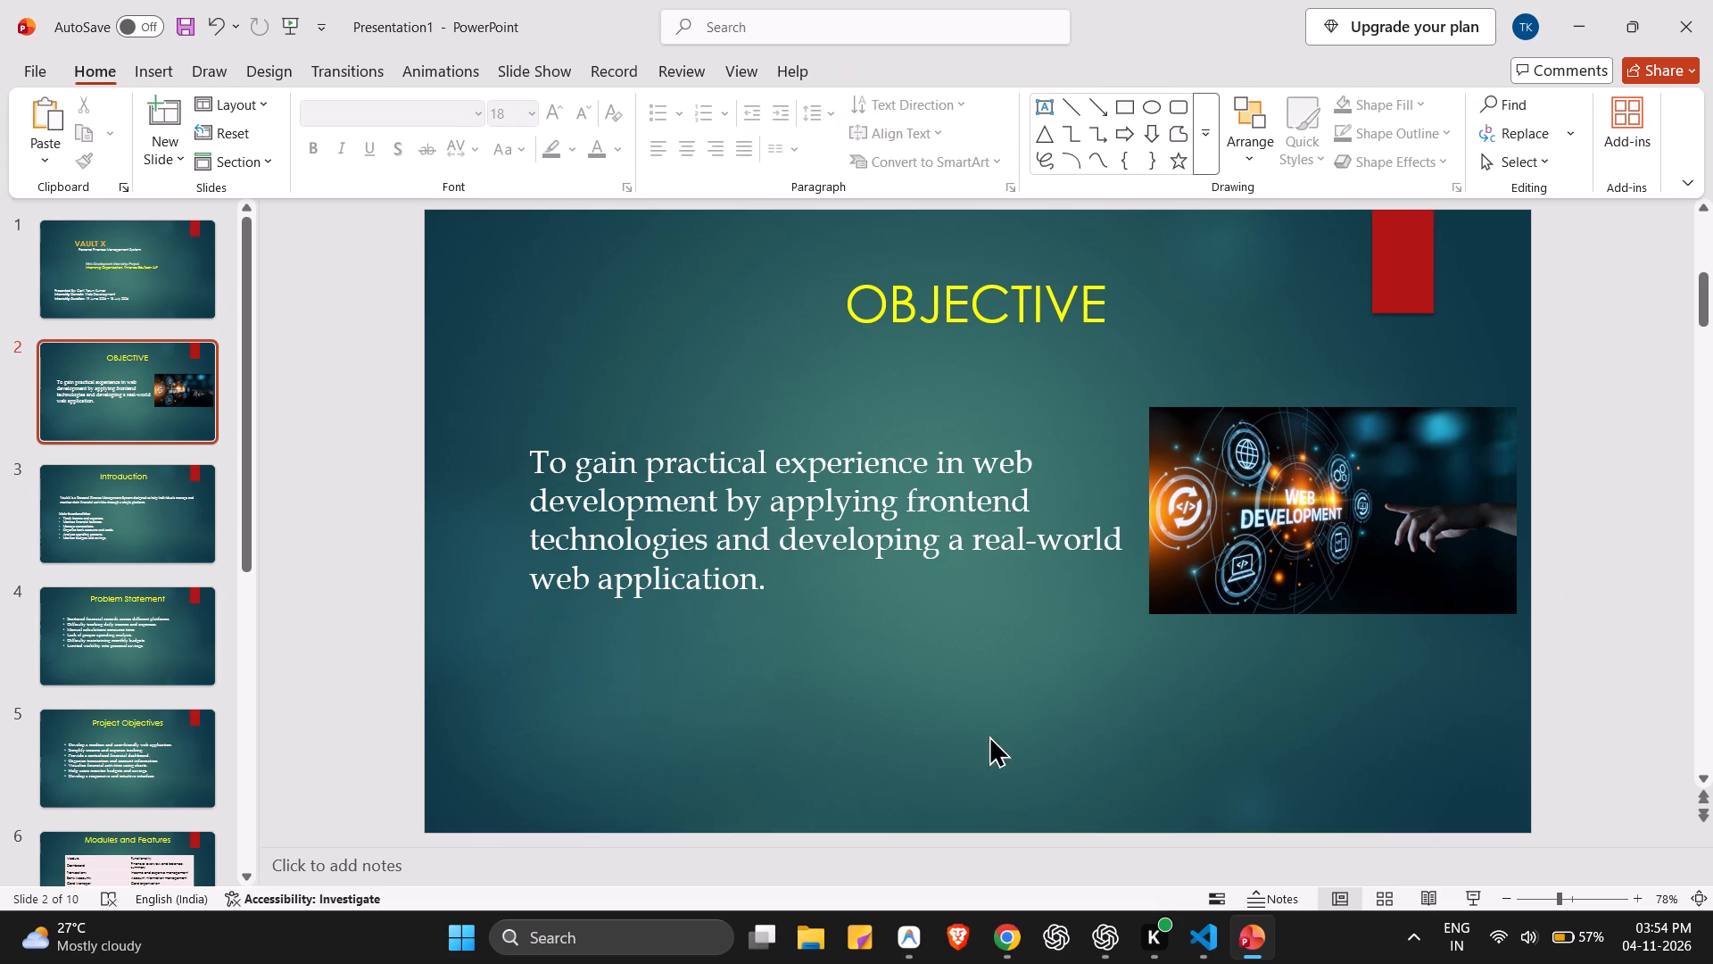
Review the title slide and the thumbnails of all slides through to the Thank You slide.
left_click(138, 284)
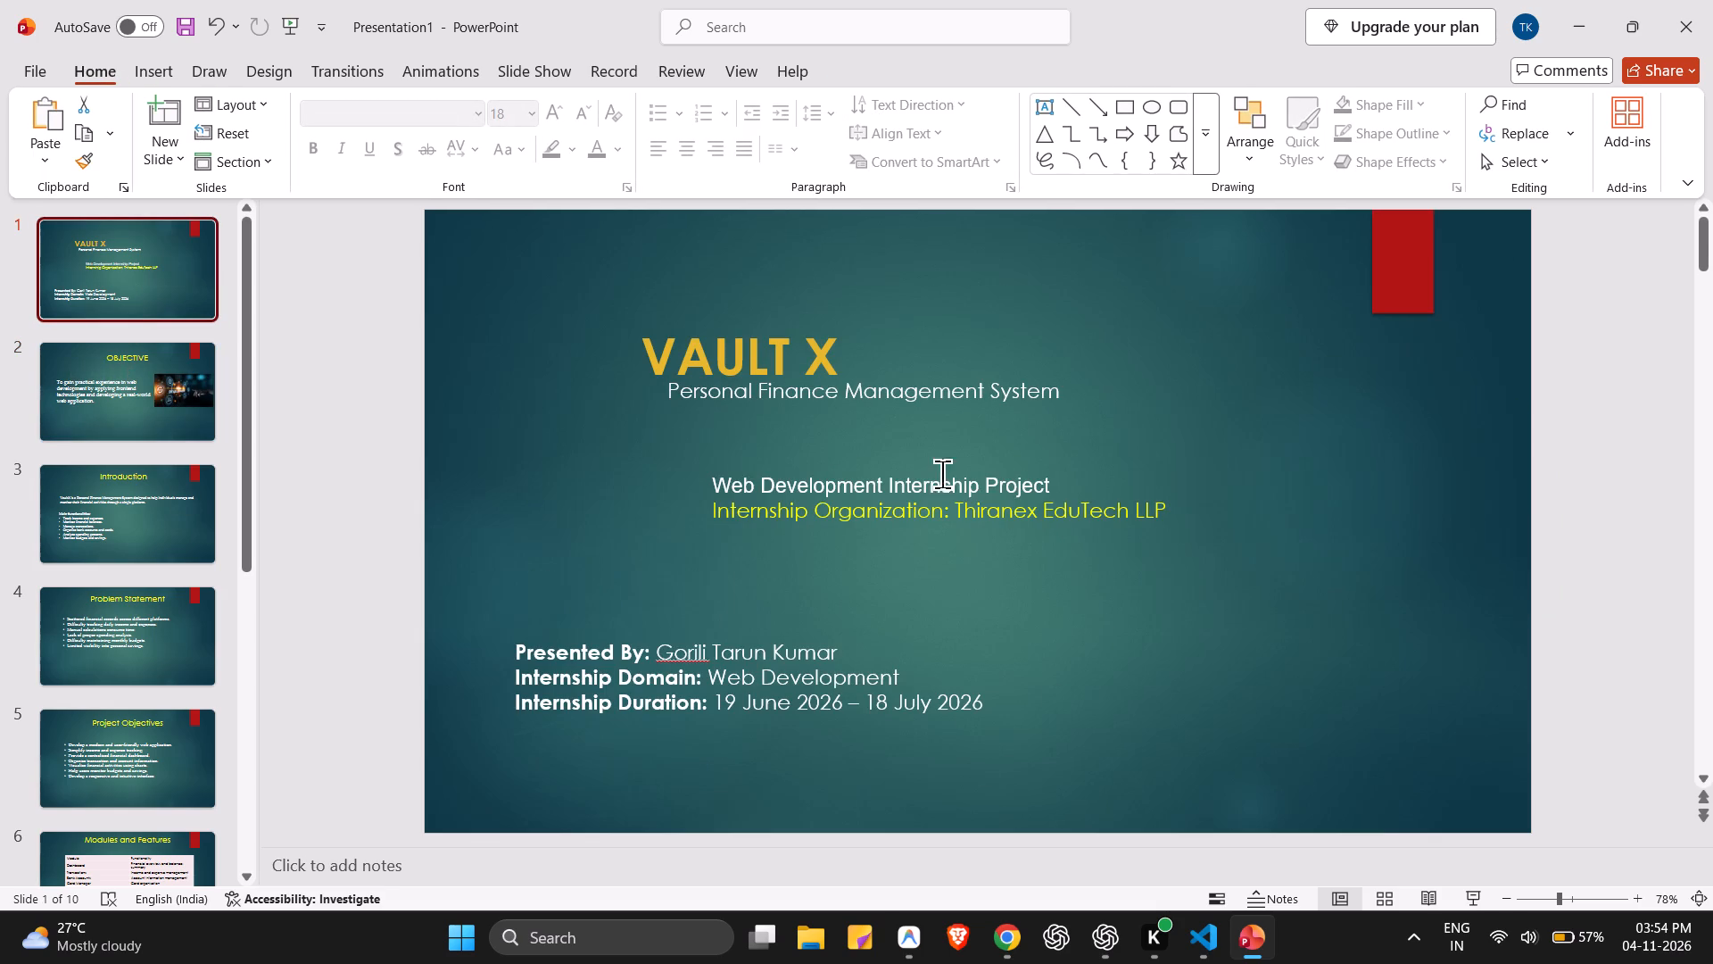
scroll(112, 644, "down", 13)
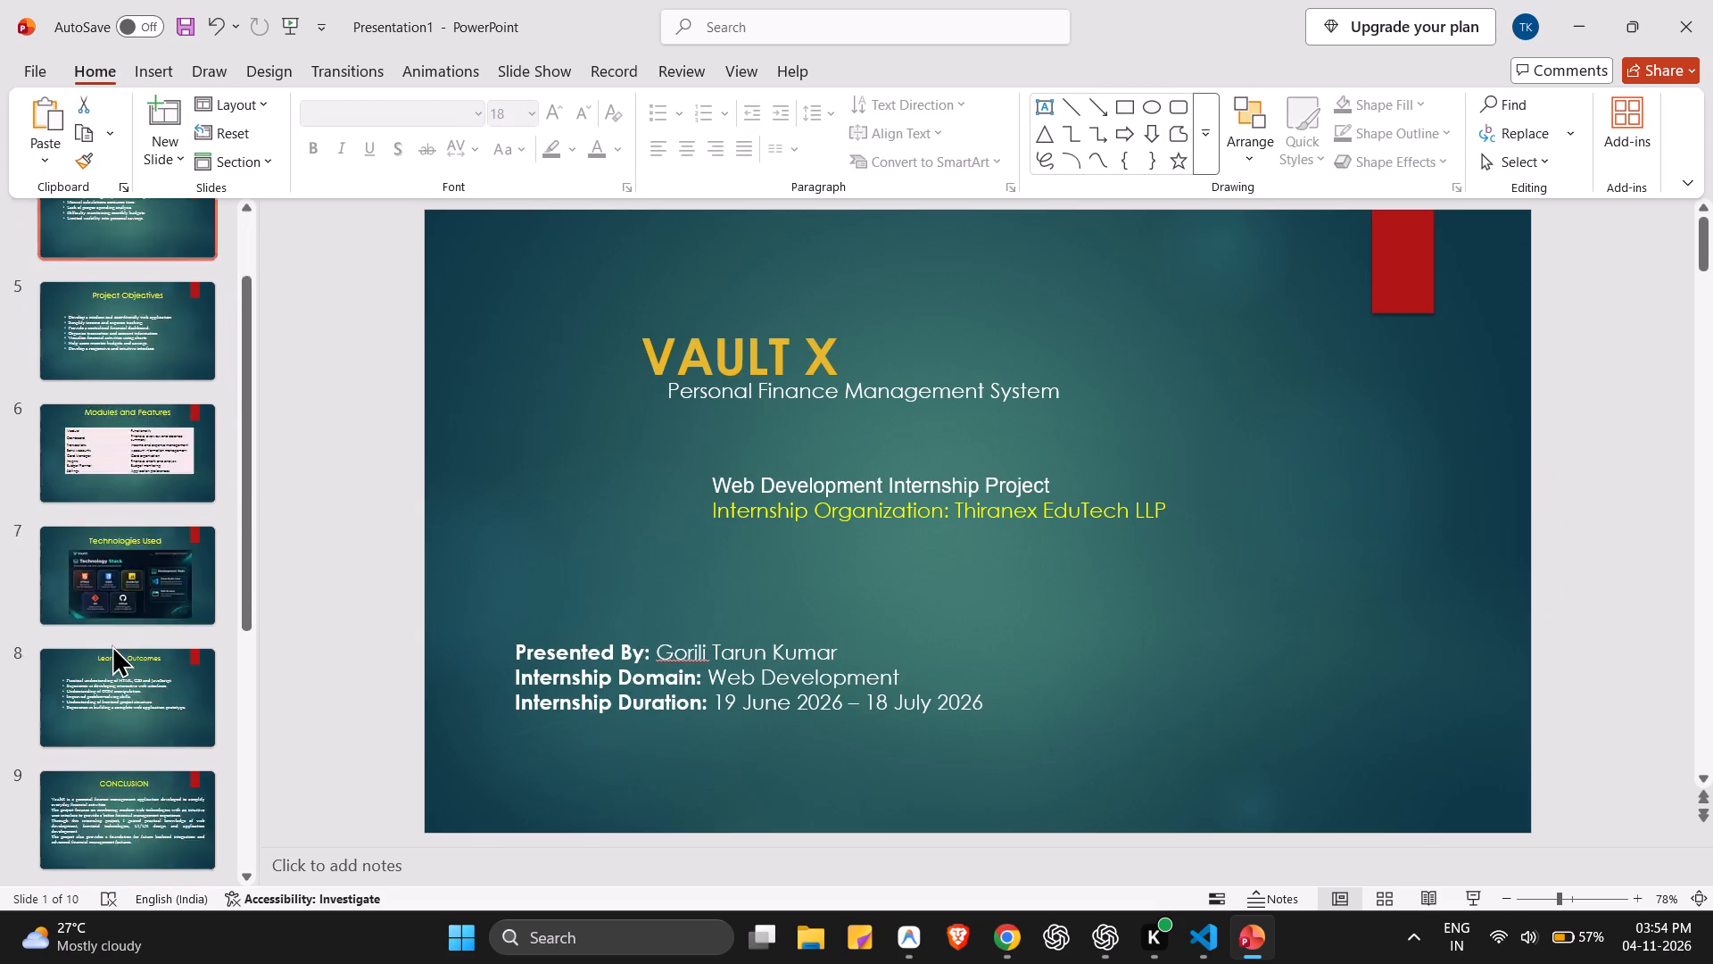
scroll(112, 644, "down", 20)
scroll(112, 644, "down", 18)
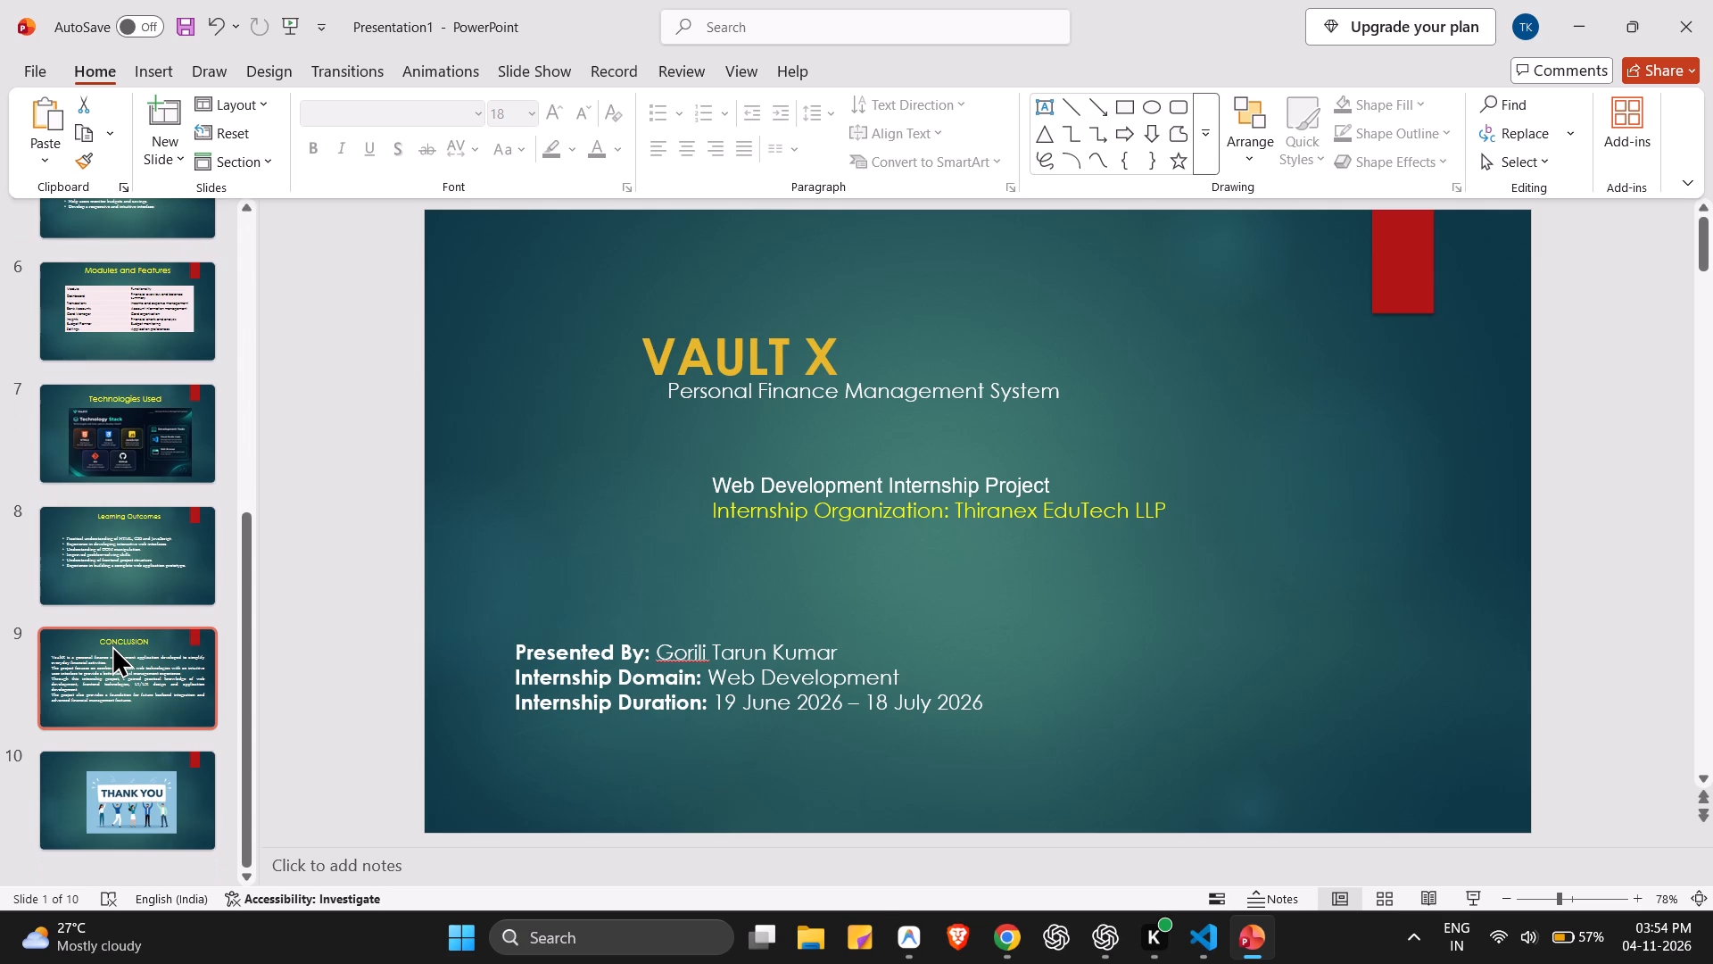
scroll(112, 644, "down", 2)
scroll(92, 484, "up", 4)
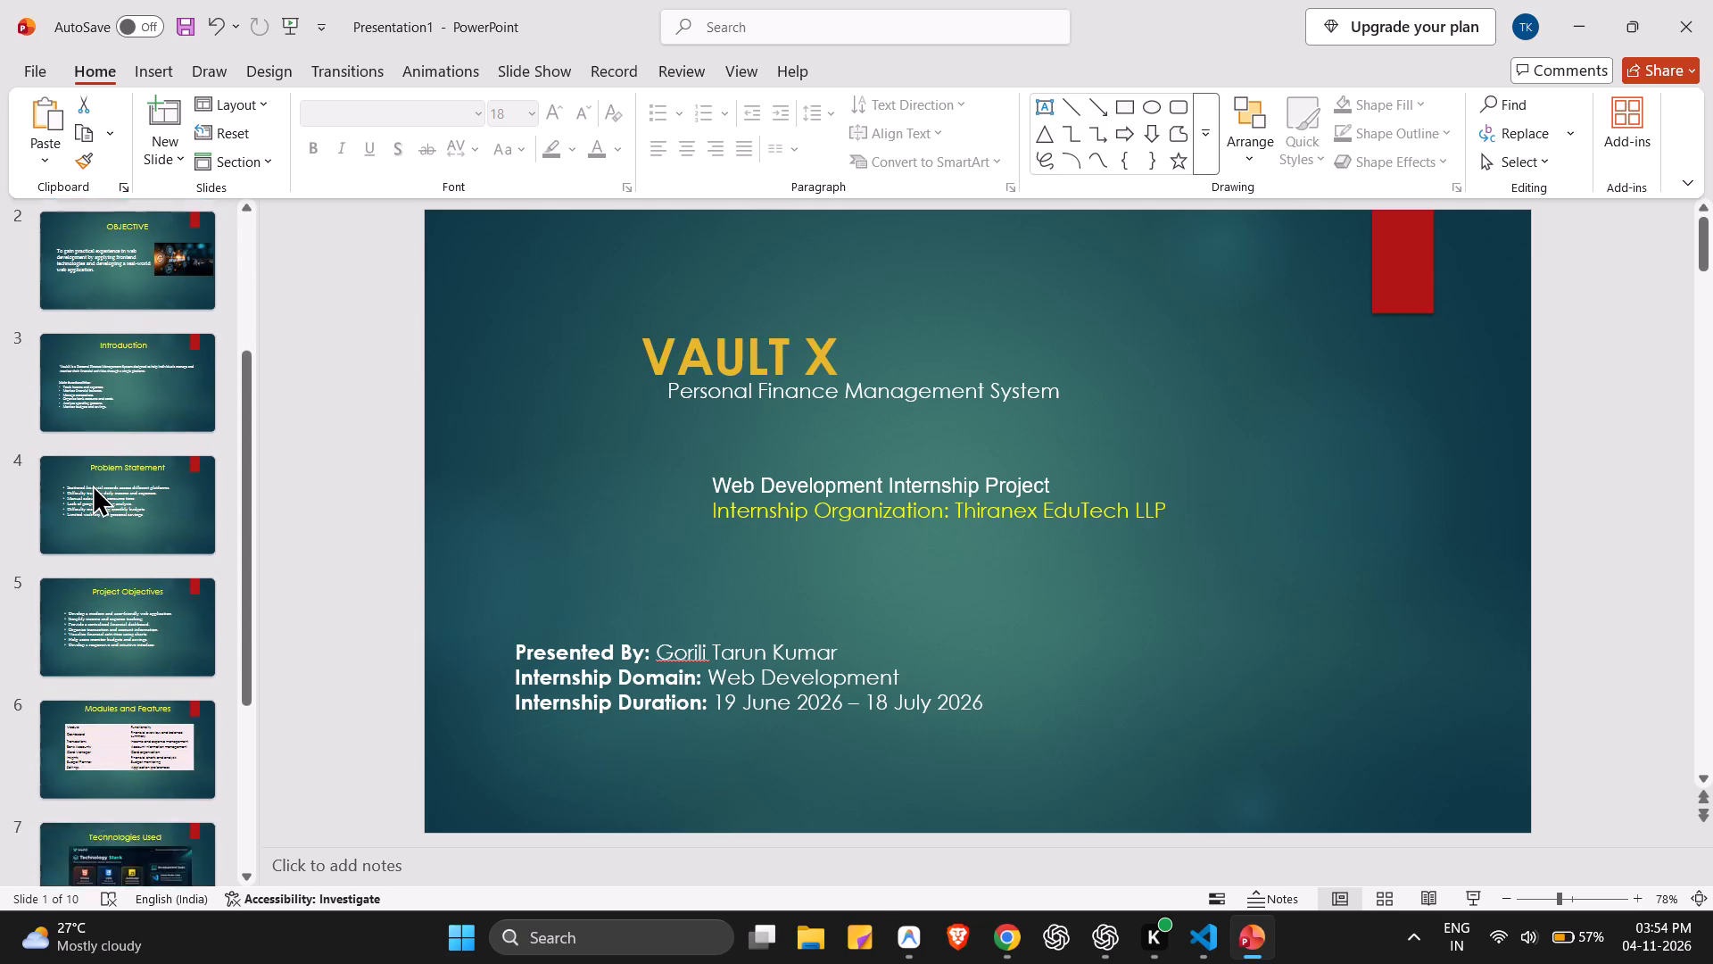
scroll(92, 484, "up", 2)
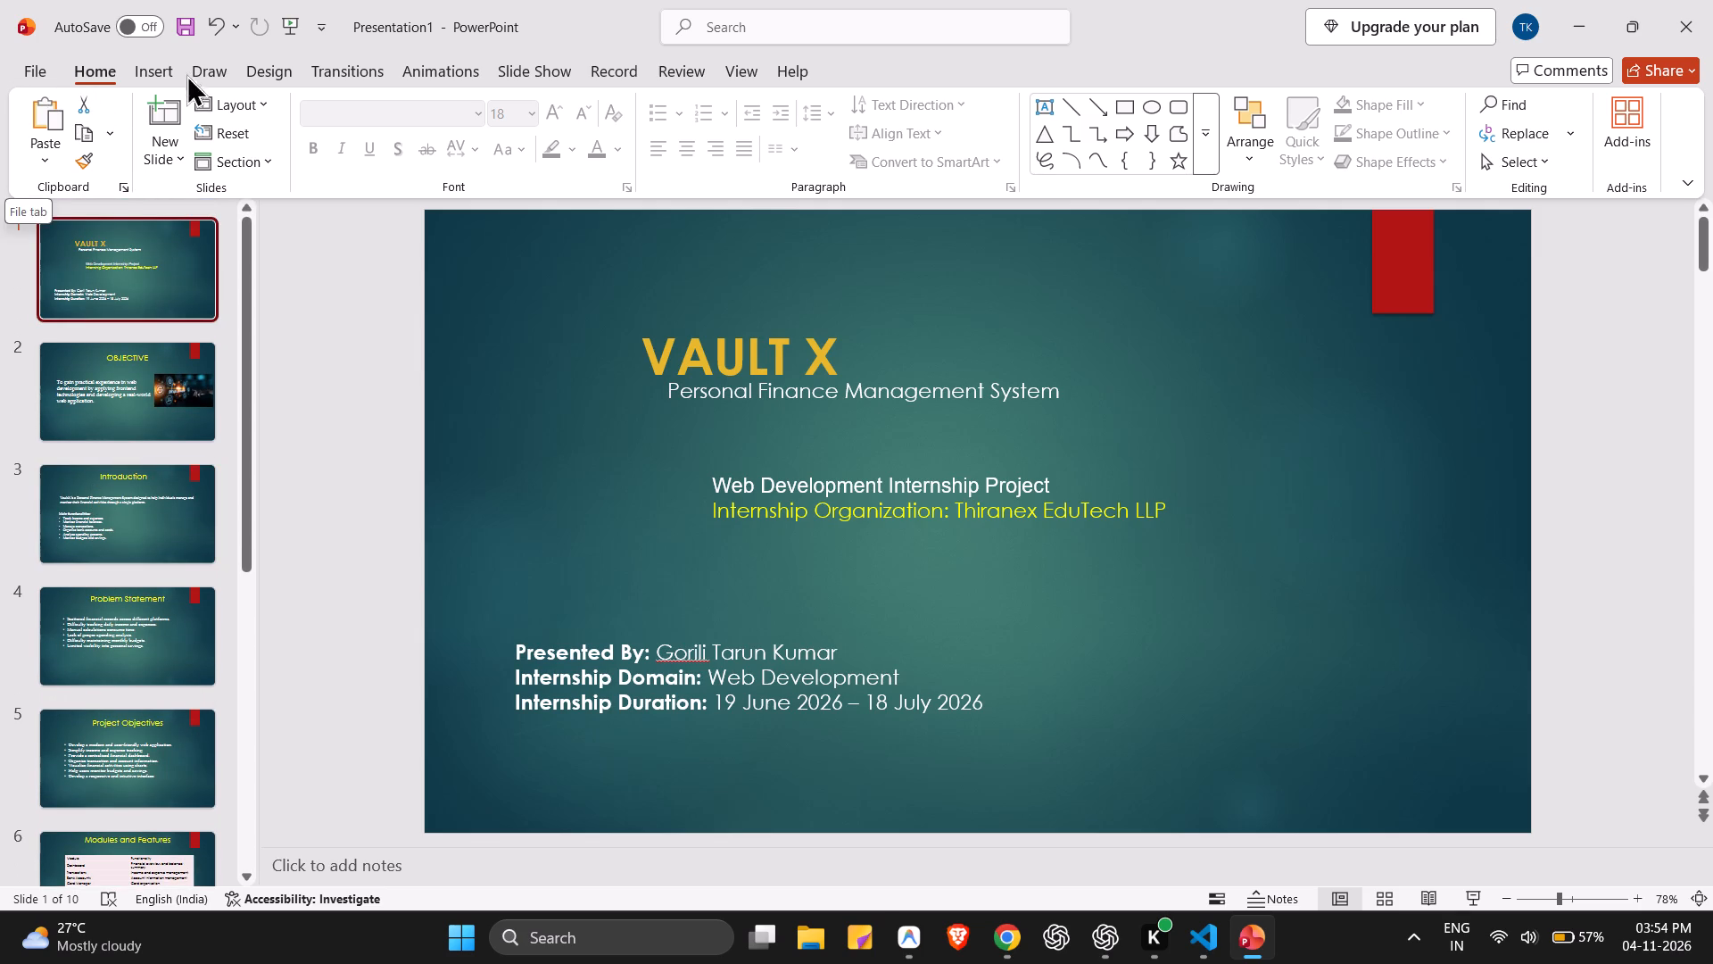
Start saving the presentation and name the file INTERNSHIP_PPT.
left_click(32, 71)
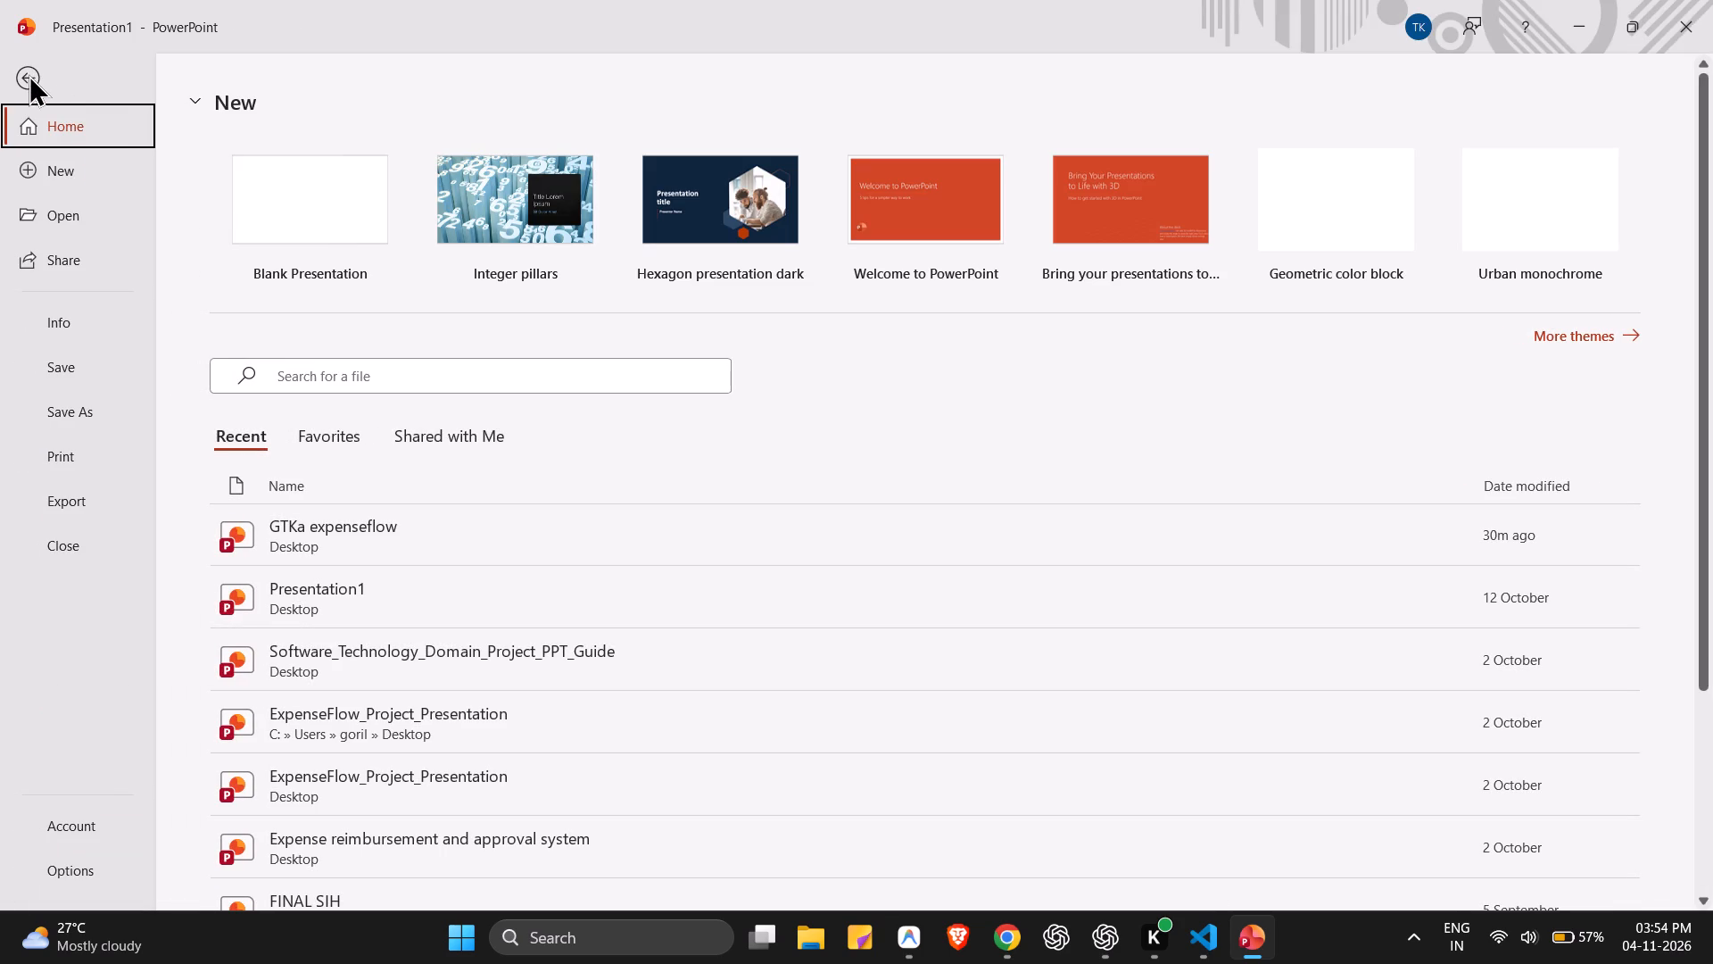
left_click(29, 74)
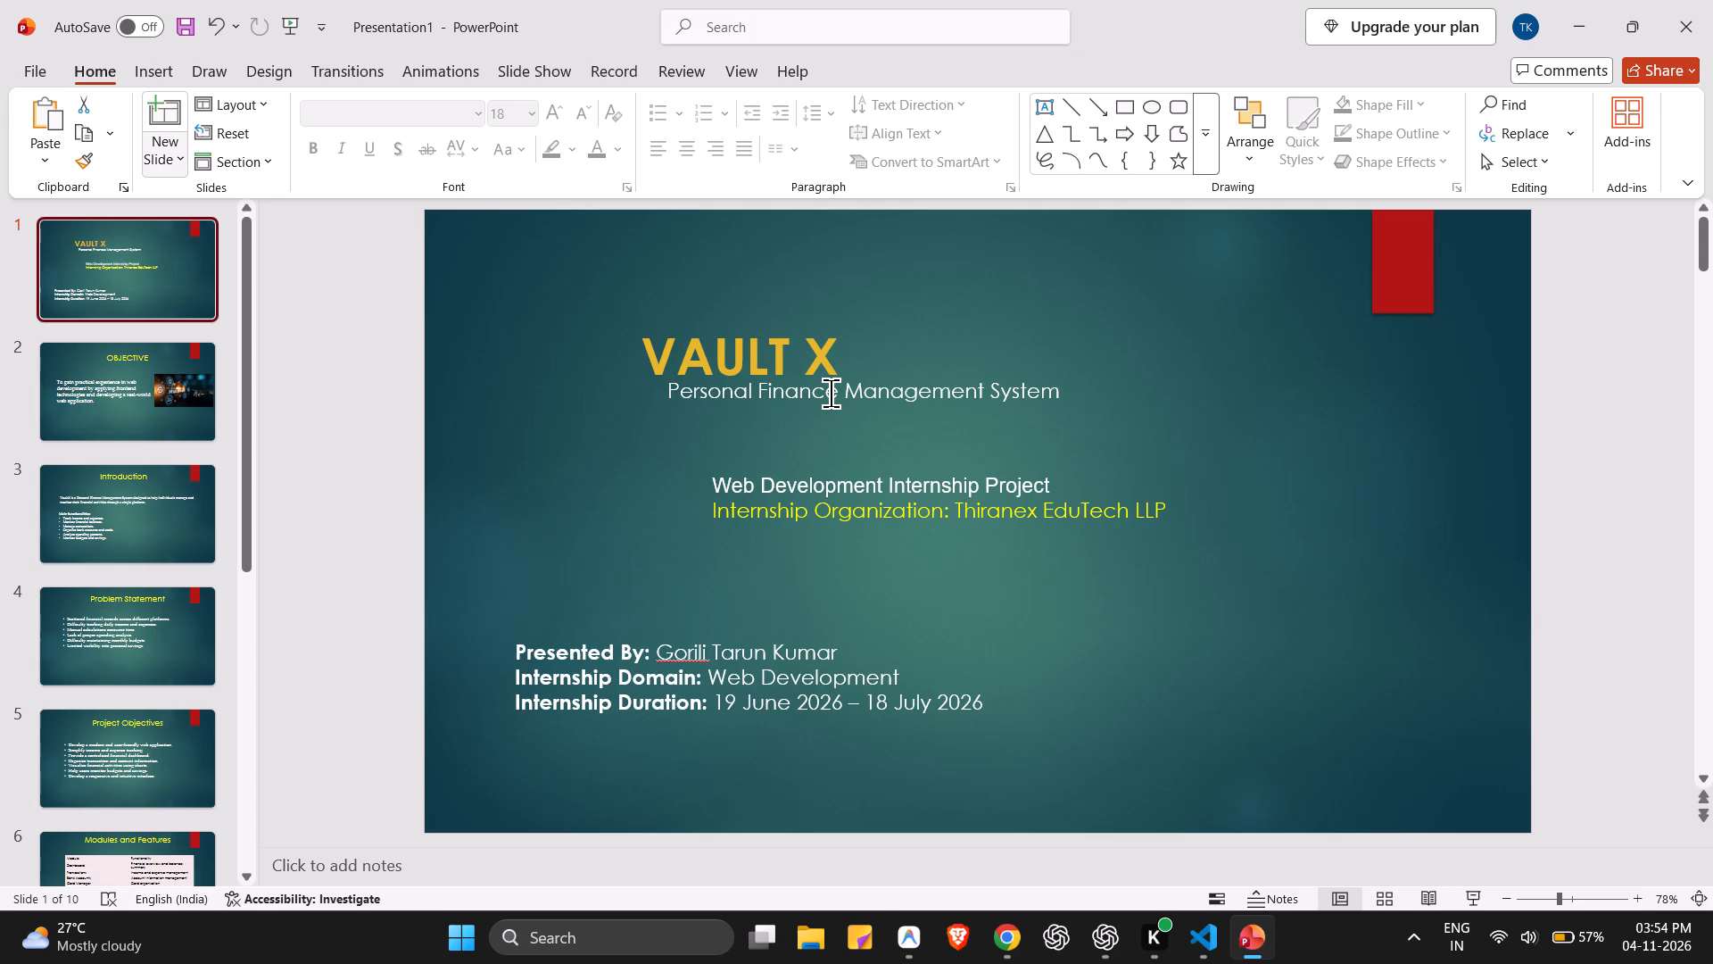
key("ctrl+s")
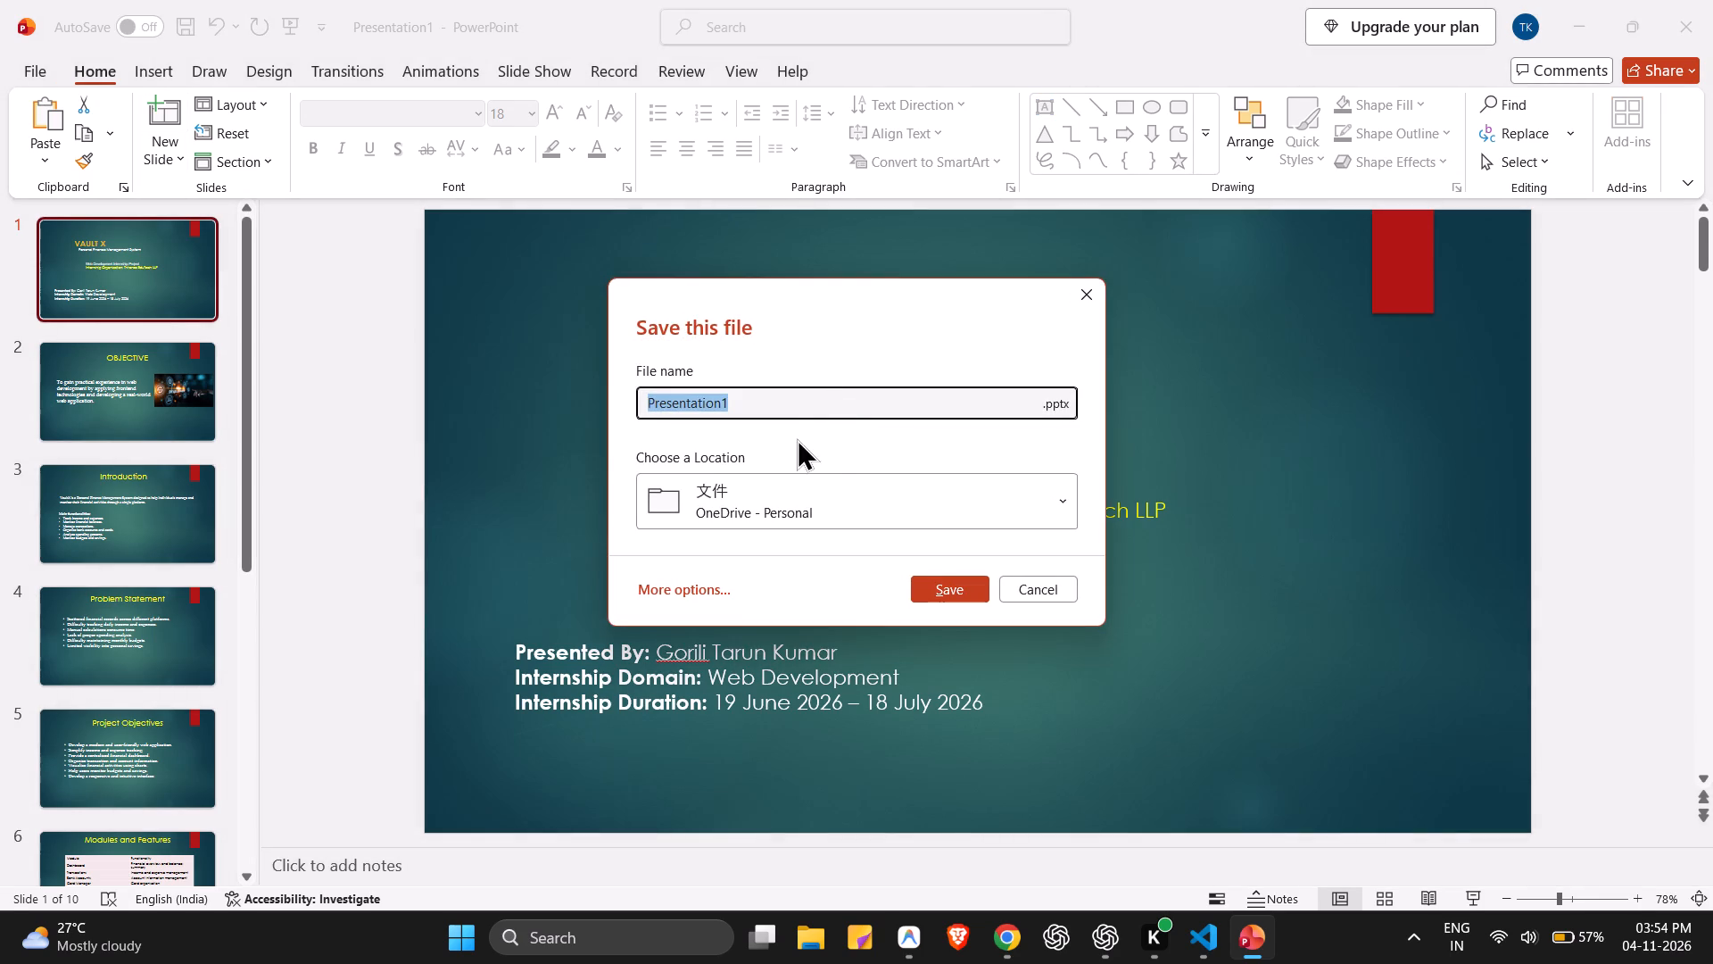
key("BackSpace")
type("INTERNSH")
type("I[")
key("BackSpace")
type("P")
key("space")
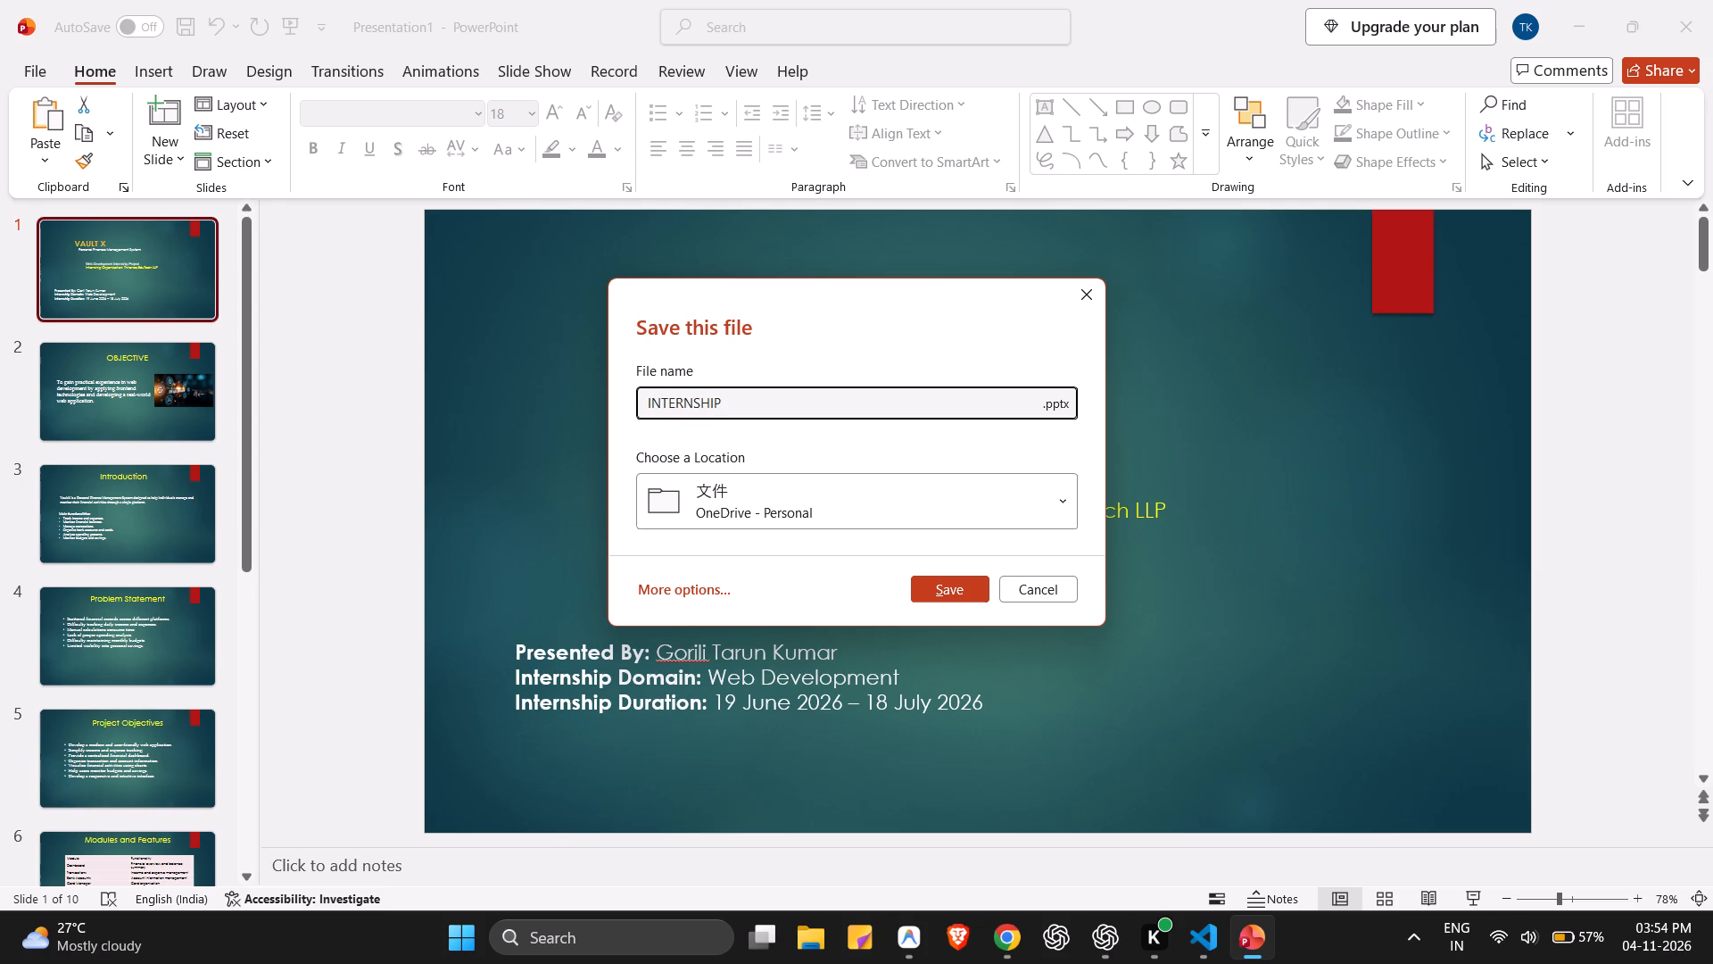
key("BackSpace")
key("shift+underscore")
type("PPT")
Choose a Desktop location on this PC instead of the default OneDrive folder and save the presentation.
left_click(1064, 502)
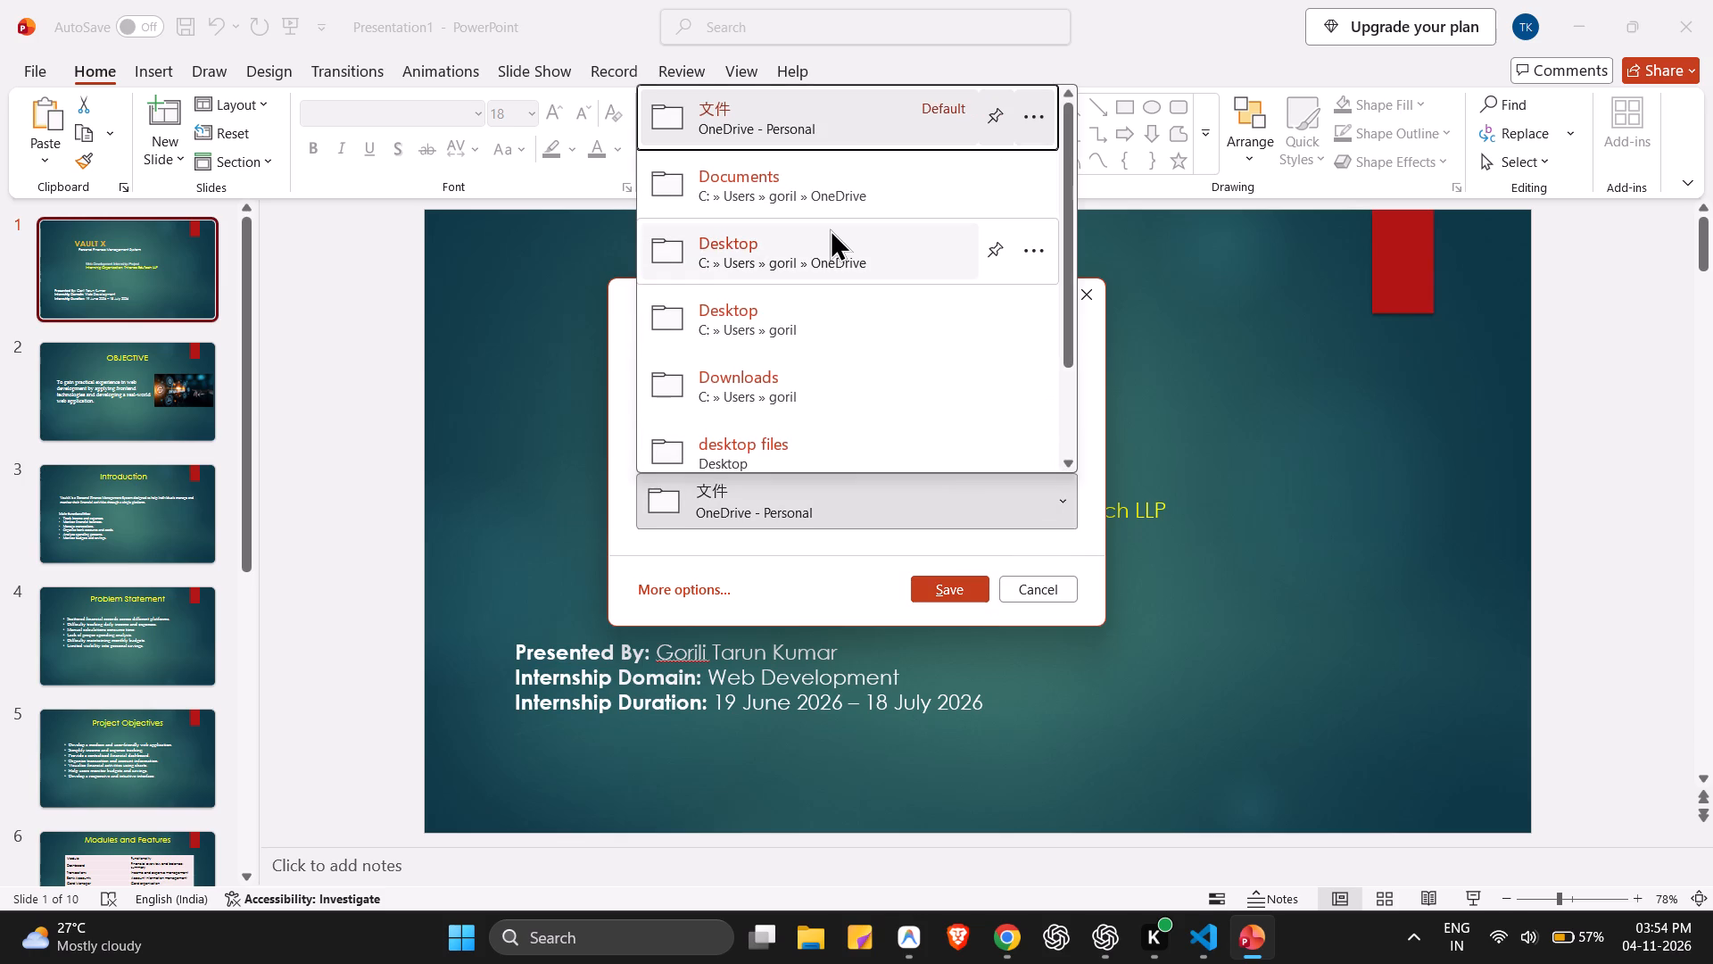
left_click(830, 229)
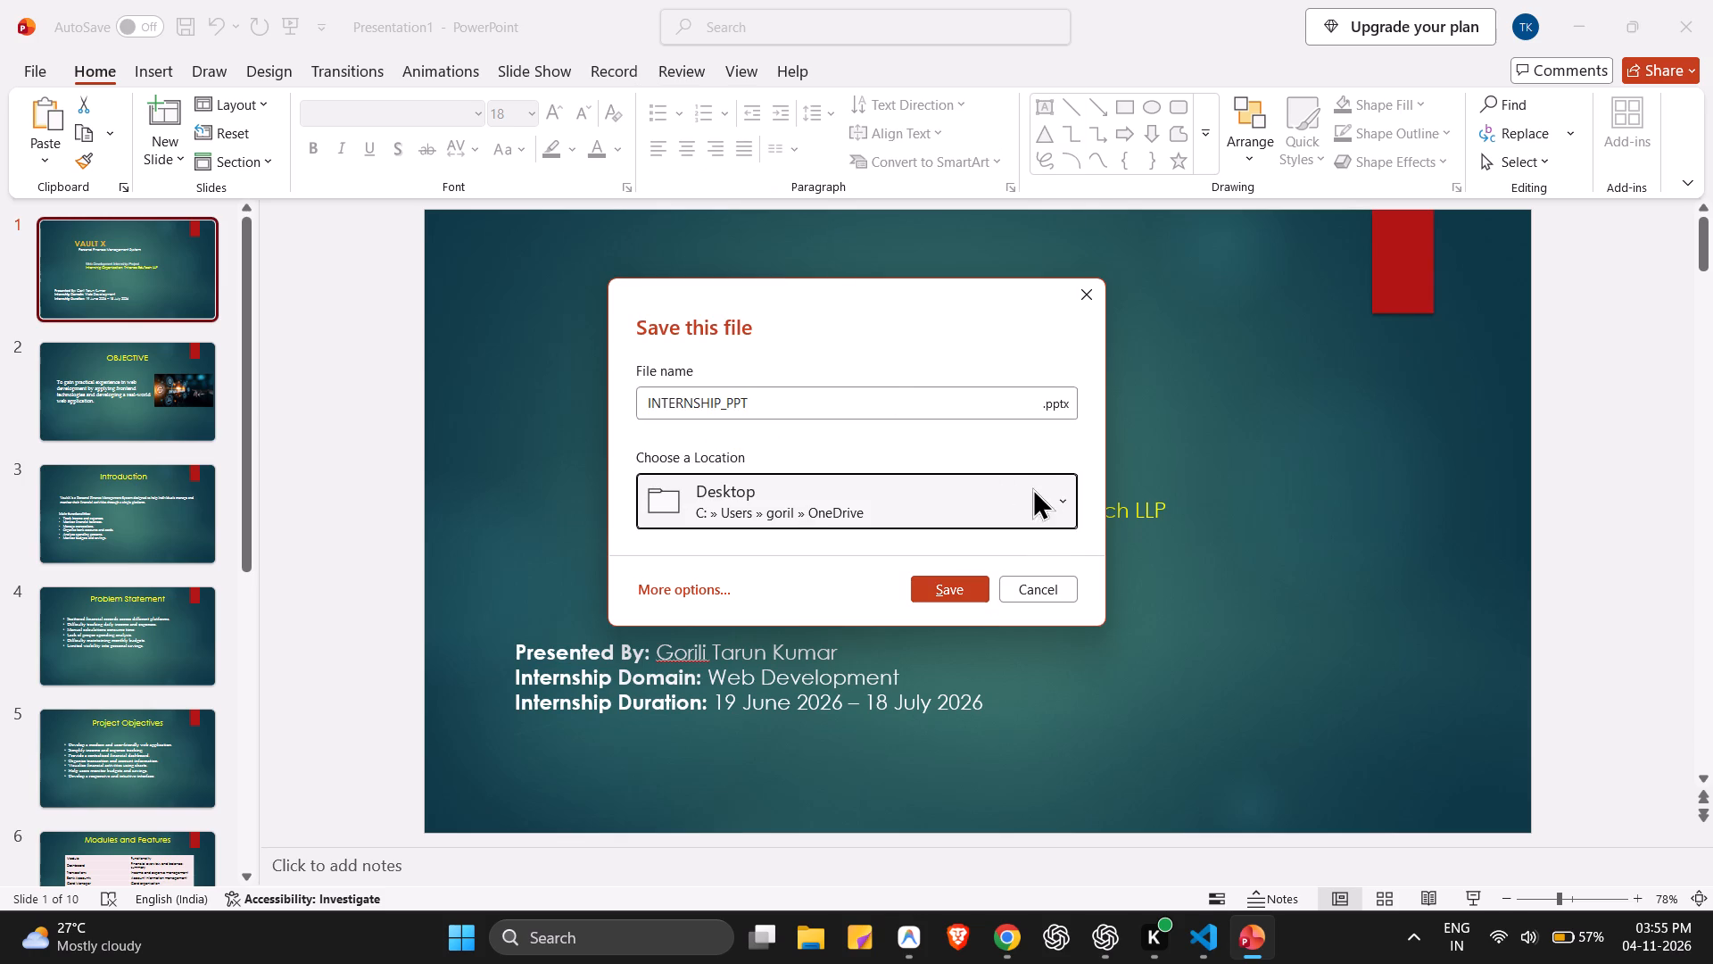
left_click(1042, 491)
left_click(844, 320)
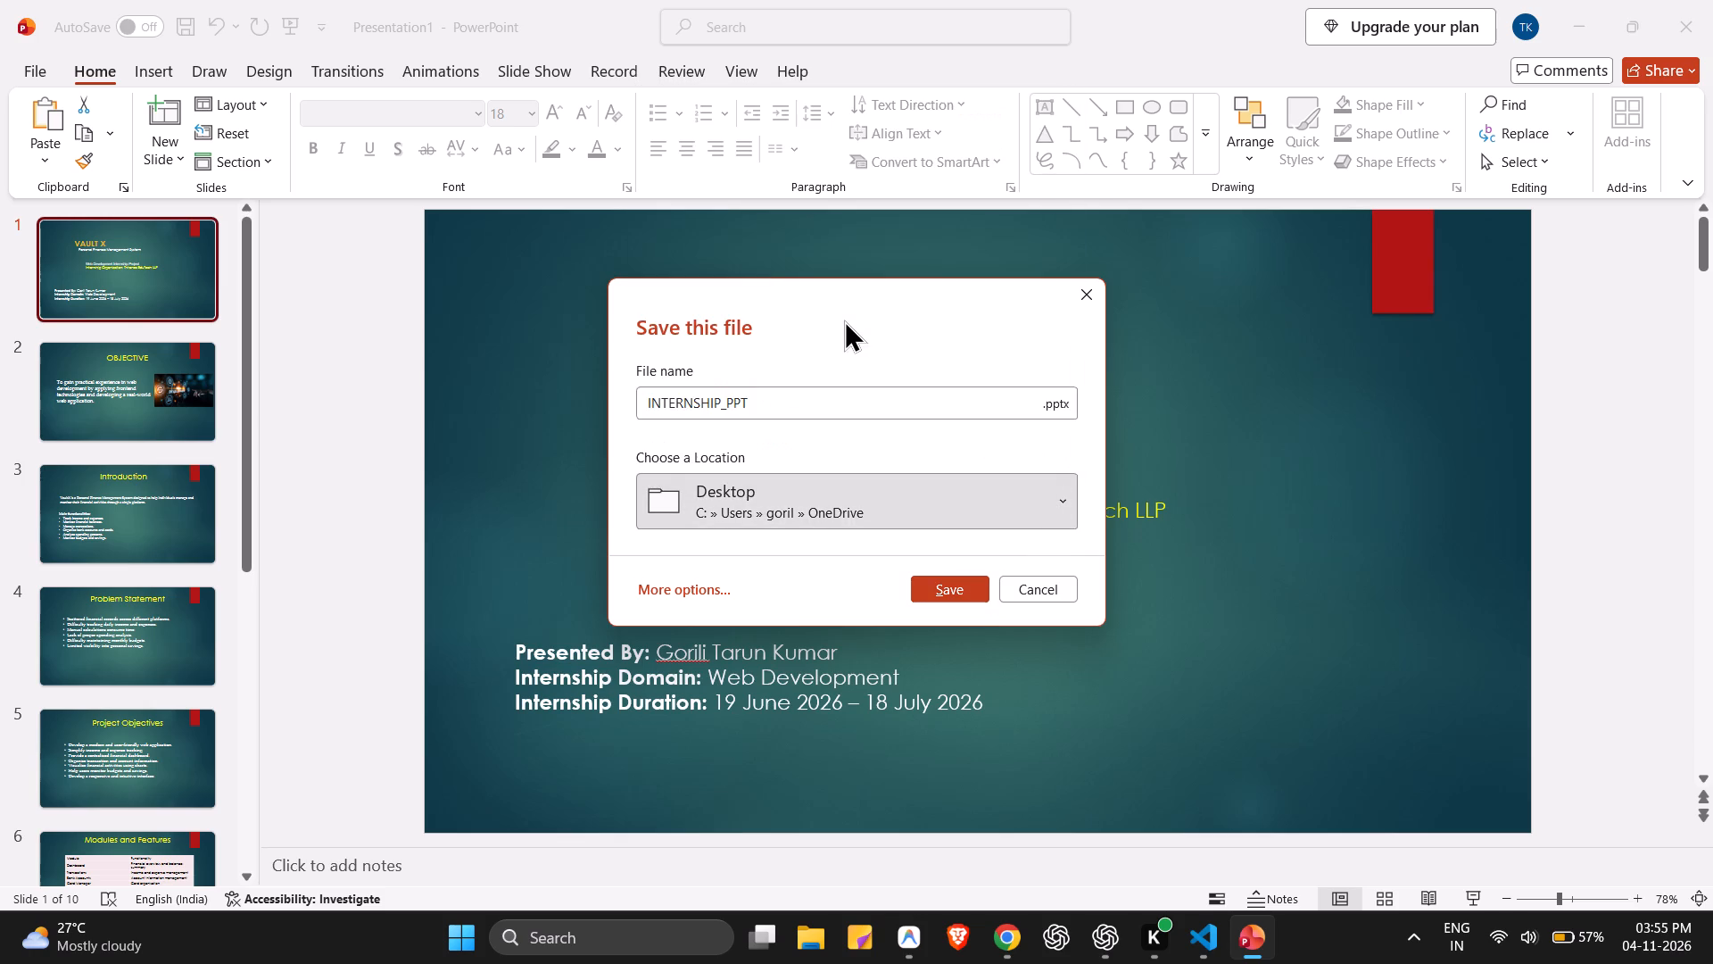
left_click(987, 500)
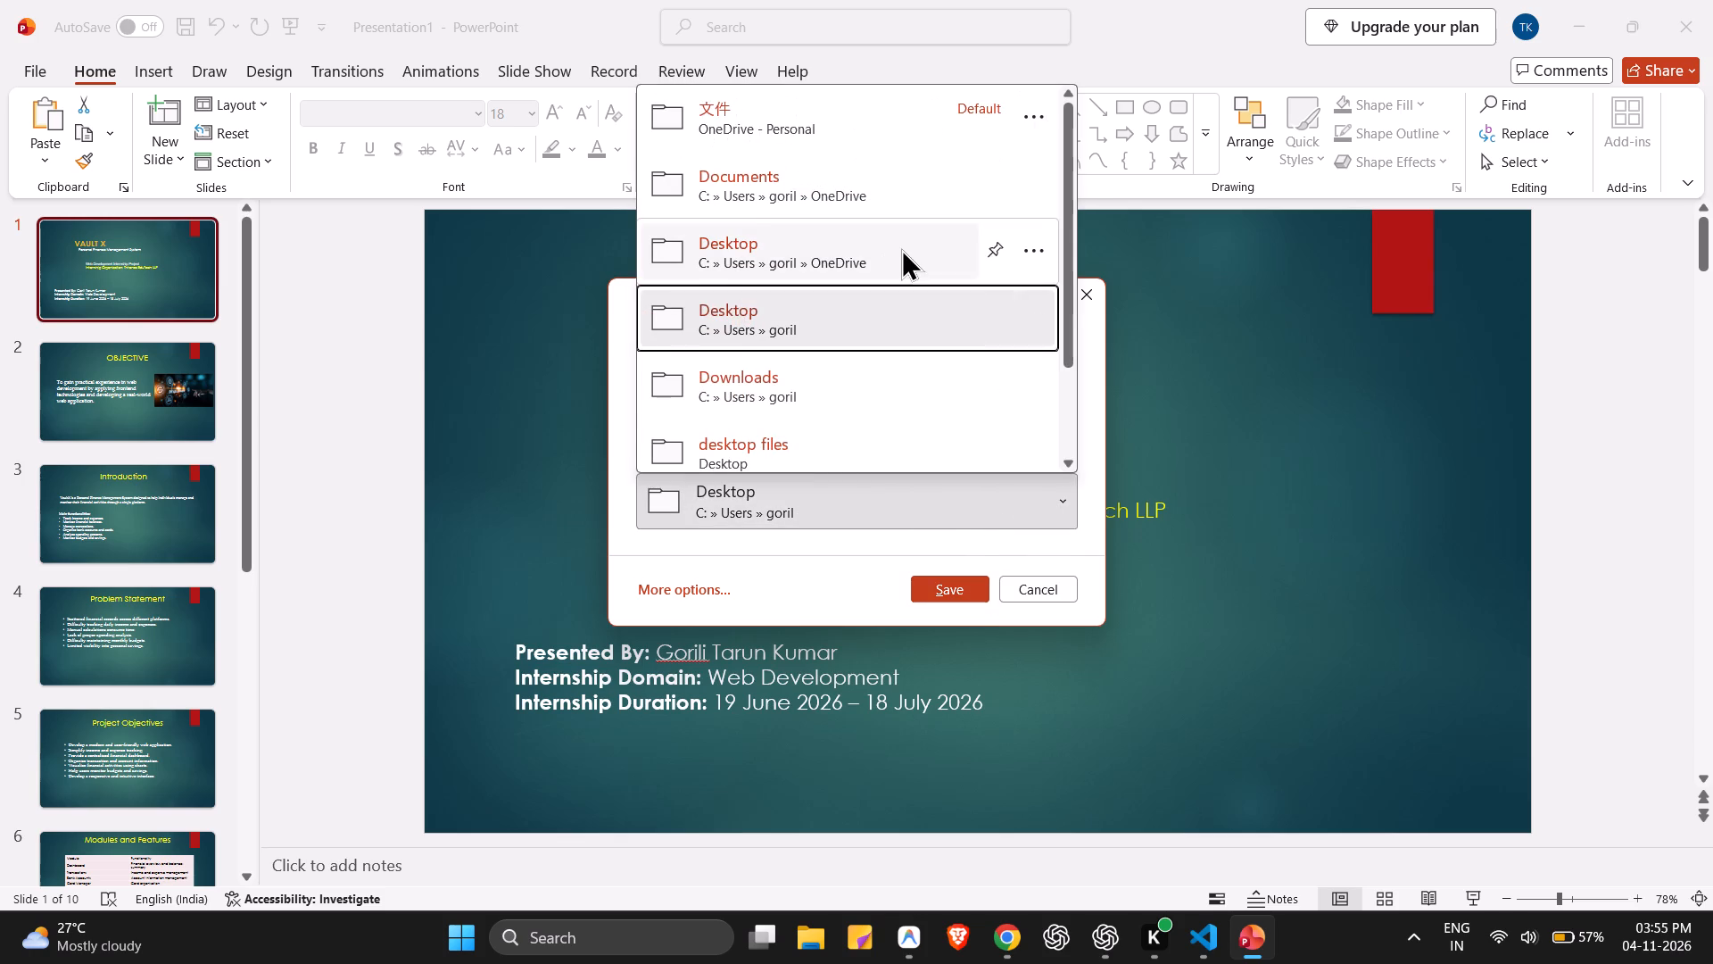
scroll(901, 248, "down", 1)
left_click(805, 323)
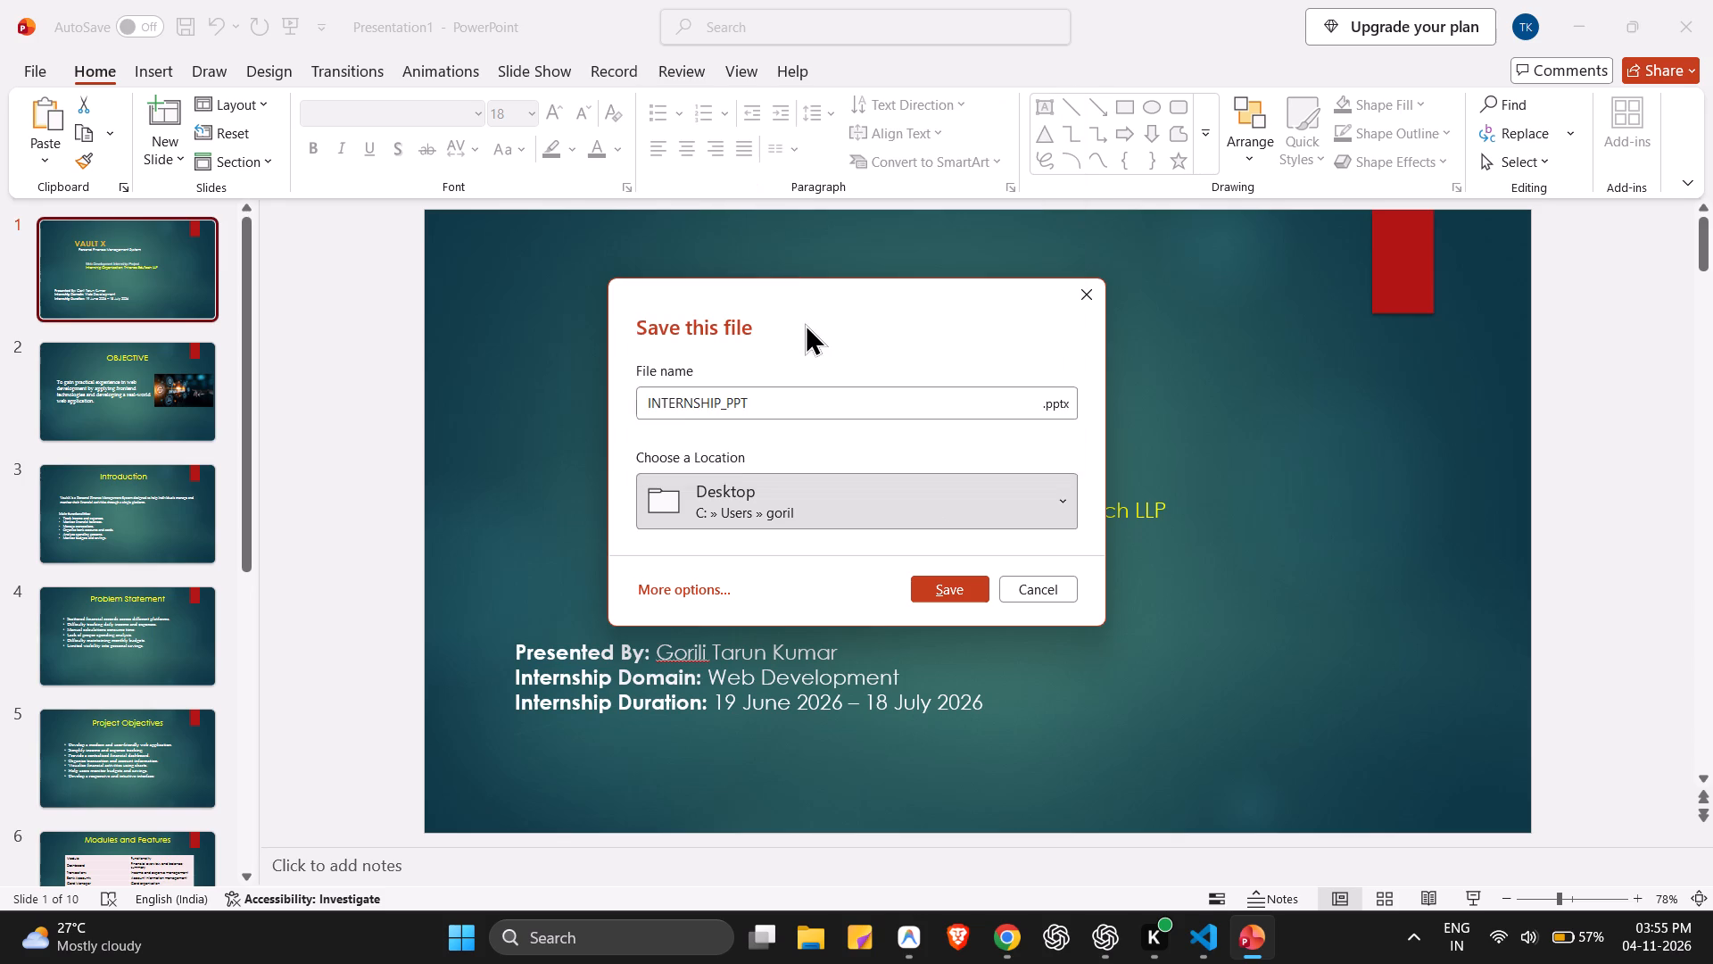
left_click(972, 578)
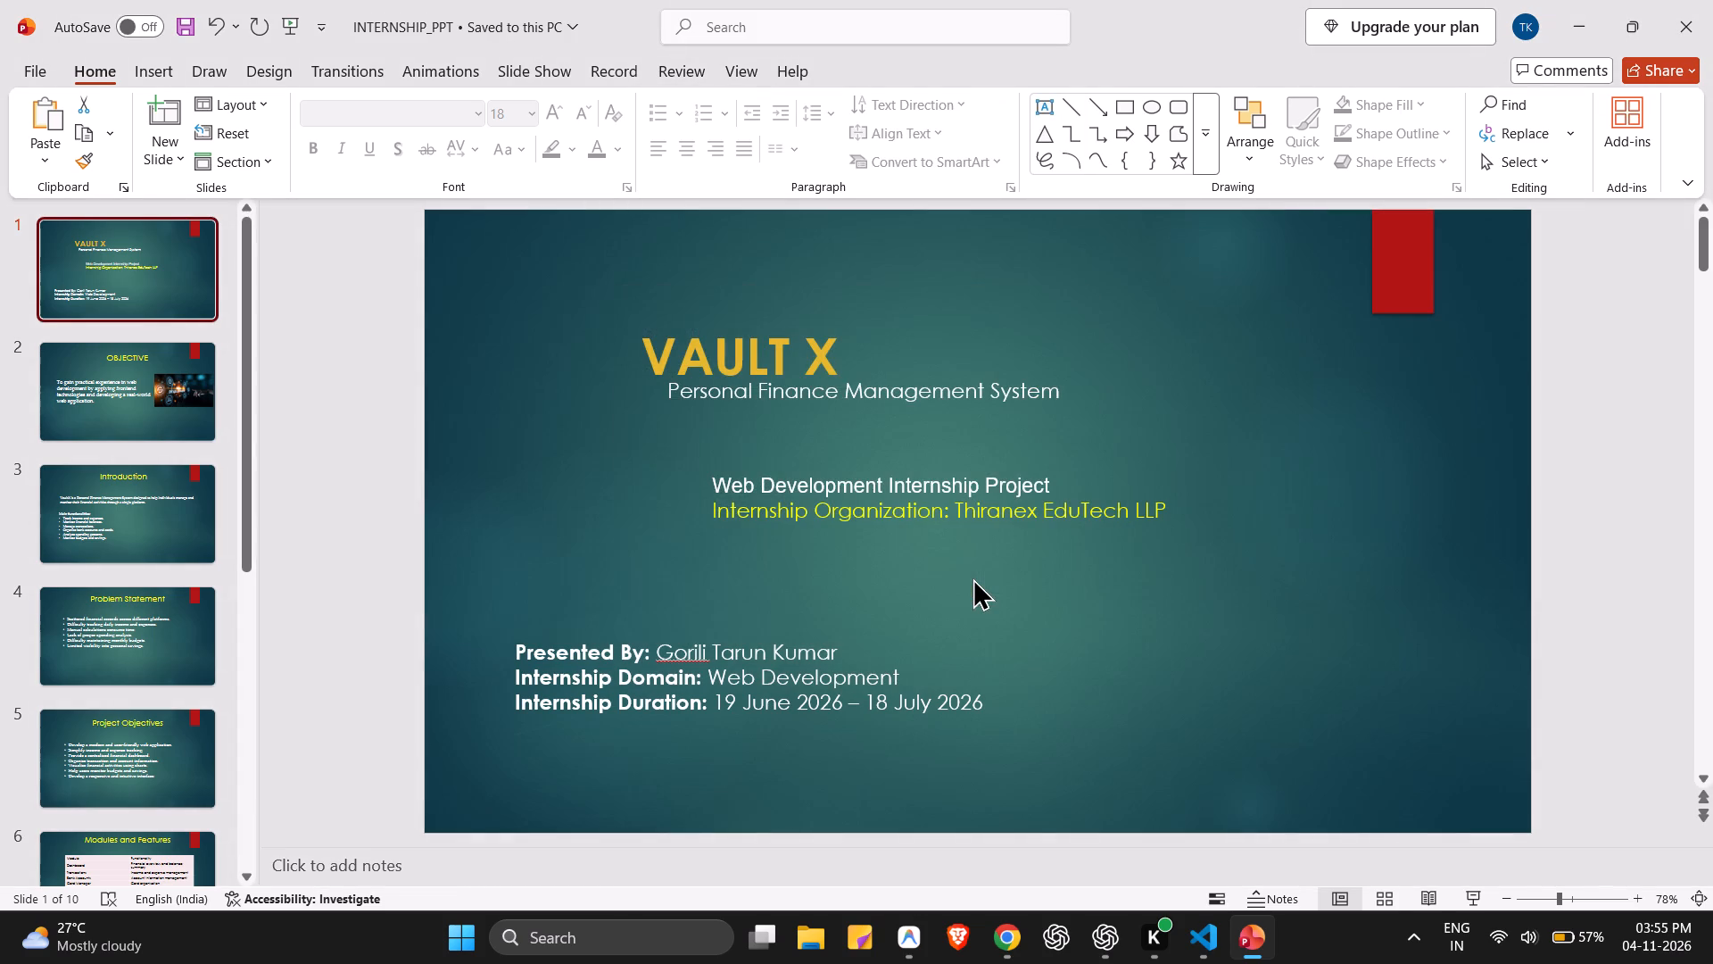
Refresh the Windows desktop to look for the saved file, and return to the PowerPoint presentation.
right_click(1421, 482)
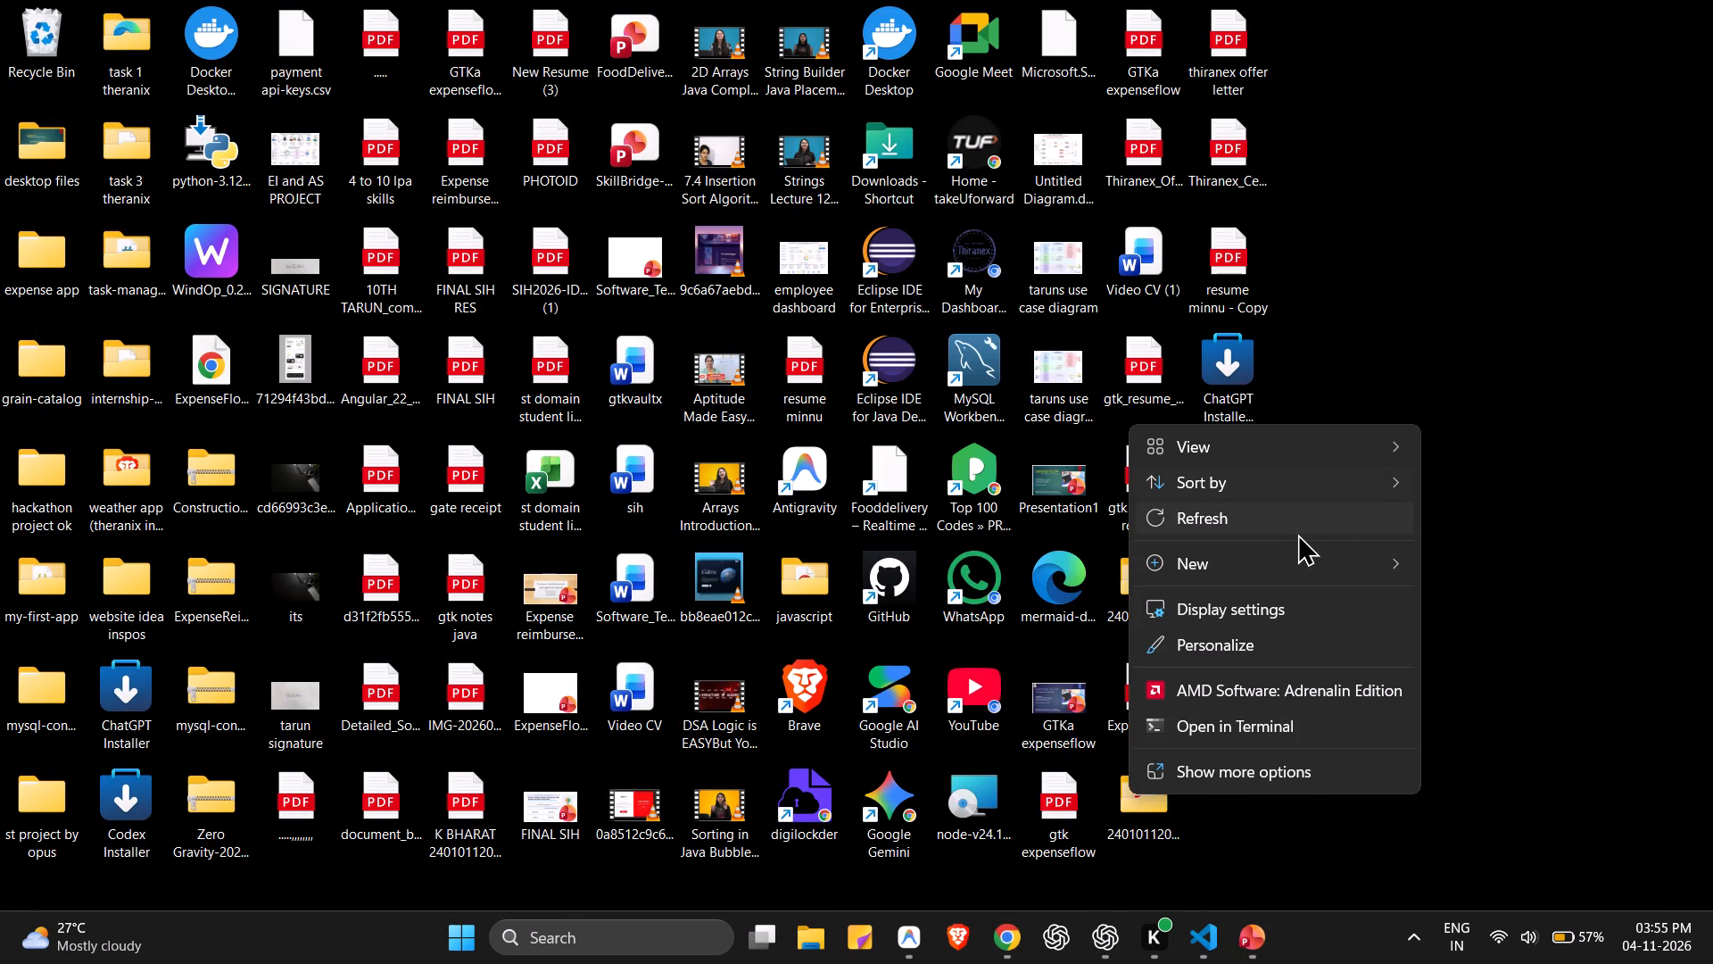
left_click(1295, 532)
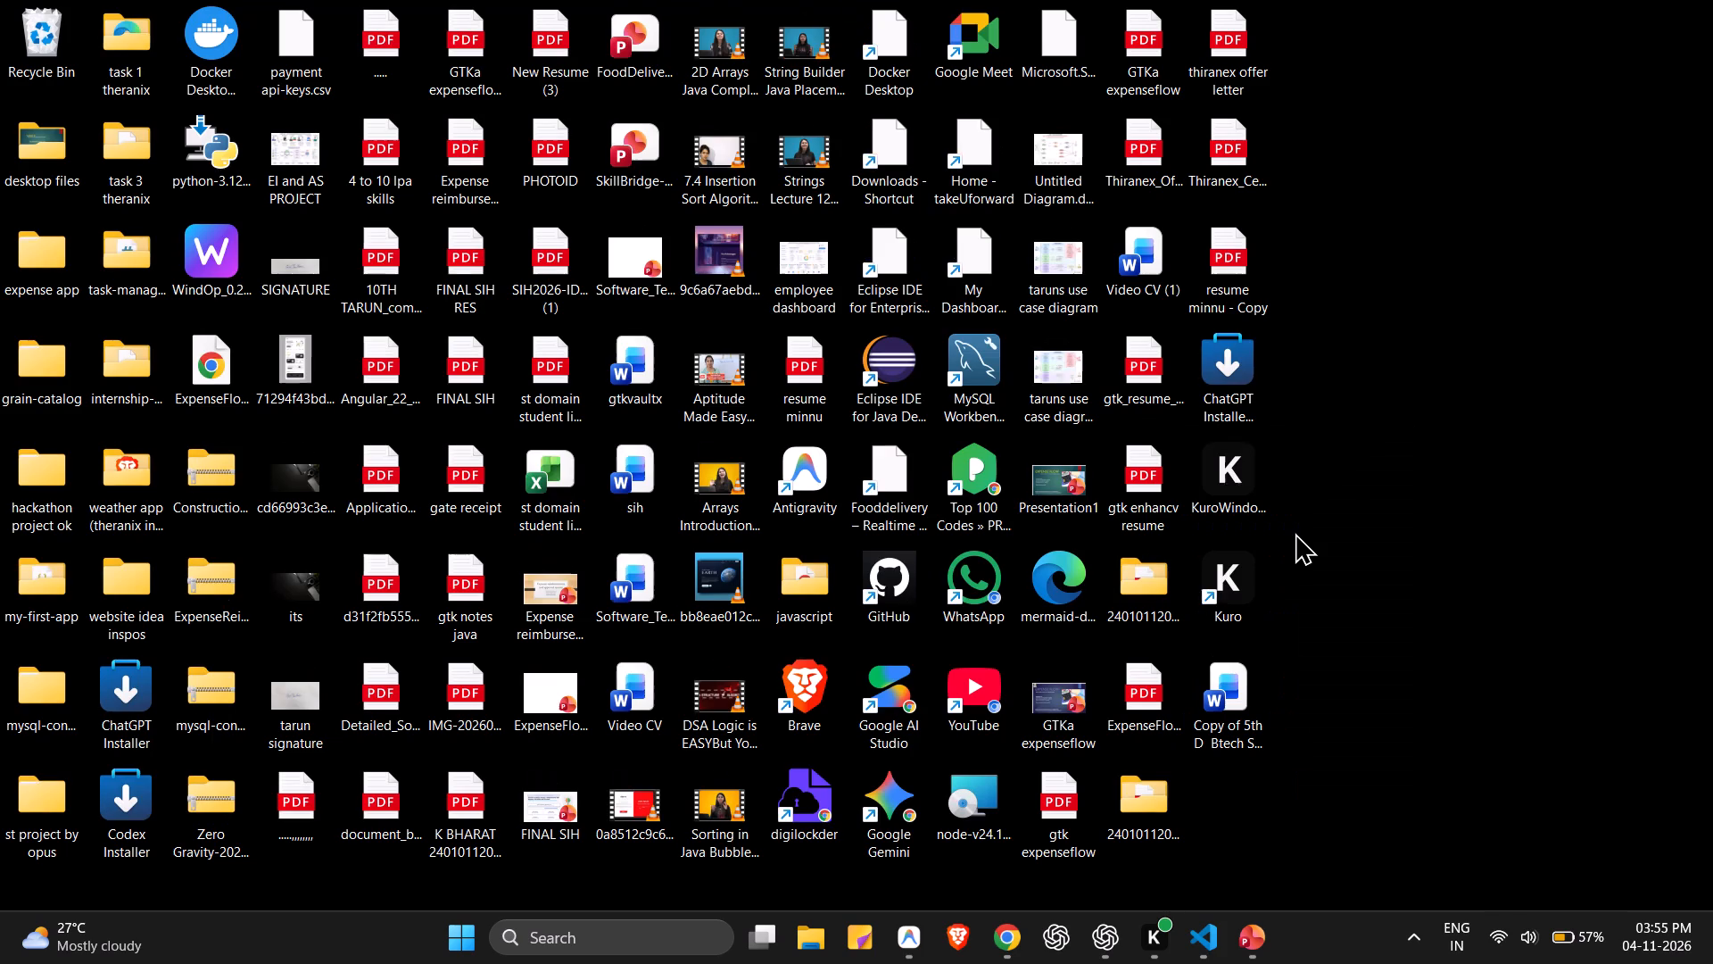
left_click(1236, 927)
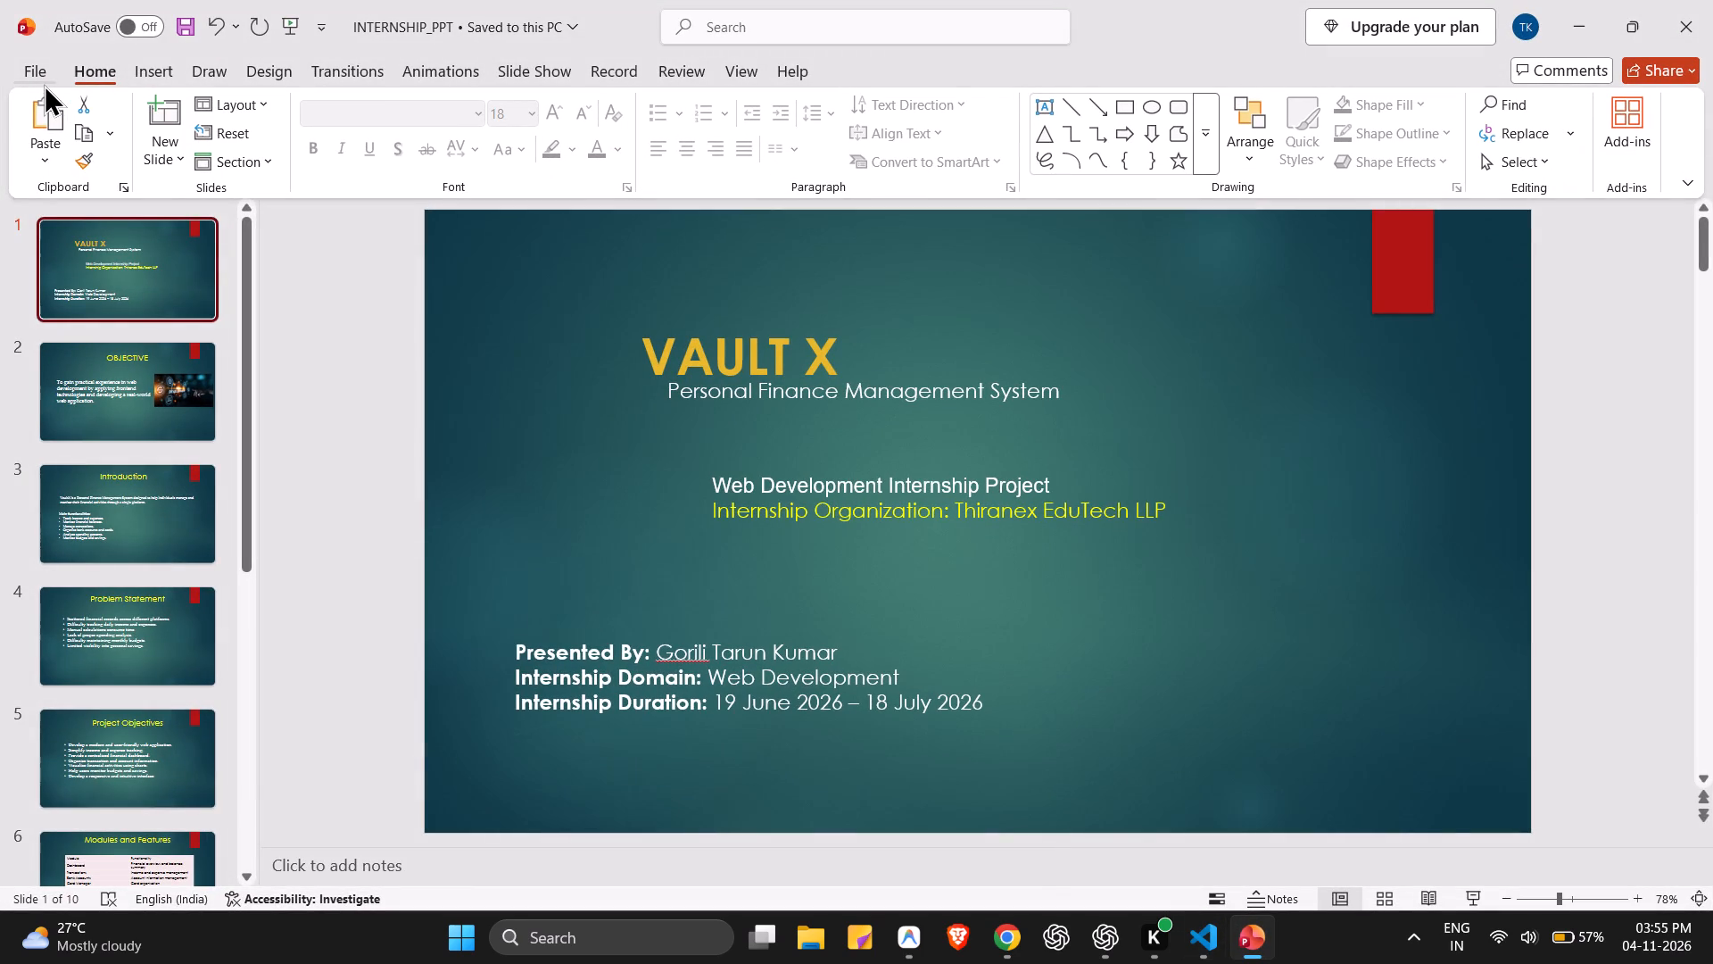
Save a copy of the presentation as INTERNSHIP_PPT directly in the Desktop folder.
left_click(40, 80)
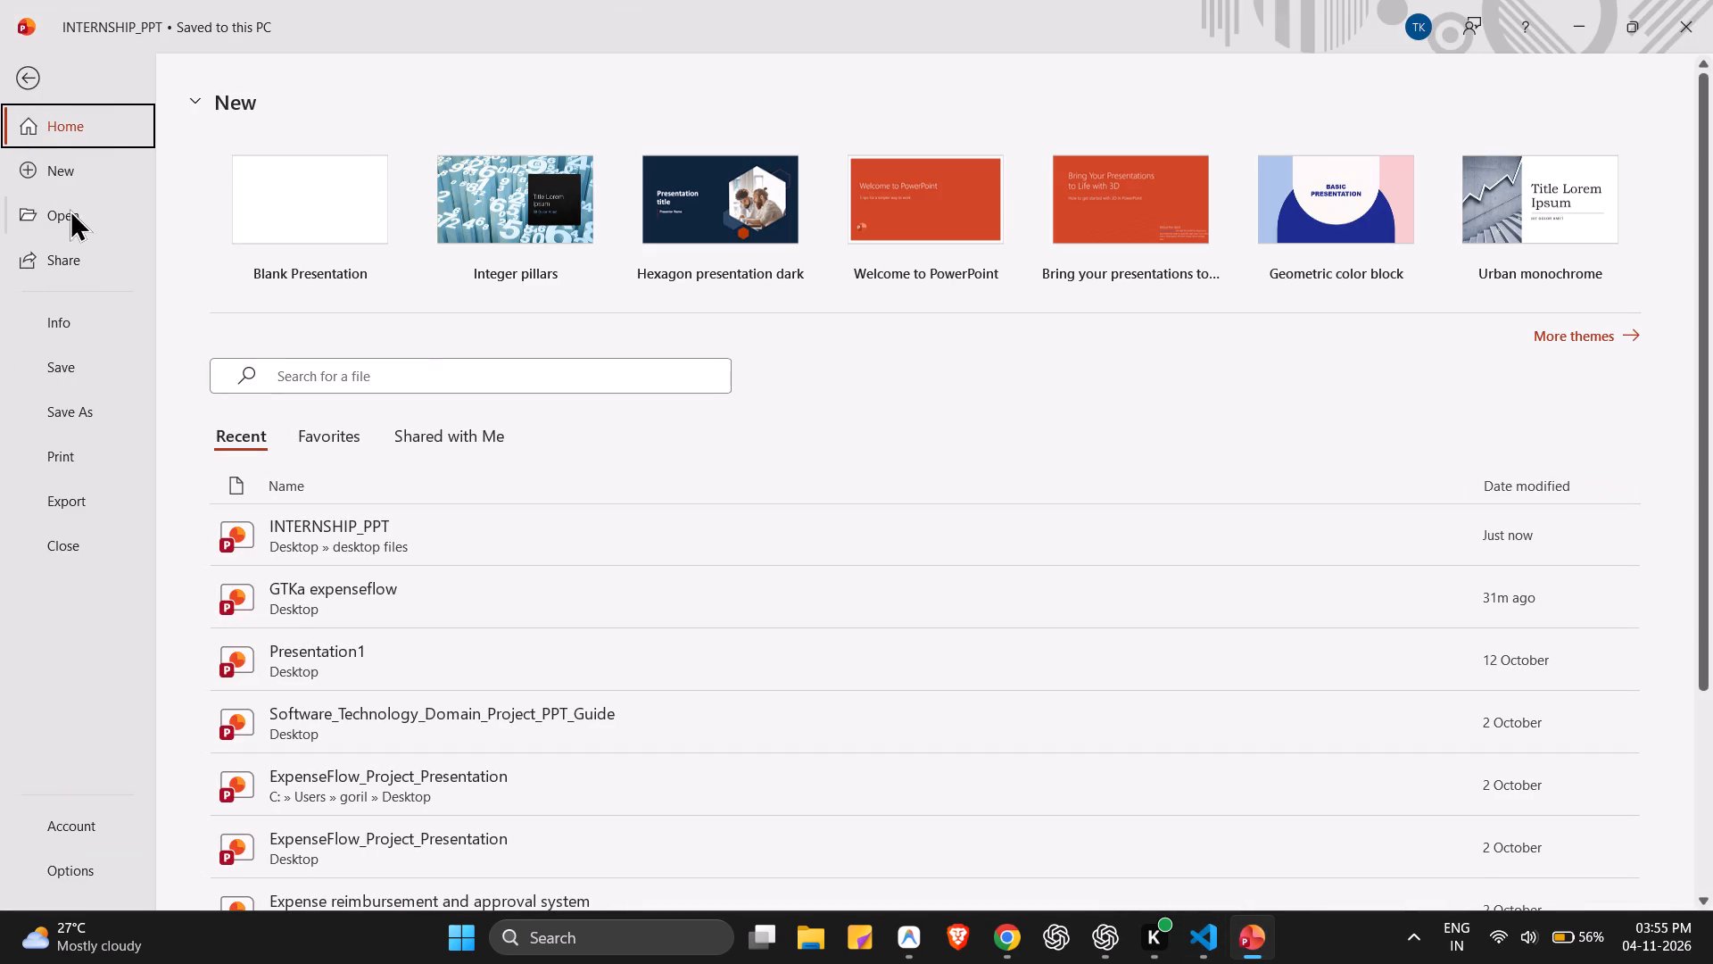
left_click(88, 411)
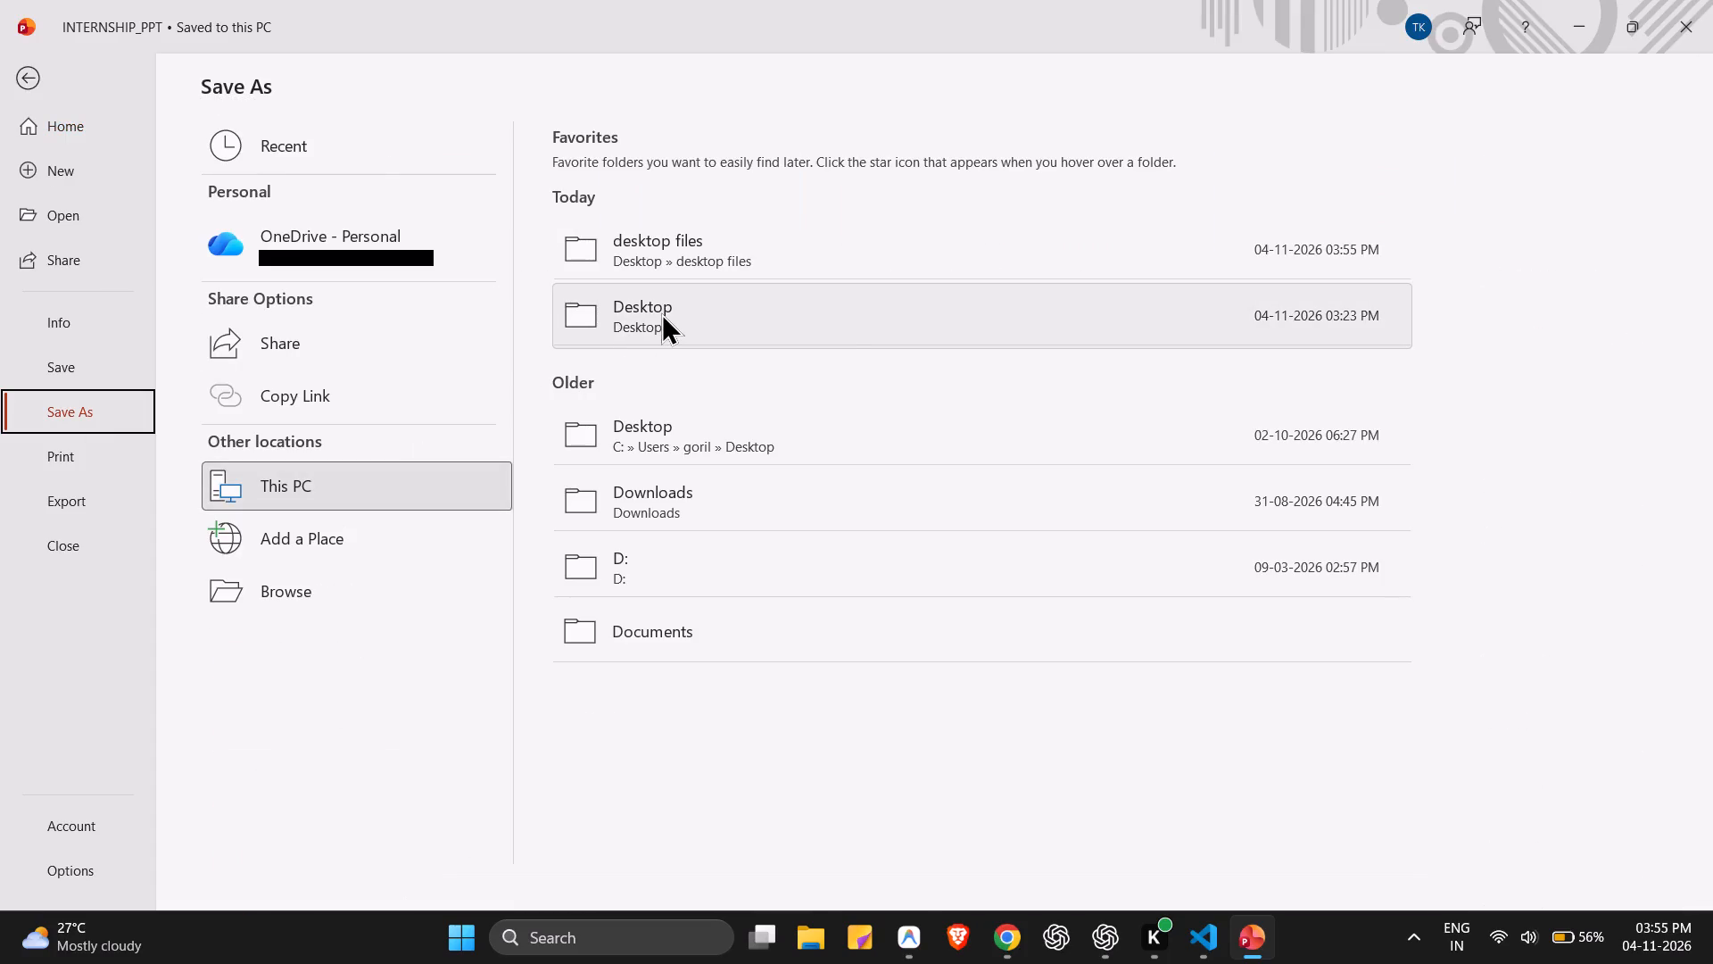
double_click(725, 292)
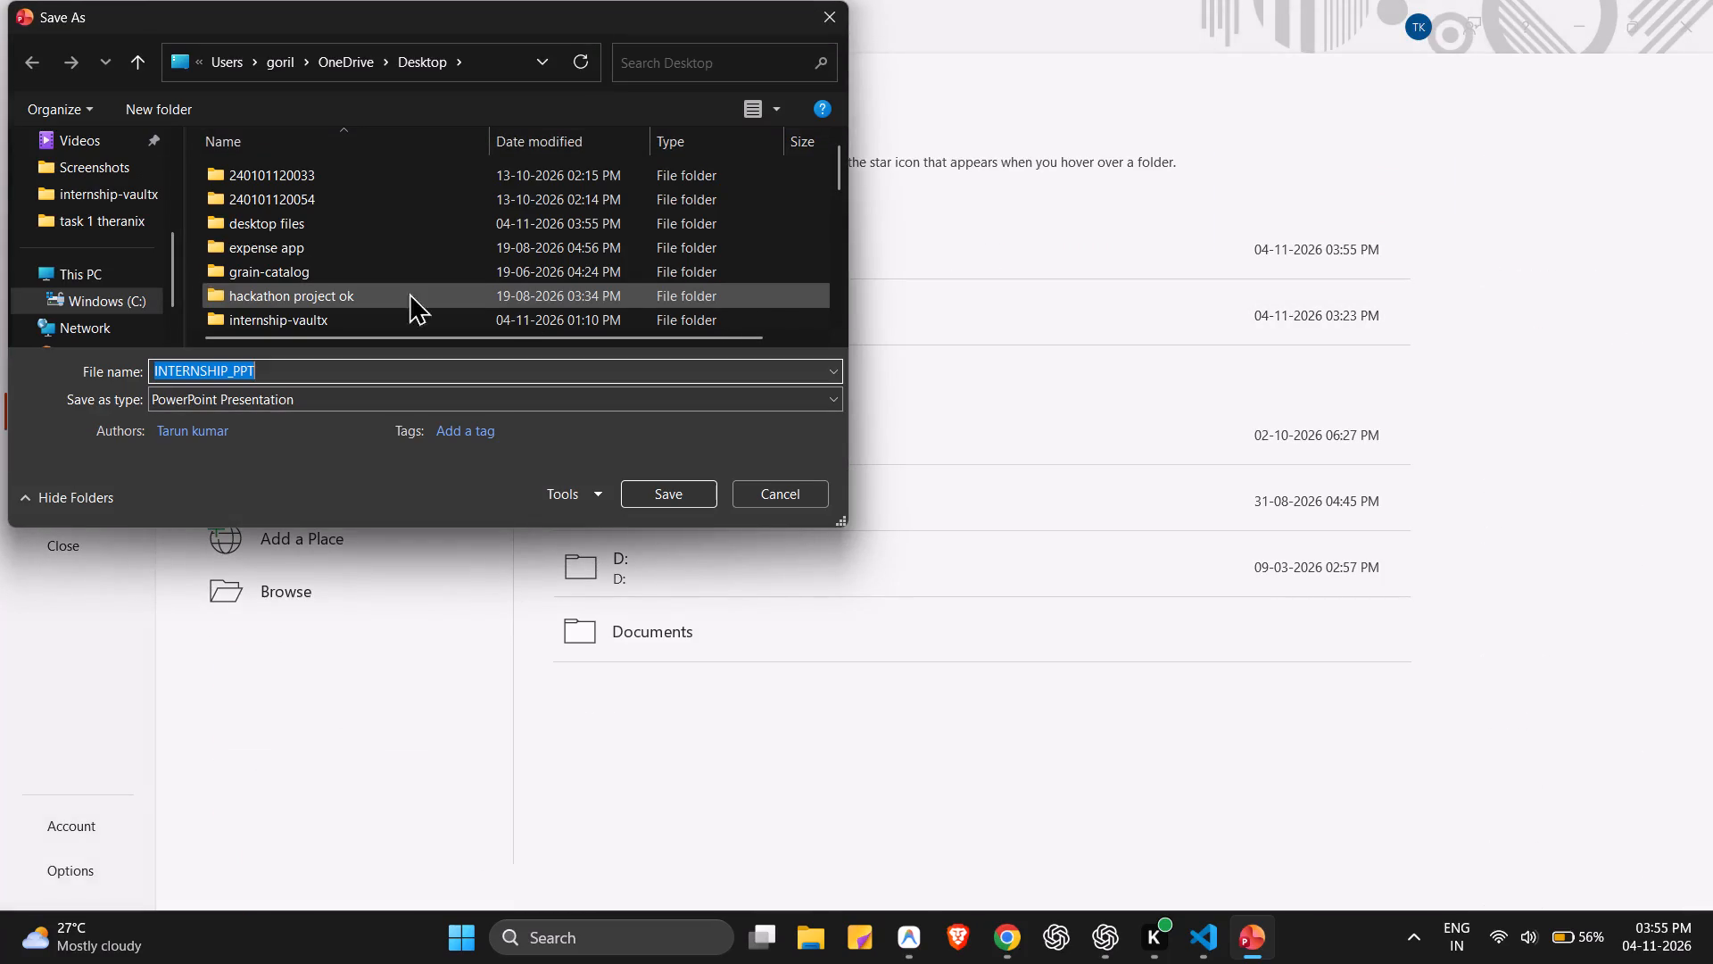
scroll(136, 222, "up", 4)
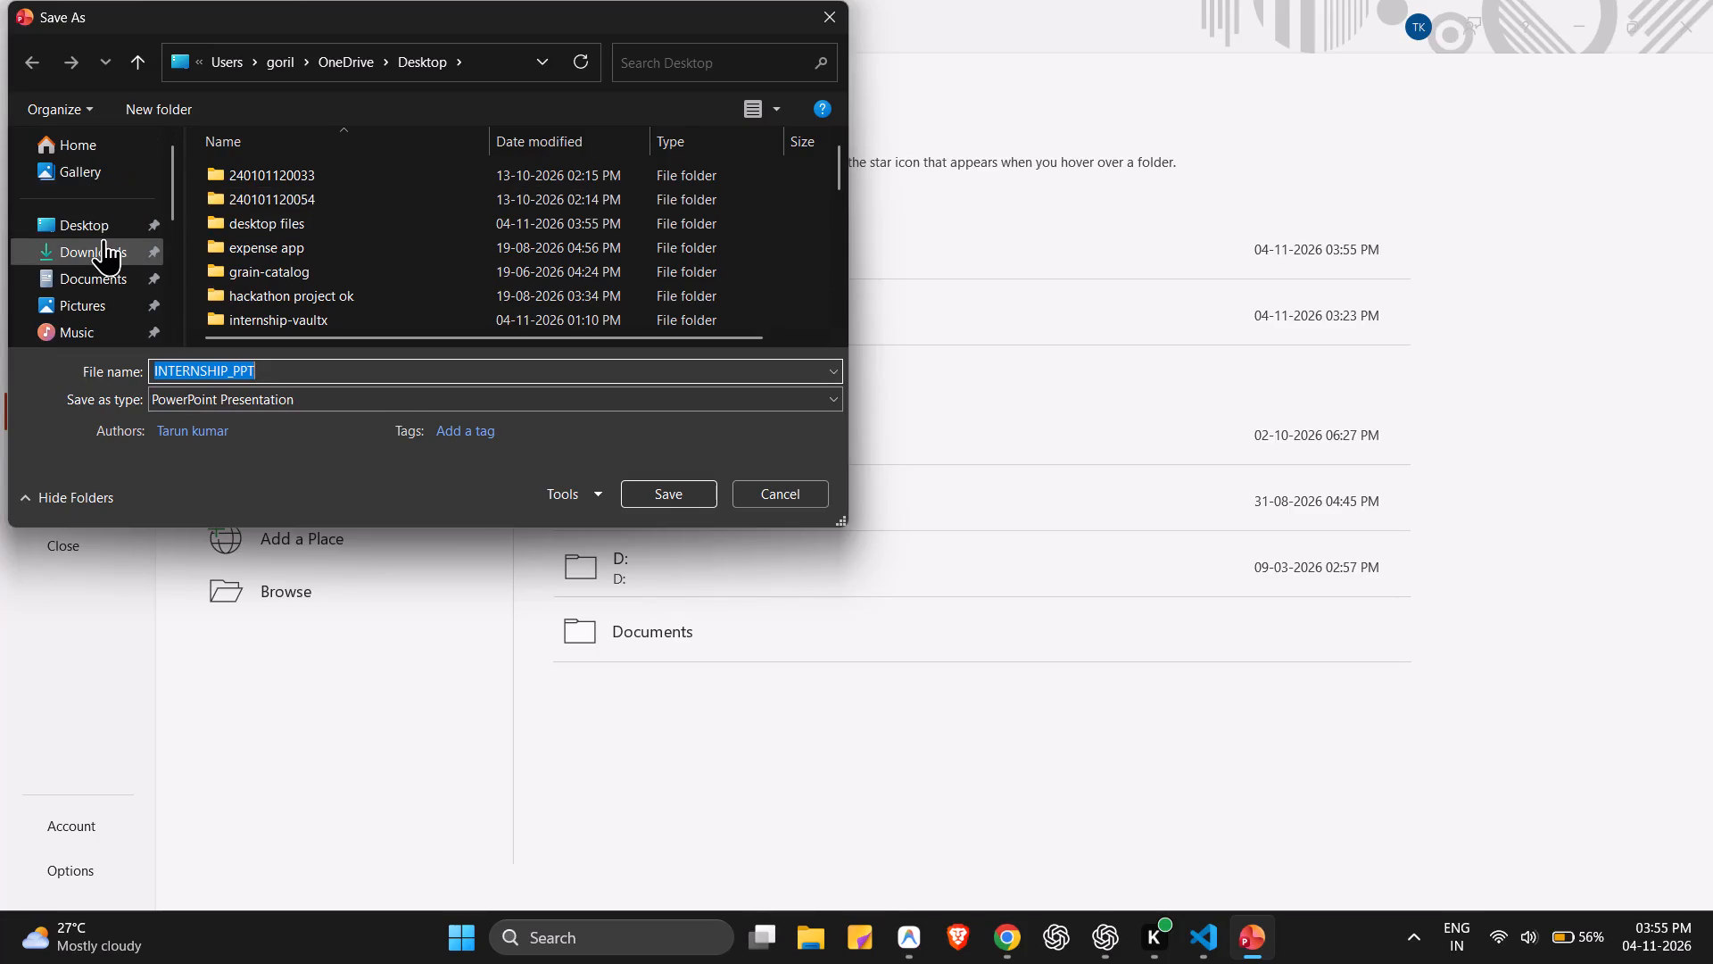
double_click(96, 224)
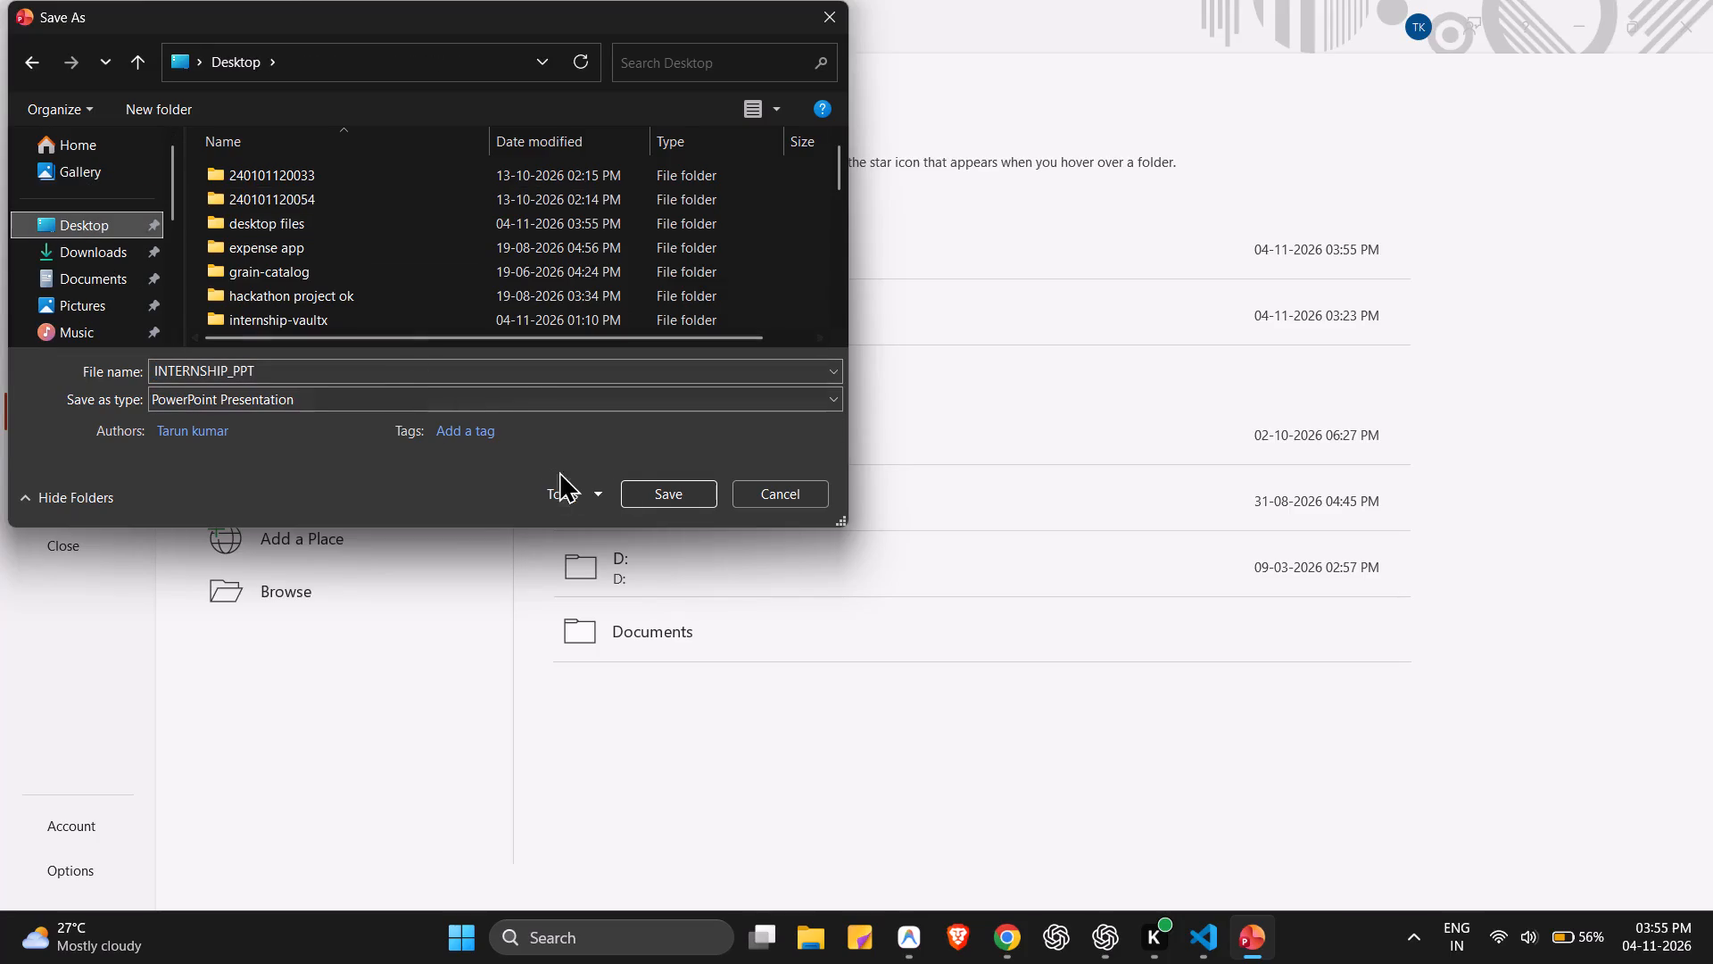
left_click(659, 493)
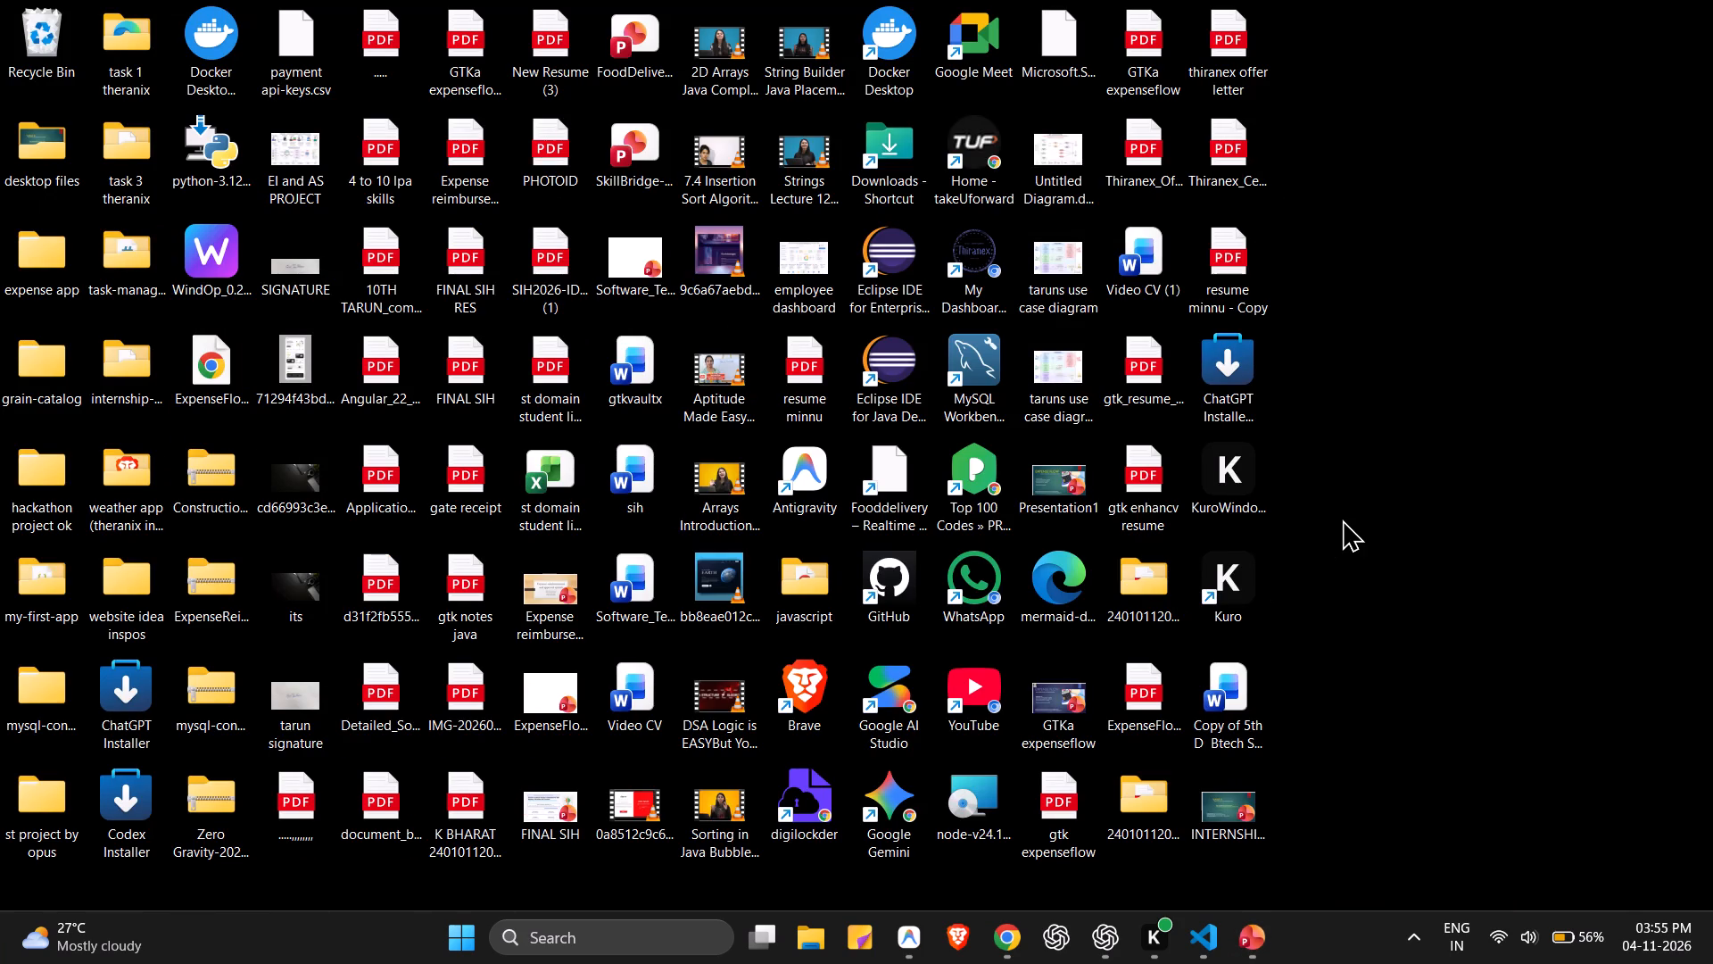
left_click(1264, 940)
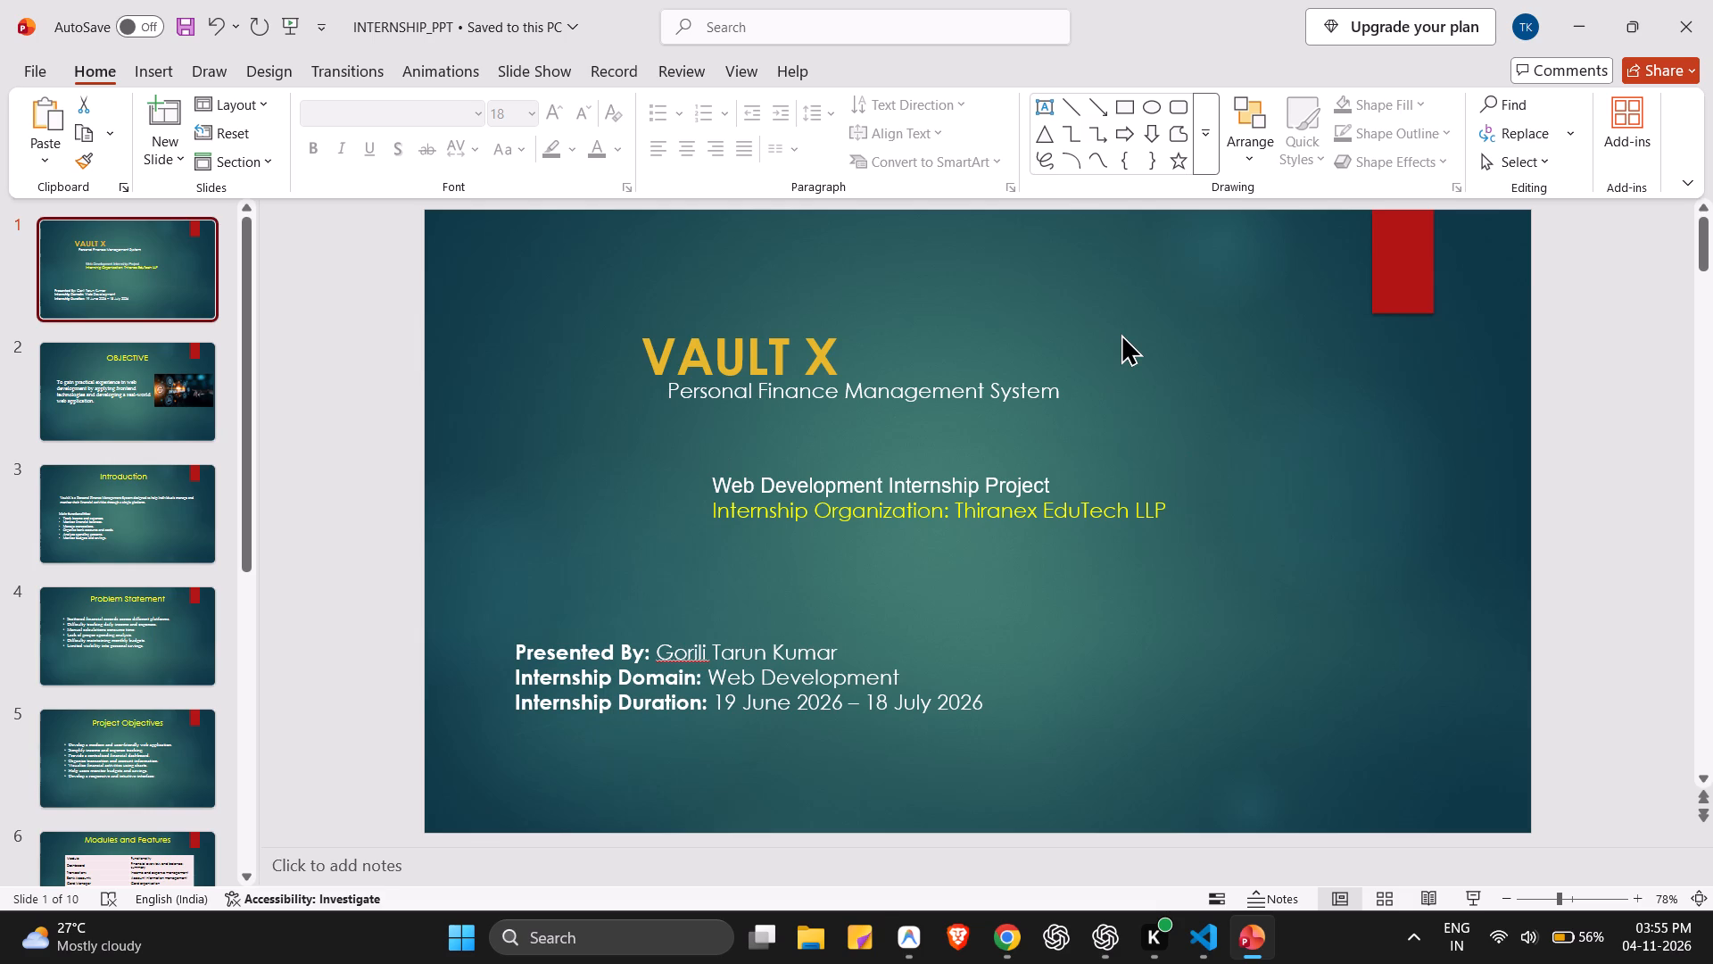
left_click(32, 406)
left_click(120, 491)
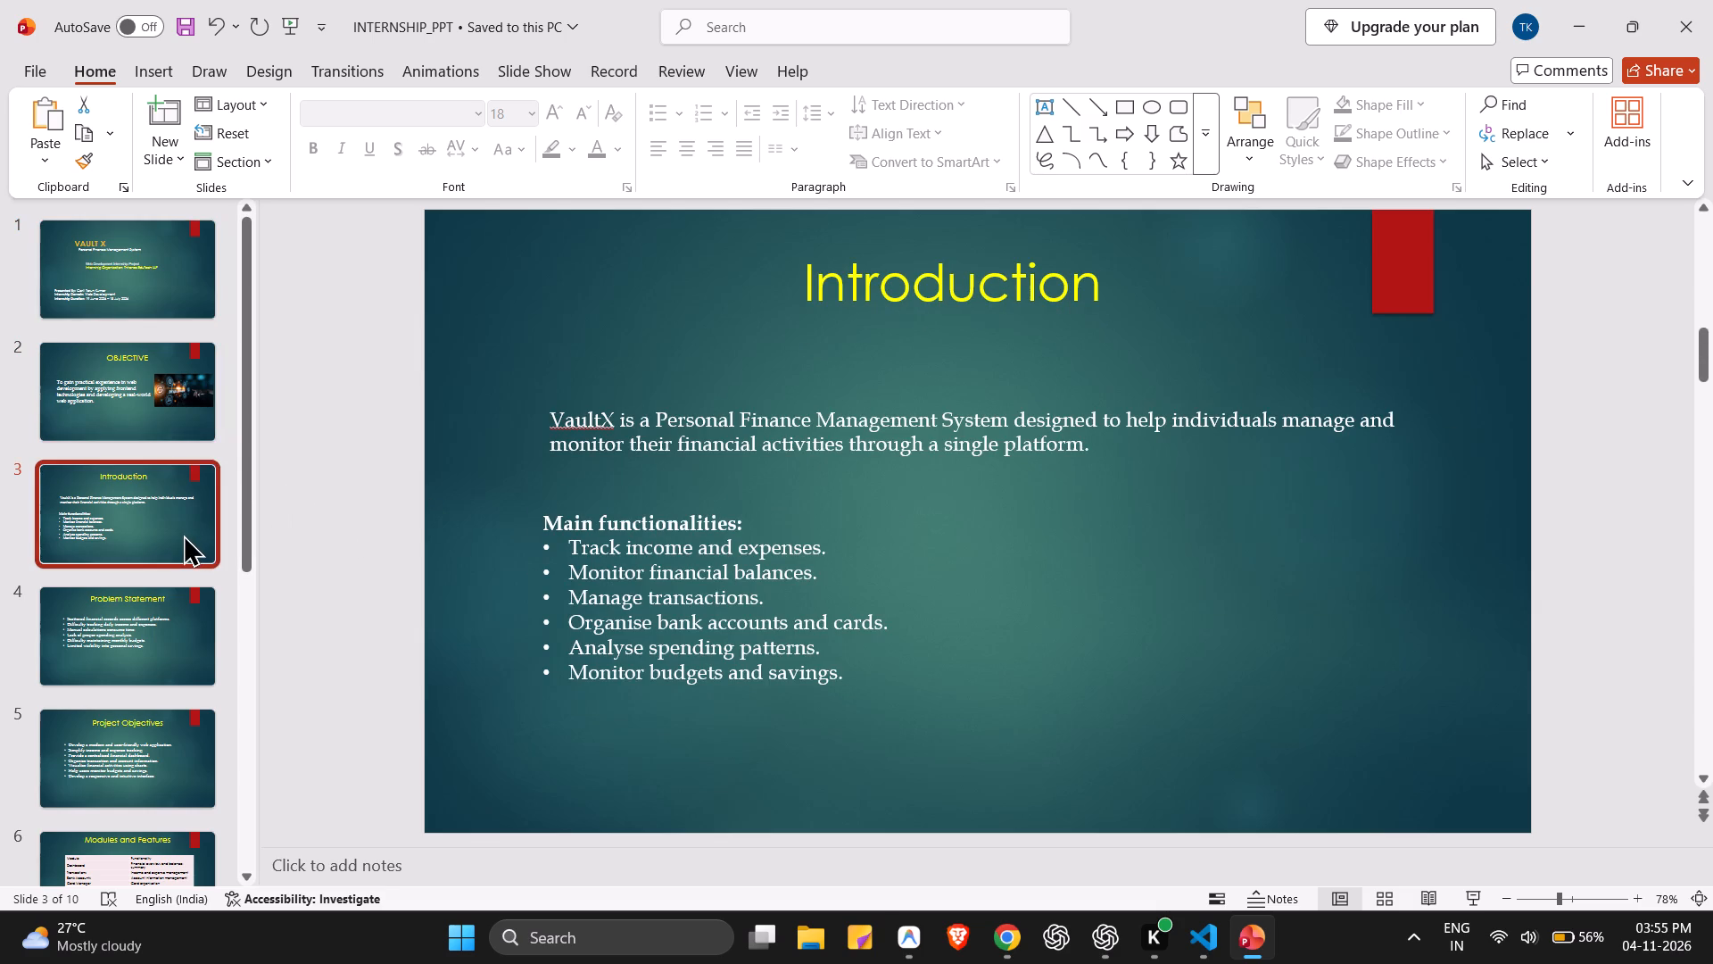
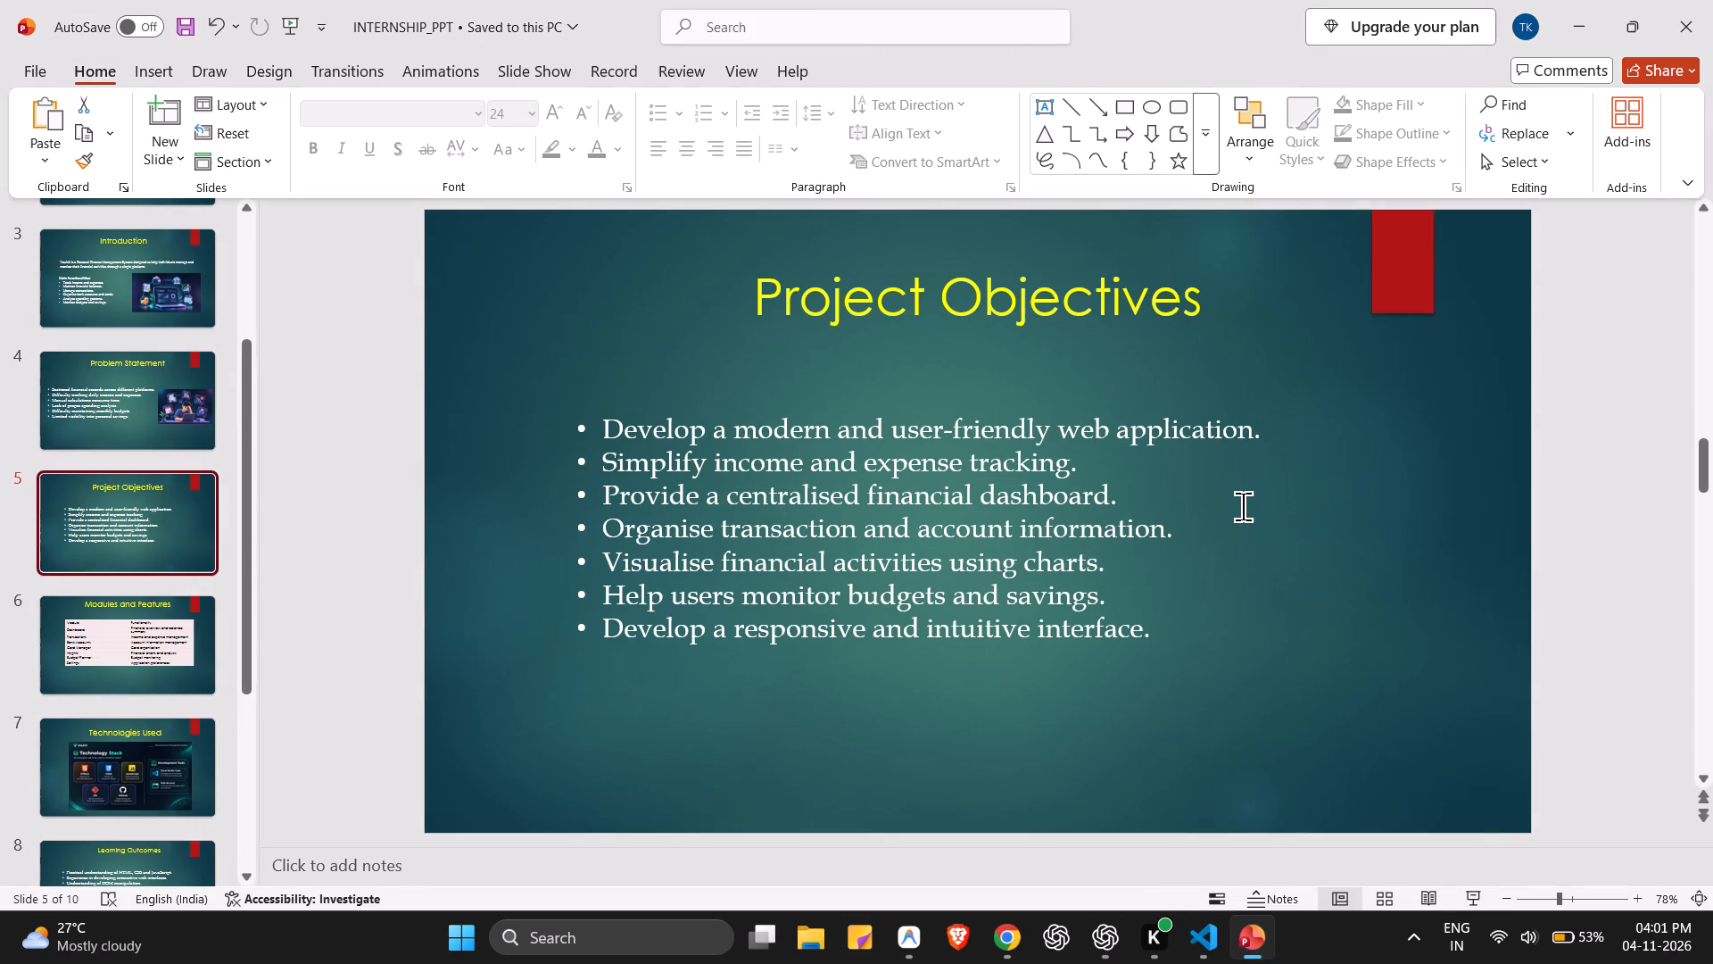
left_click(1243, 506)
left_click_drag(1323, 458, 1287, 456)
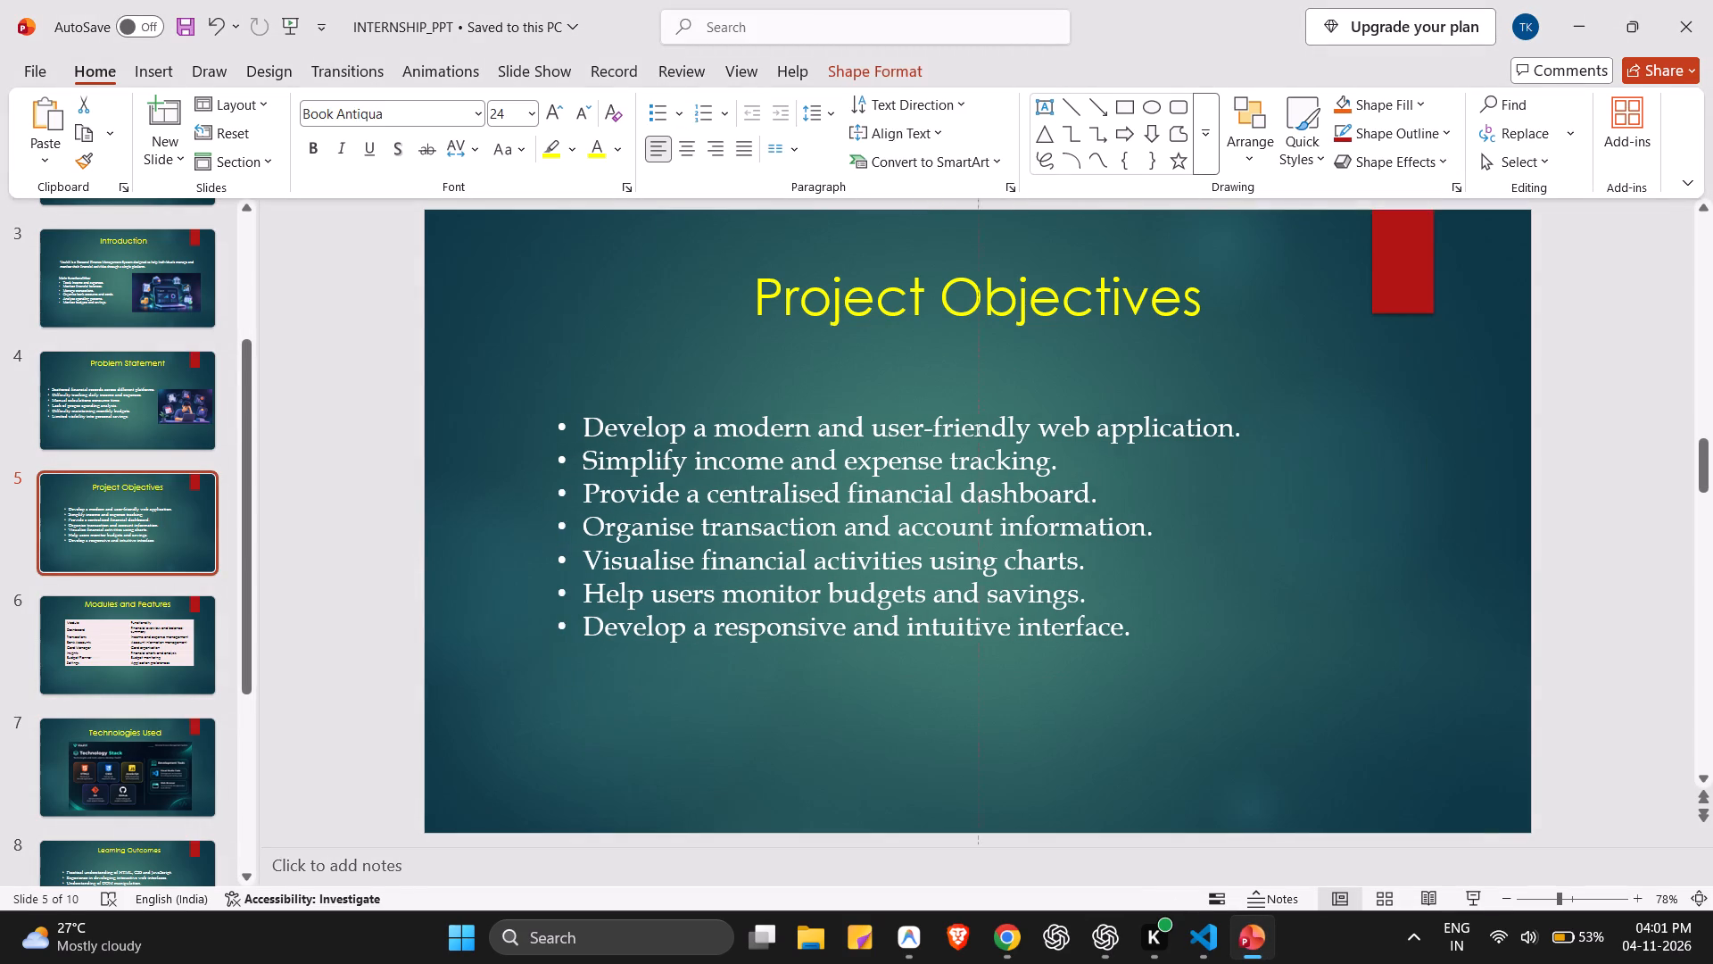
left_click_drag(1287, 456, 1185, 467)
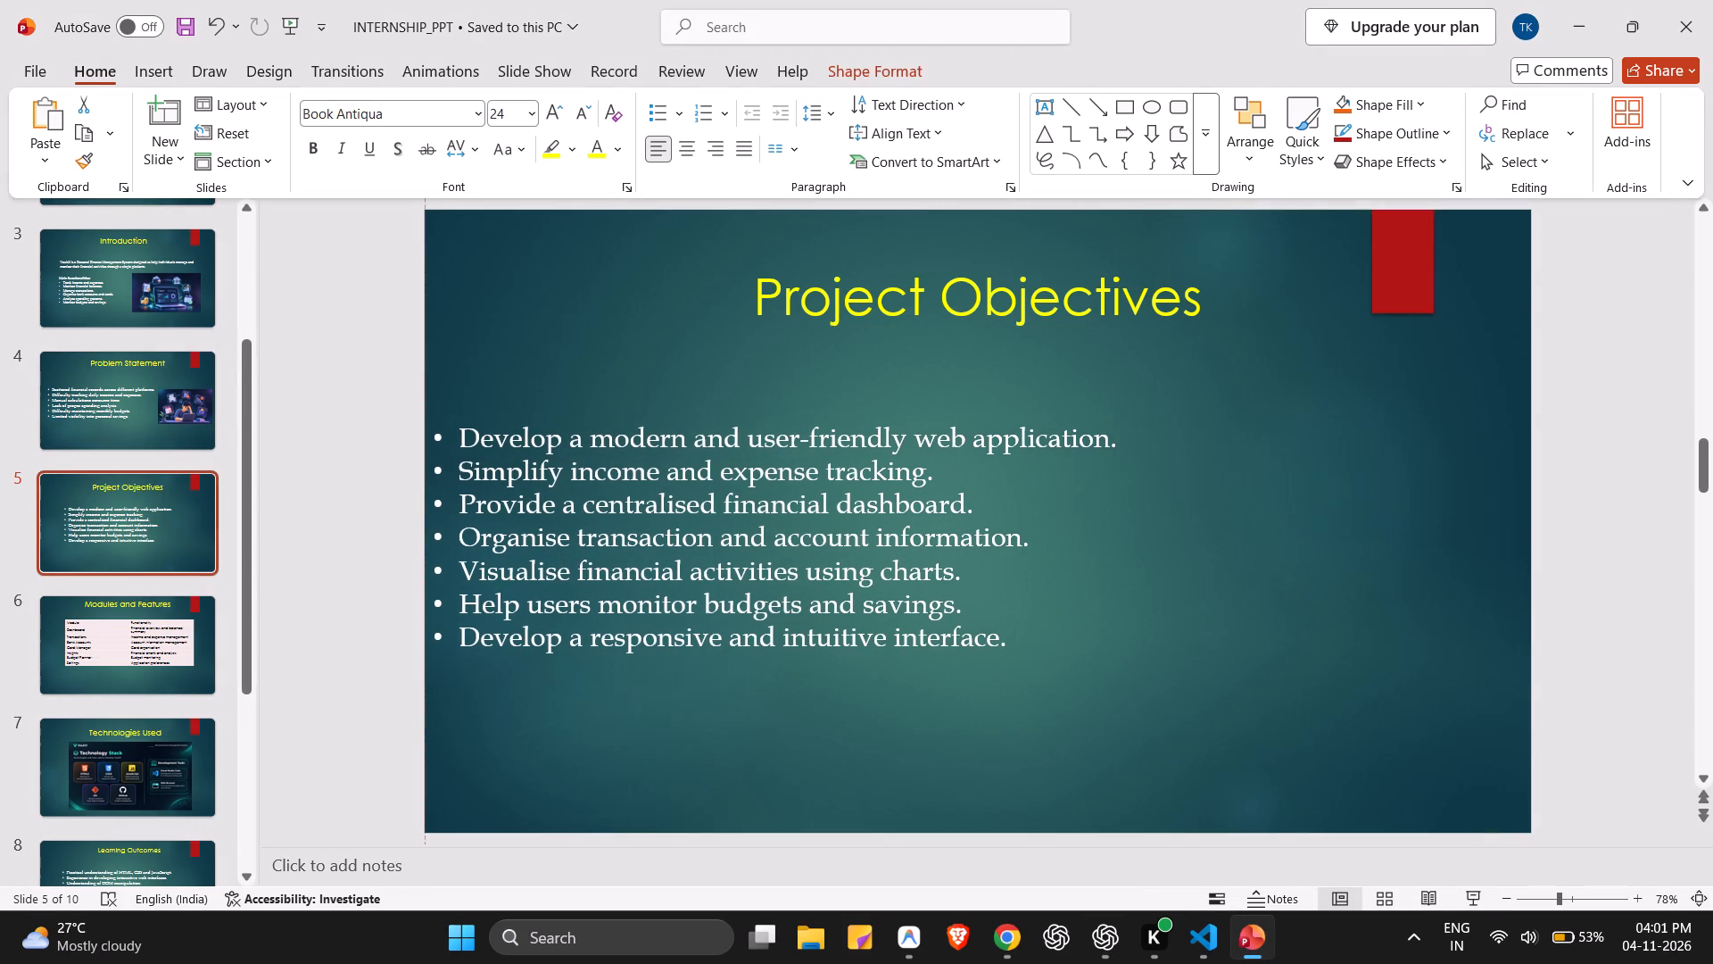
left_click(1162, 756)
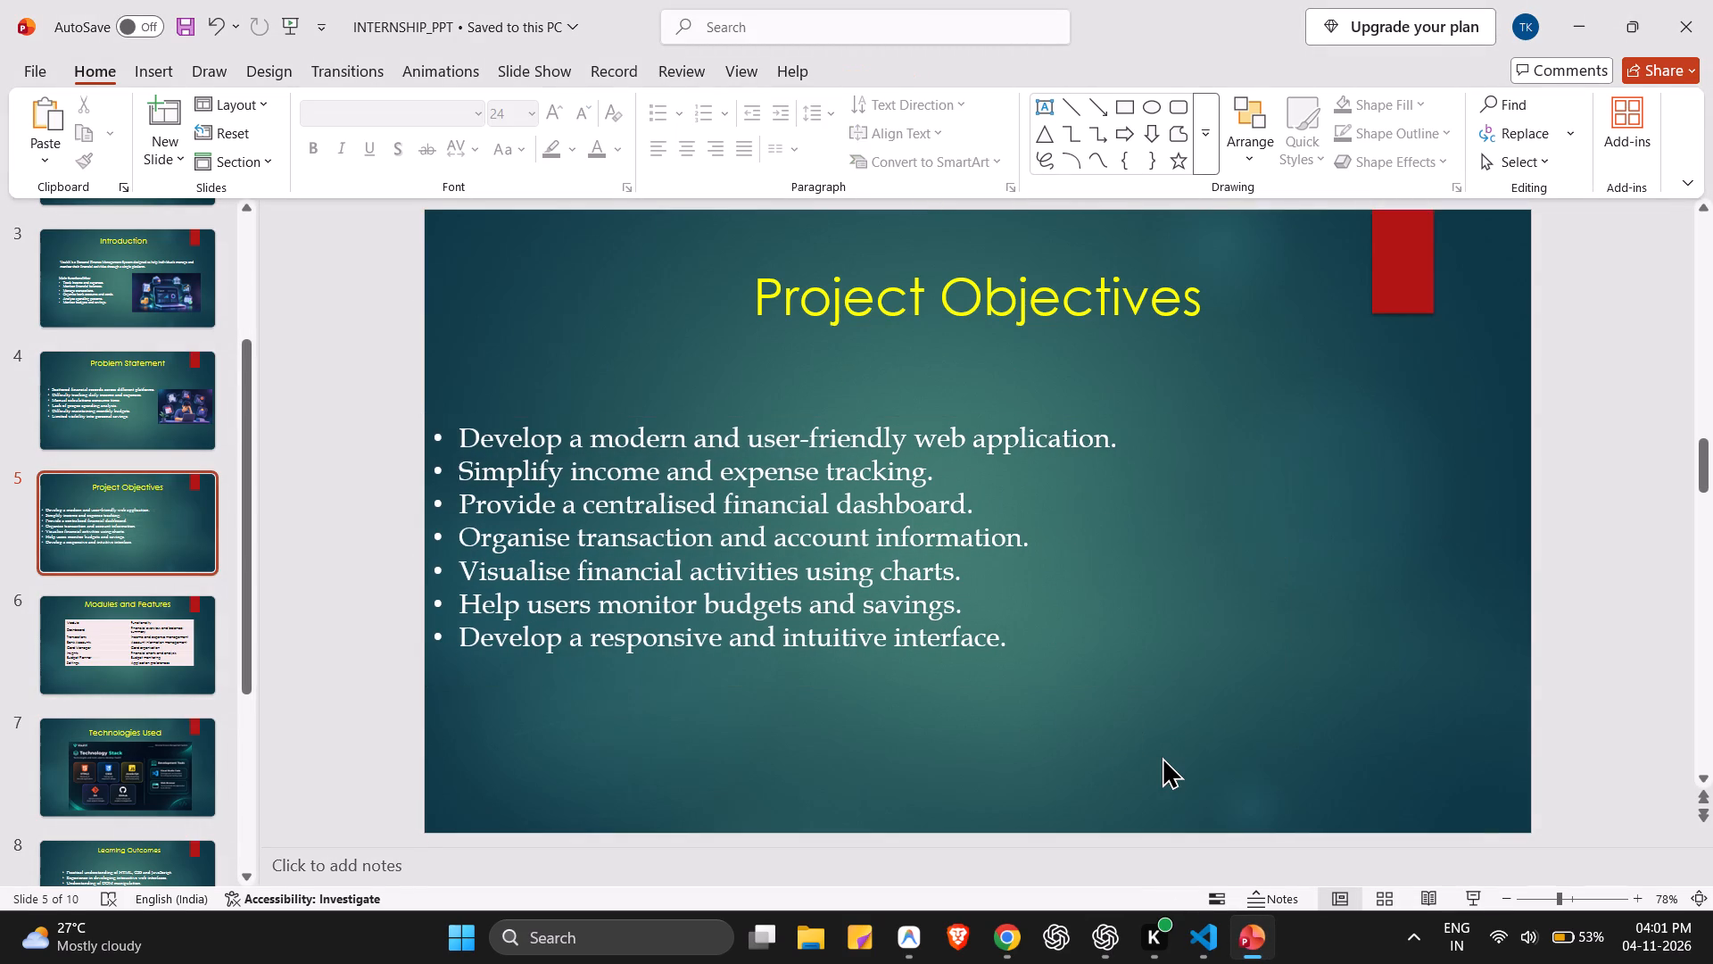
left_click(1154, 550)
left_click_drag(1154, 550, 1182, 546)
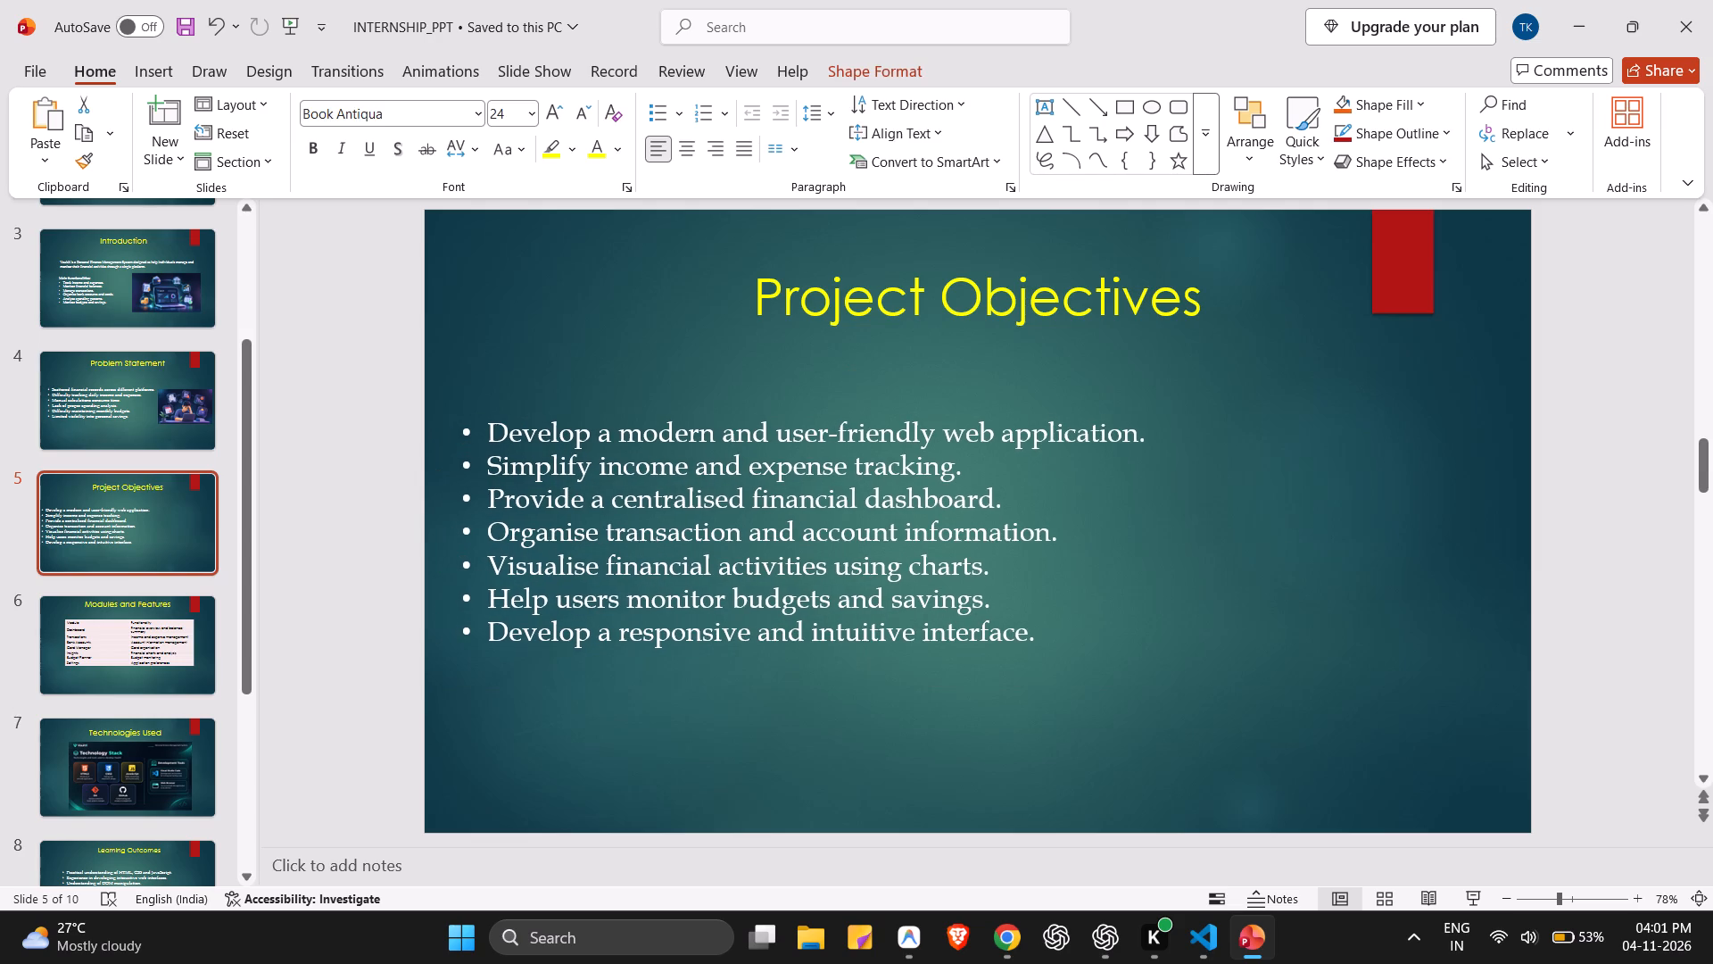
left_click_drag(1182, 546, 1202, 549)
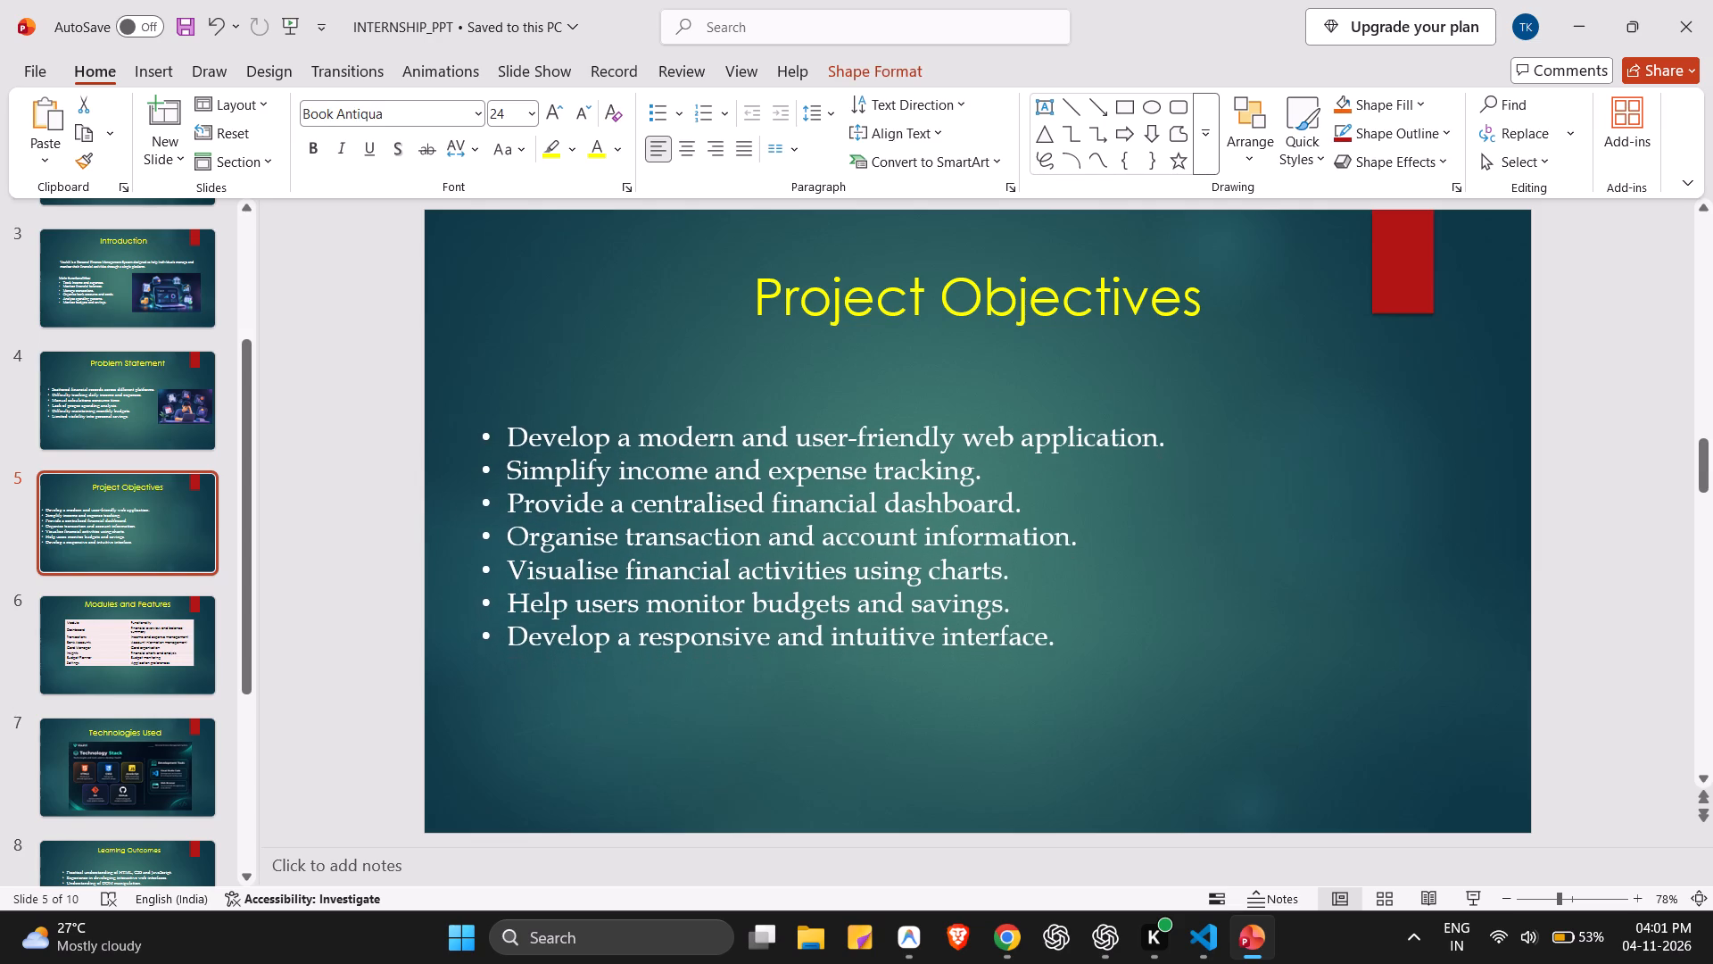
left_click_drag(1202, 549, 1201, 549)
left_click(1063, 741)
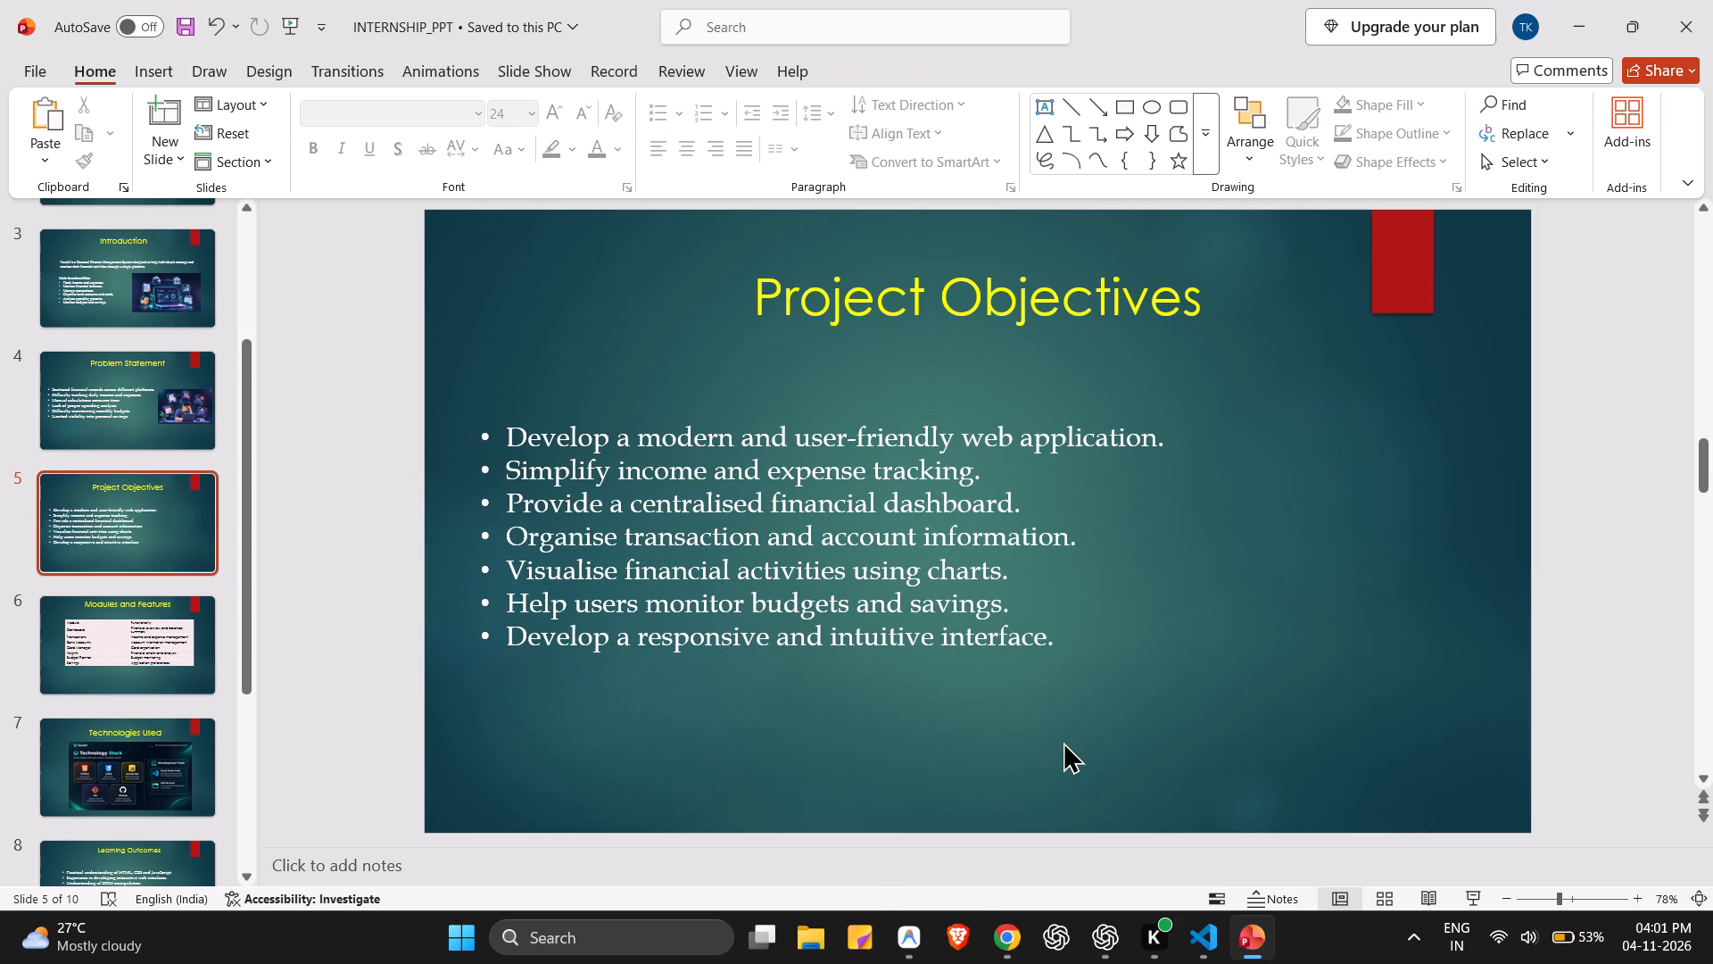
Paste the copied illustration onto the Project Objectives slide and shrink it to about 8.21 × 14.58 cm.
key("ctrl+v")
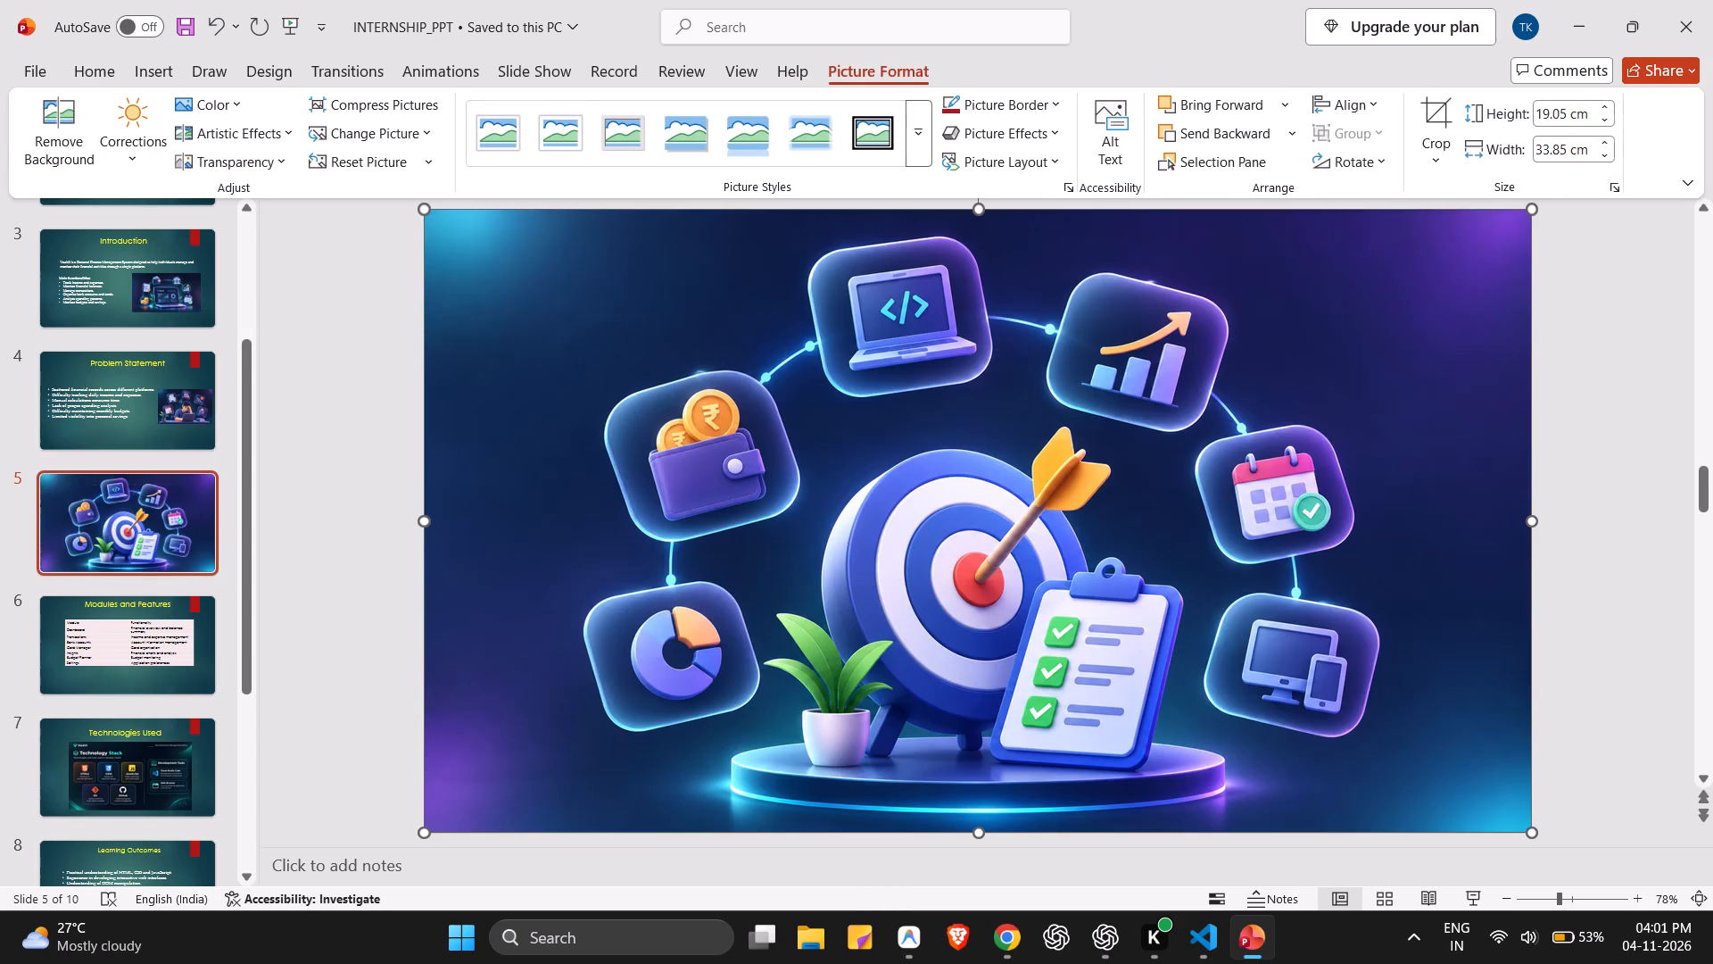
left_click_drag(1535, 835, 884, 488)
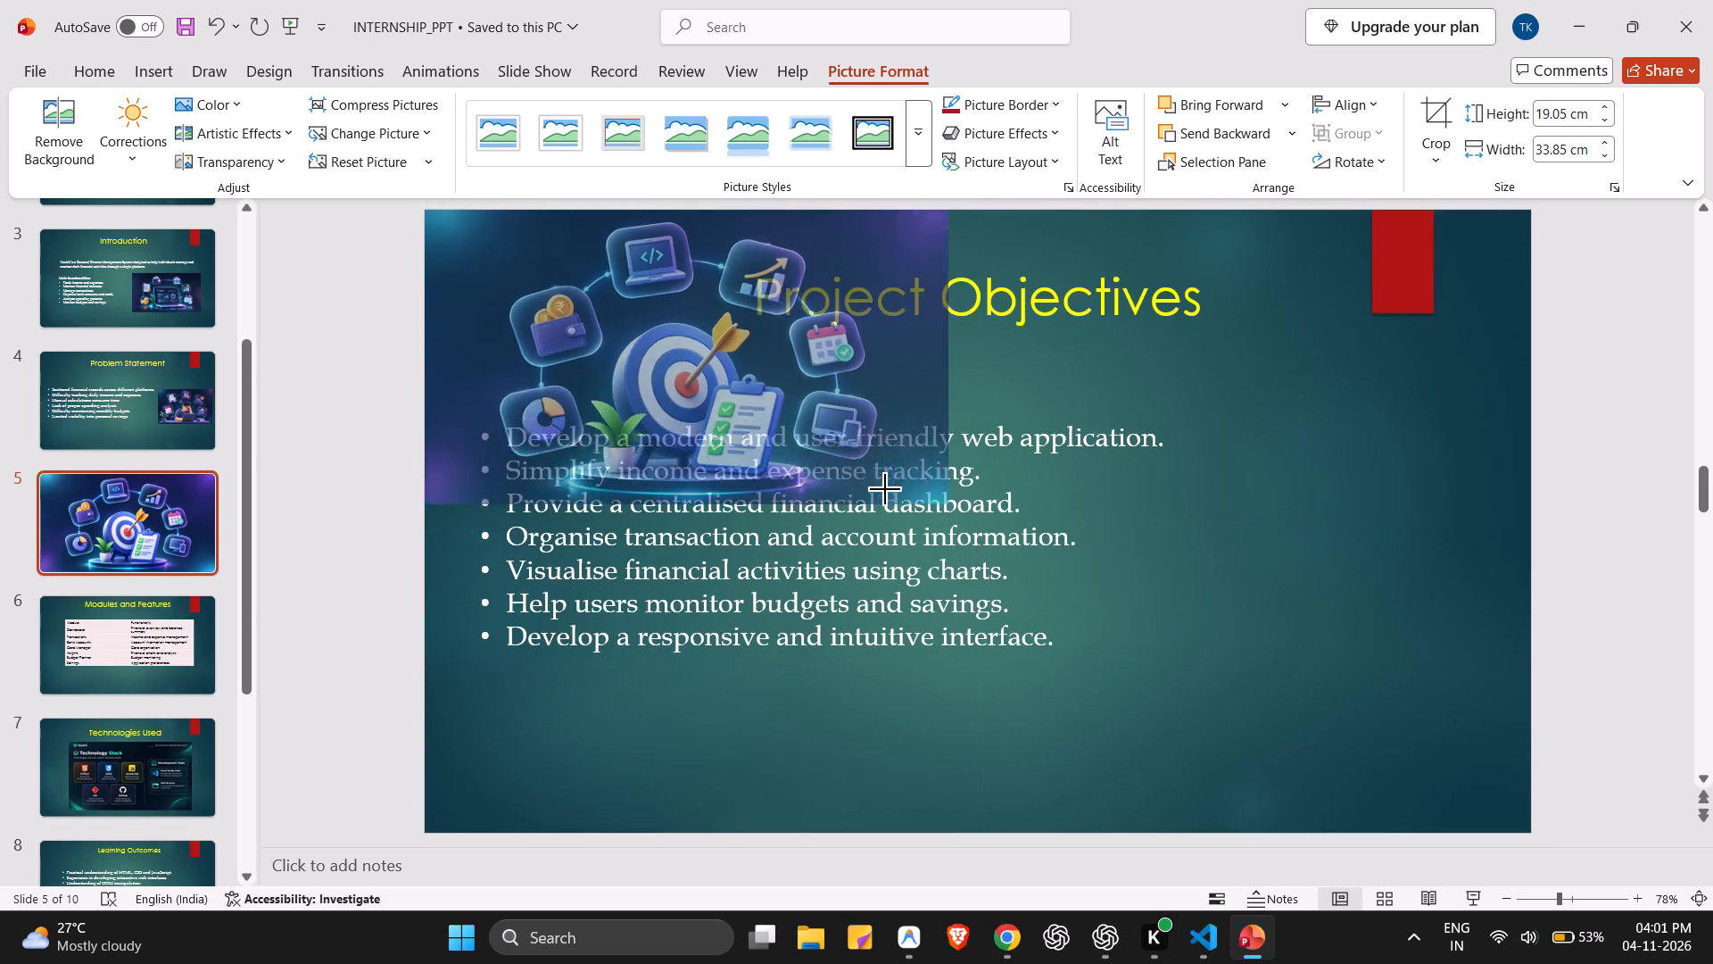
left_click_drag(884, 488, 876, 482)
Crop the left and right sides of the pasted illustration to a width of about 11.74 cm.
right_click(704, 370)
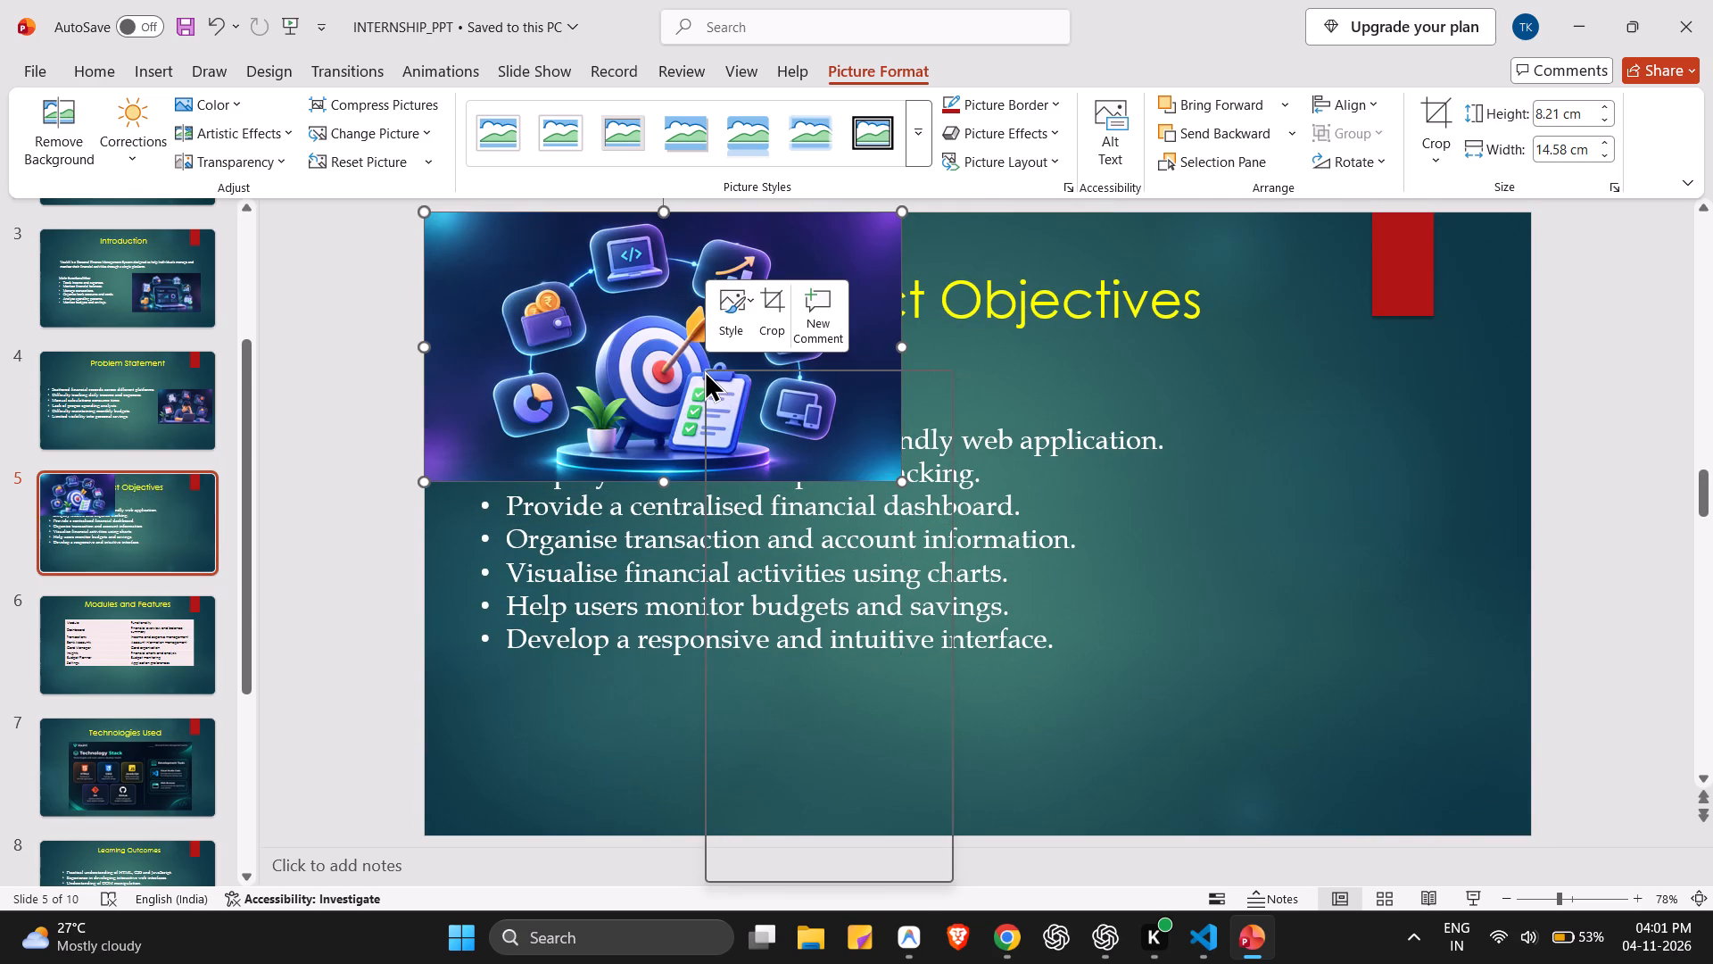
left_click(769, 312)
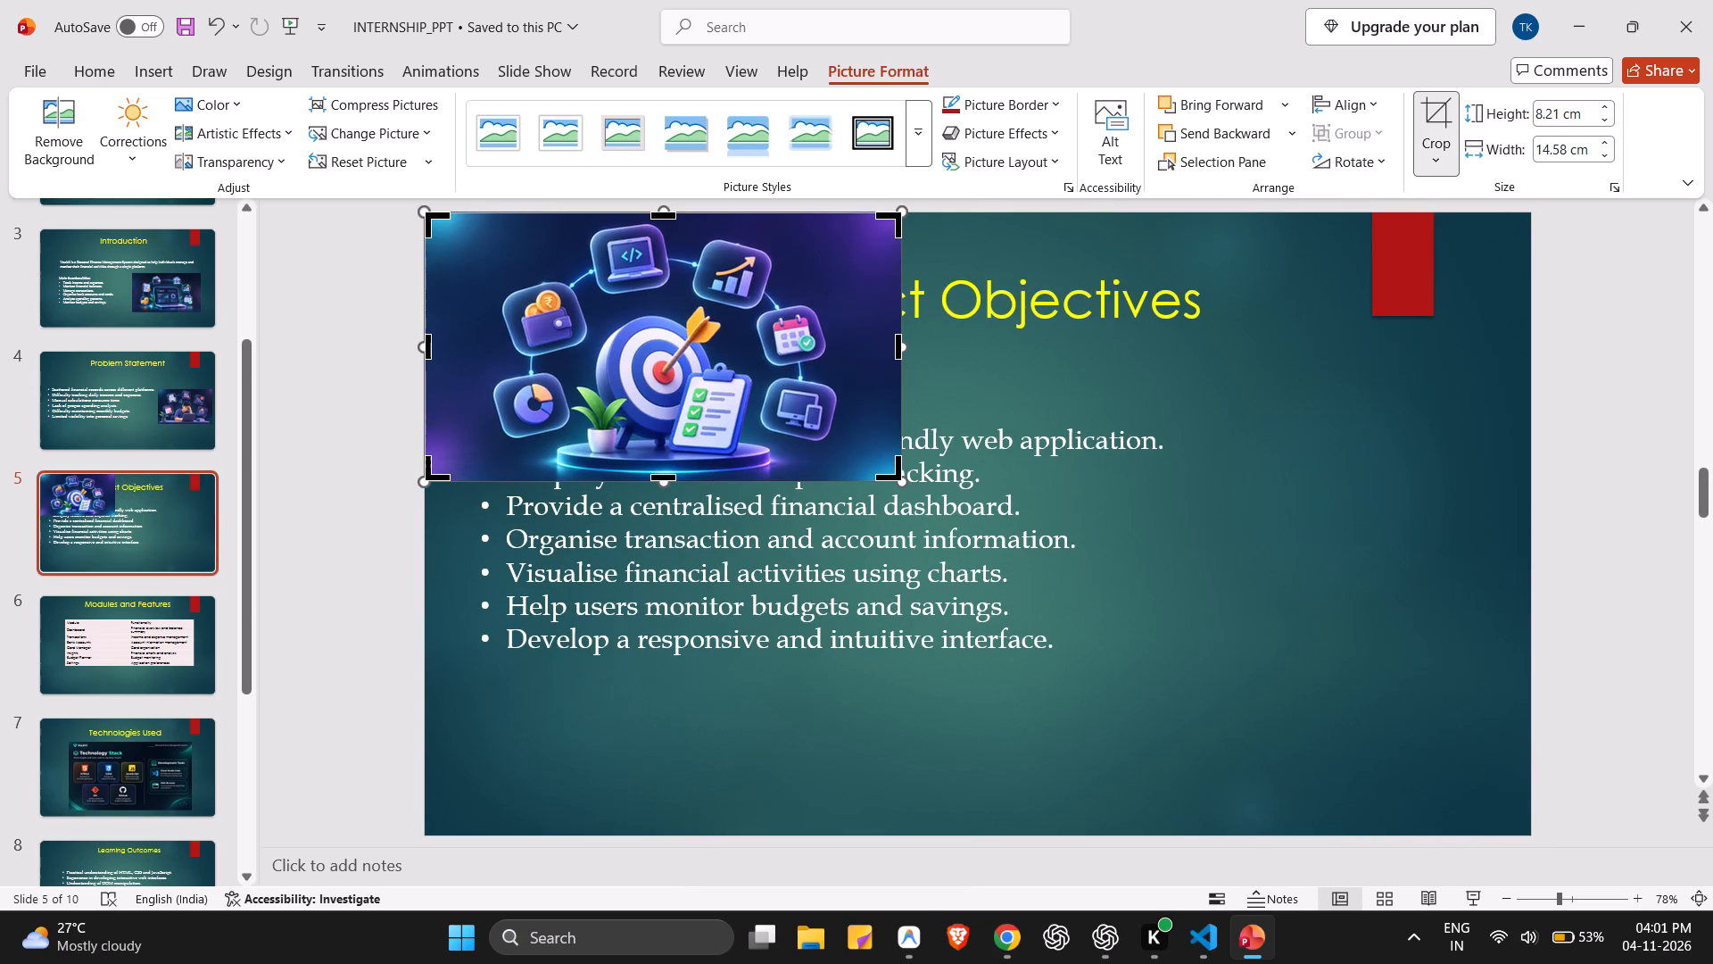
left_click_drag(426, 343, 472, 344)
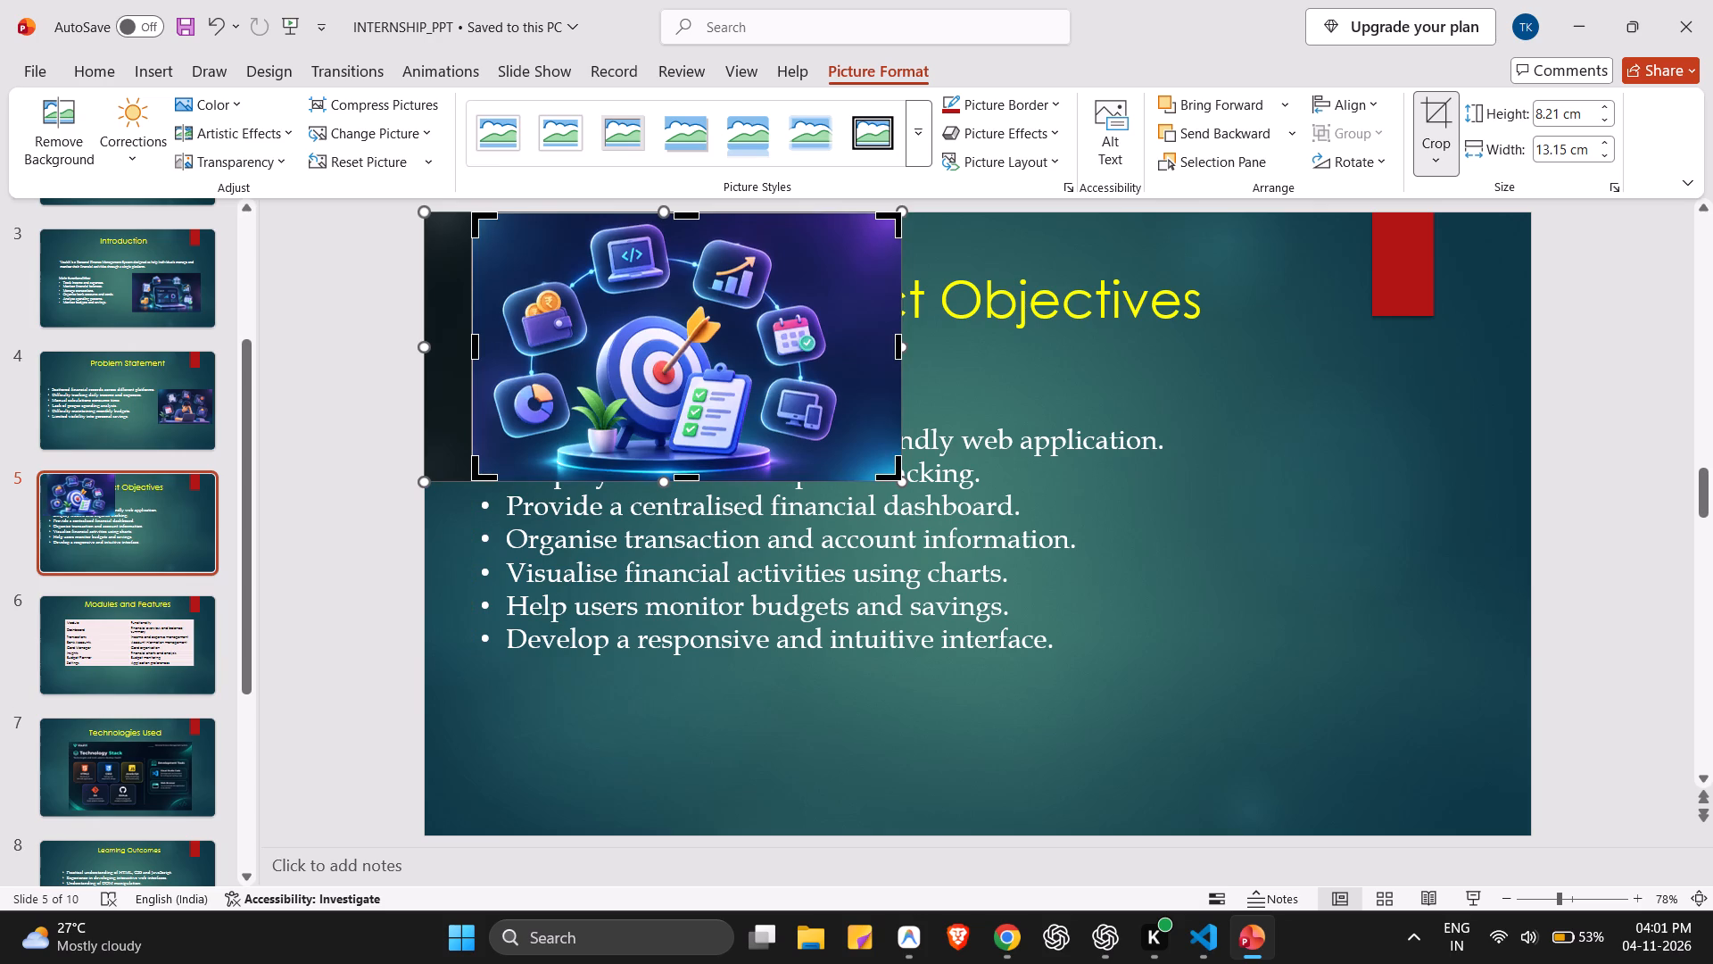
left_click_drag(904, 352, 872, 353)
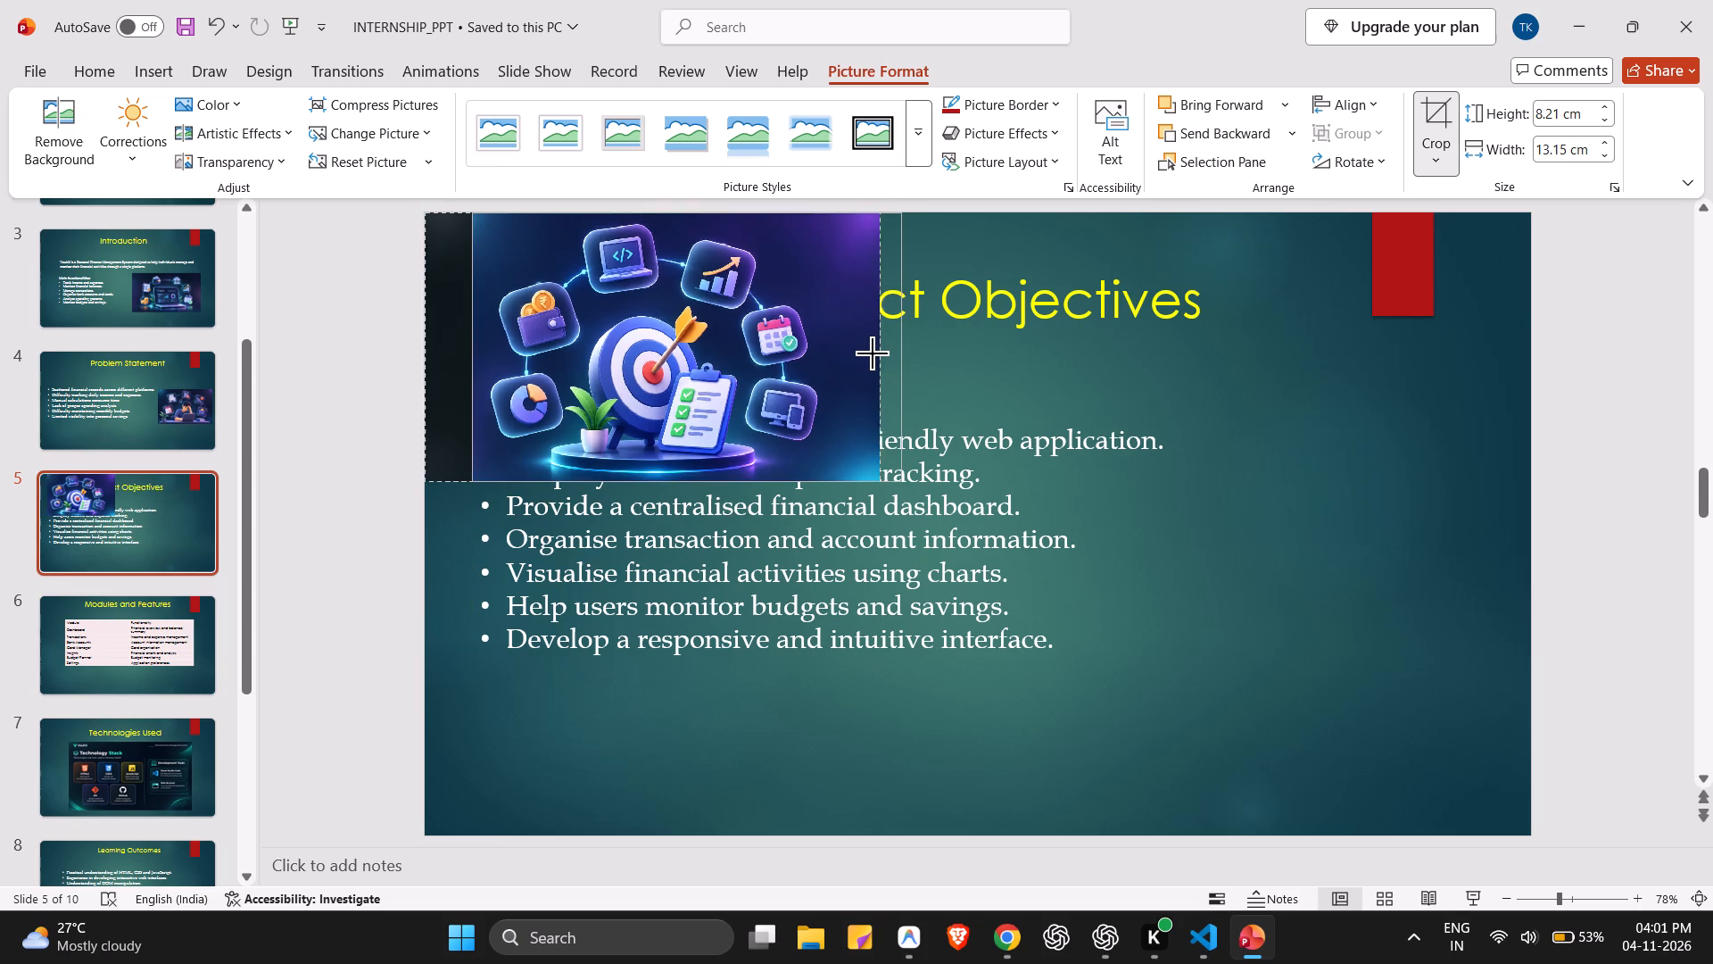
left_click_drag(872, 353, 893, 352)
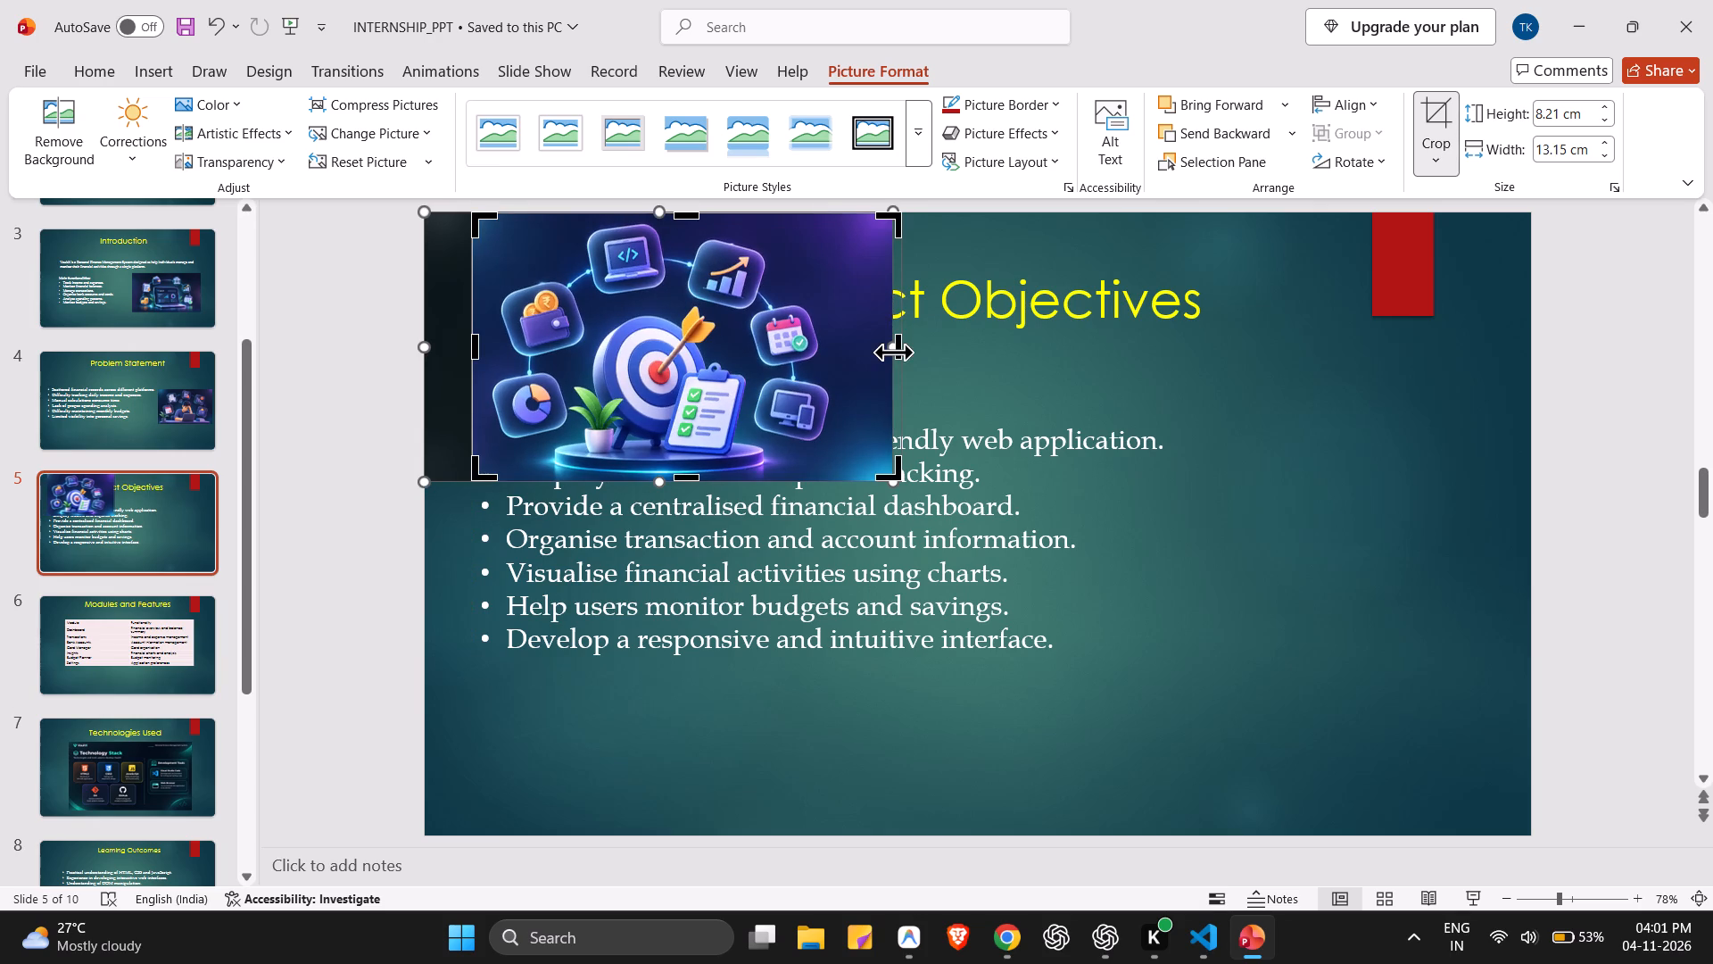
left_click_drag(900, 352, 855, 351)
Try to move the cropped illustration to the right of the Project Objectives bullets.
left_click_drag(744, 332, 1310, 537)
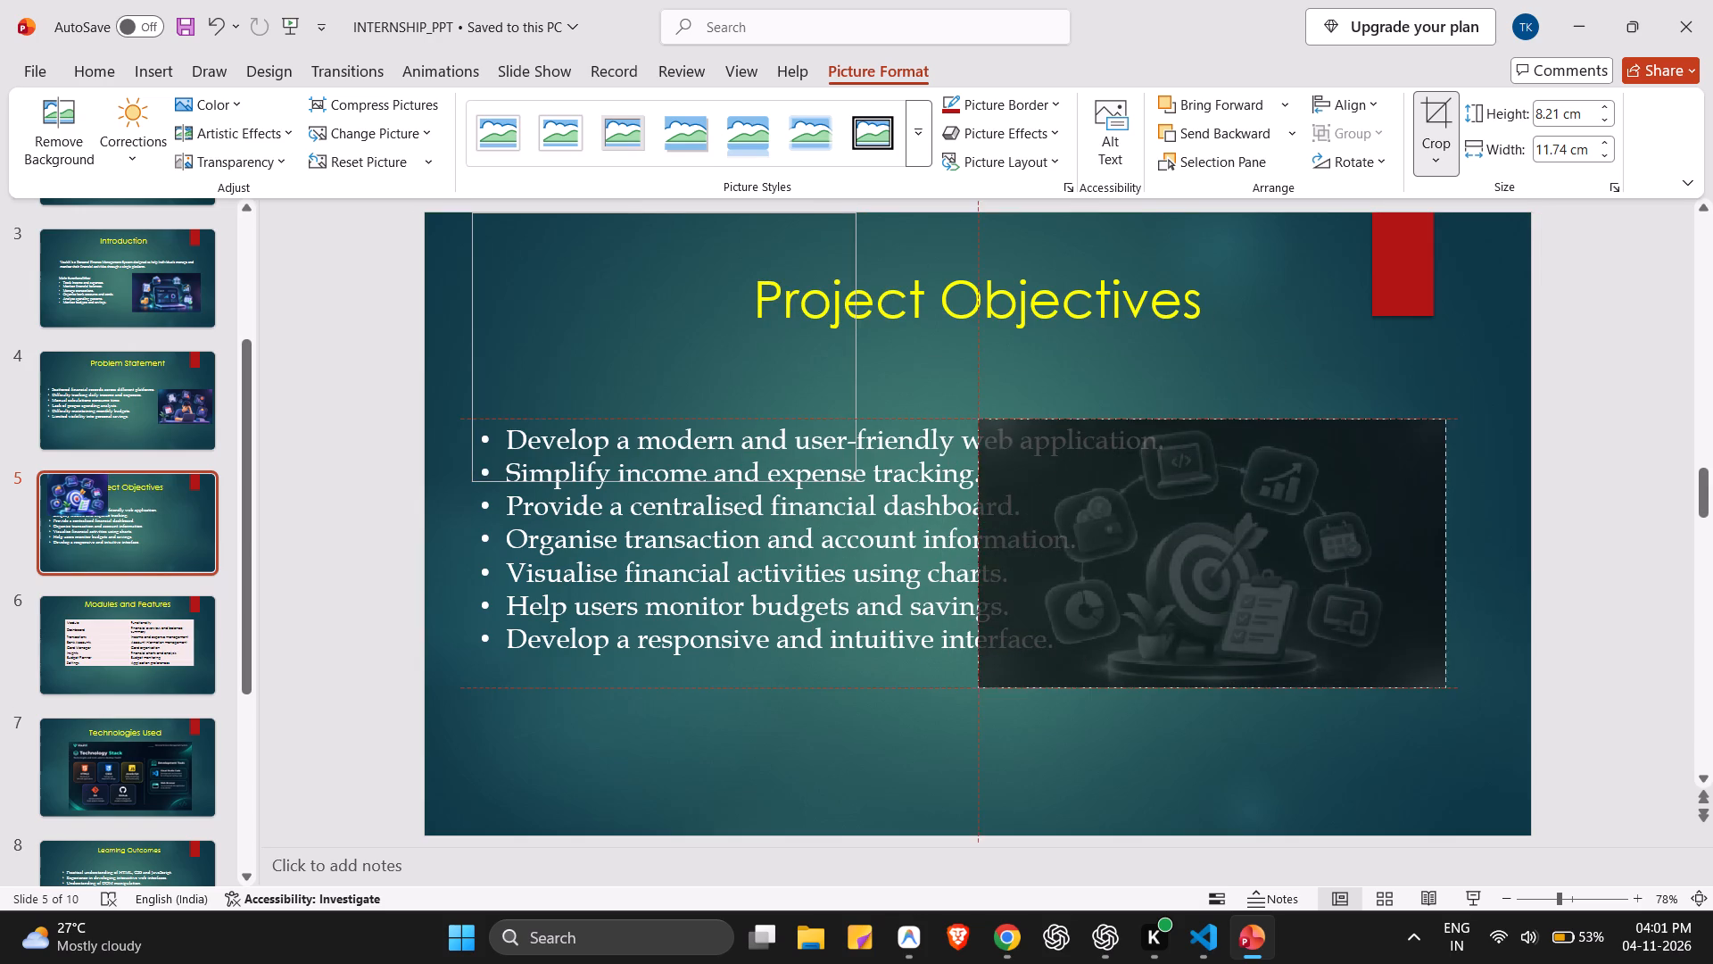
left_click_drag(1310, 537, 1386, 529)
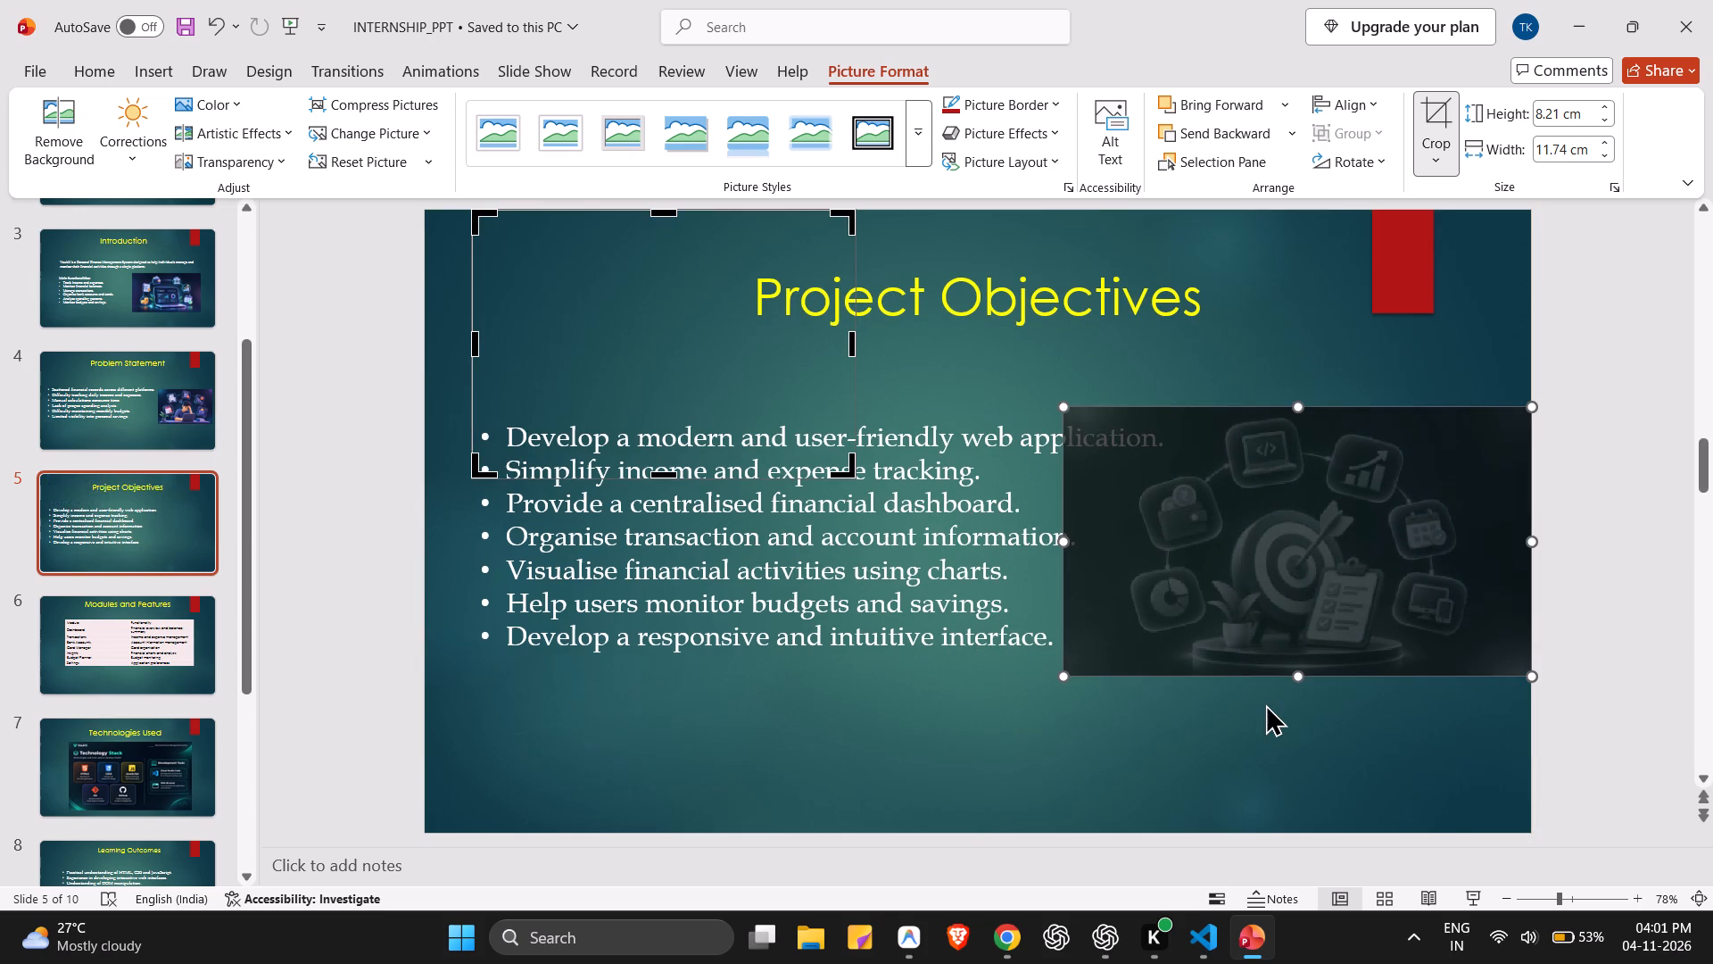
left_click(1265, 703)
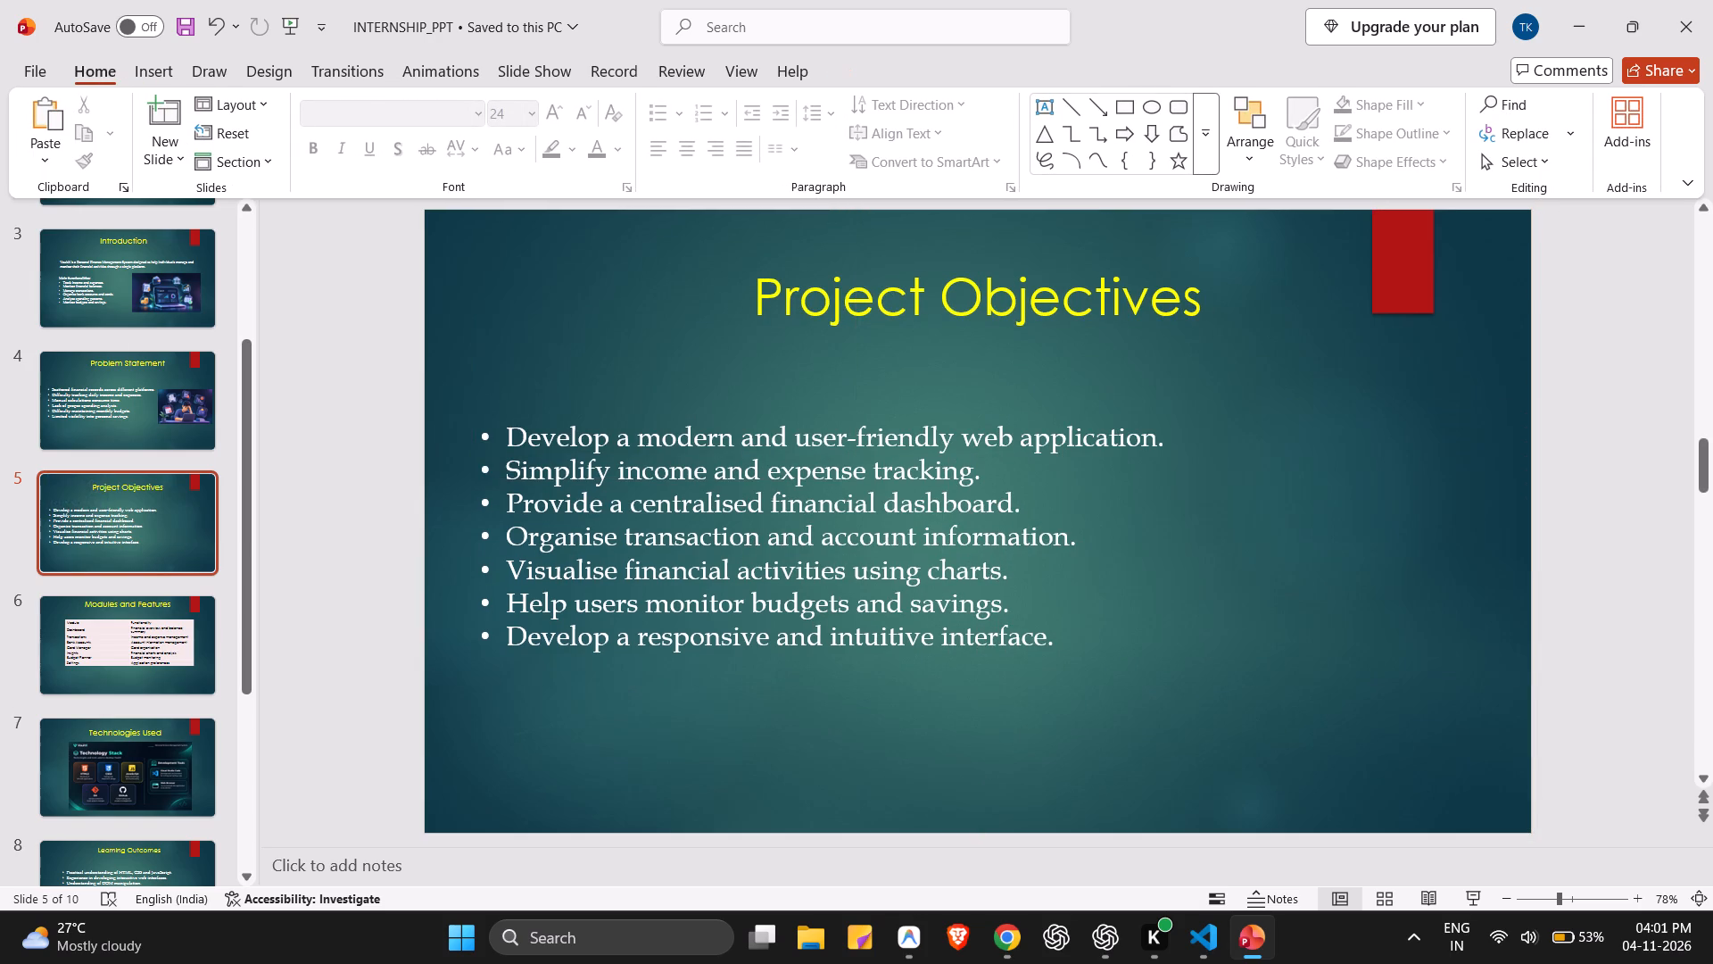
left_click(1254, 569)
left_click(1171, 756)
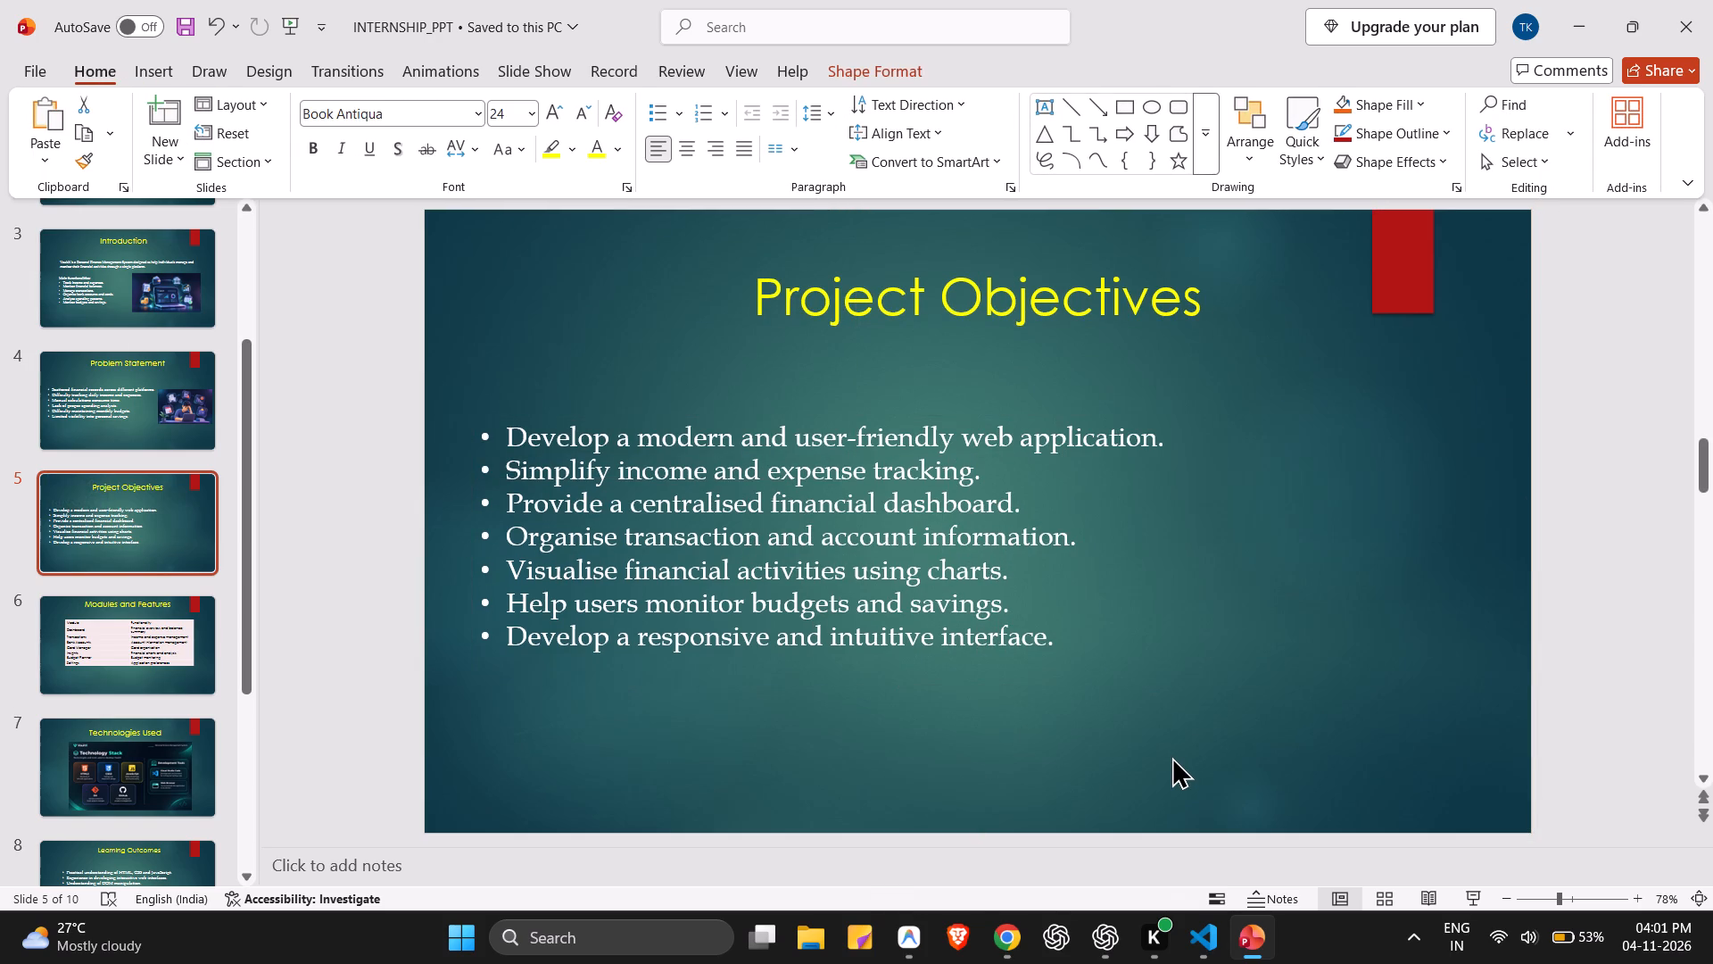
Paste the copied illustration onto the Project Objectives slide and crop its left and right sides to about 26.27 cm wide.
key("ctrl+v")
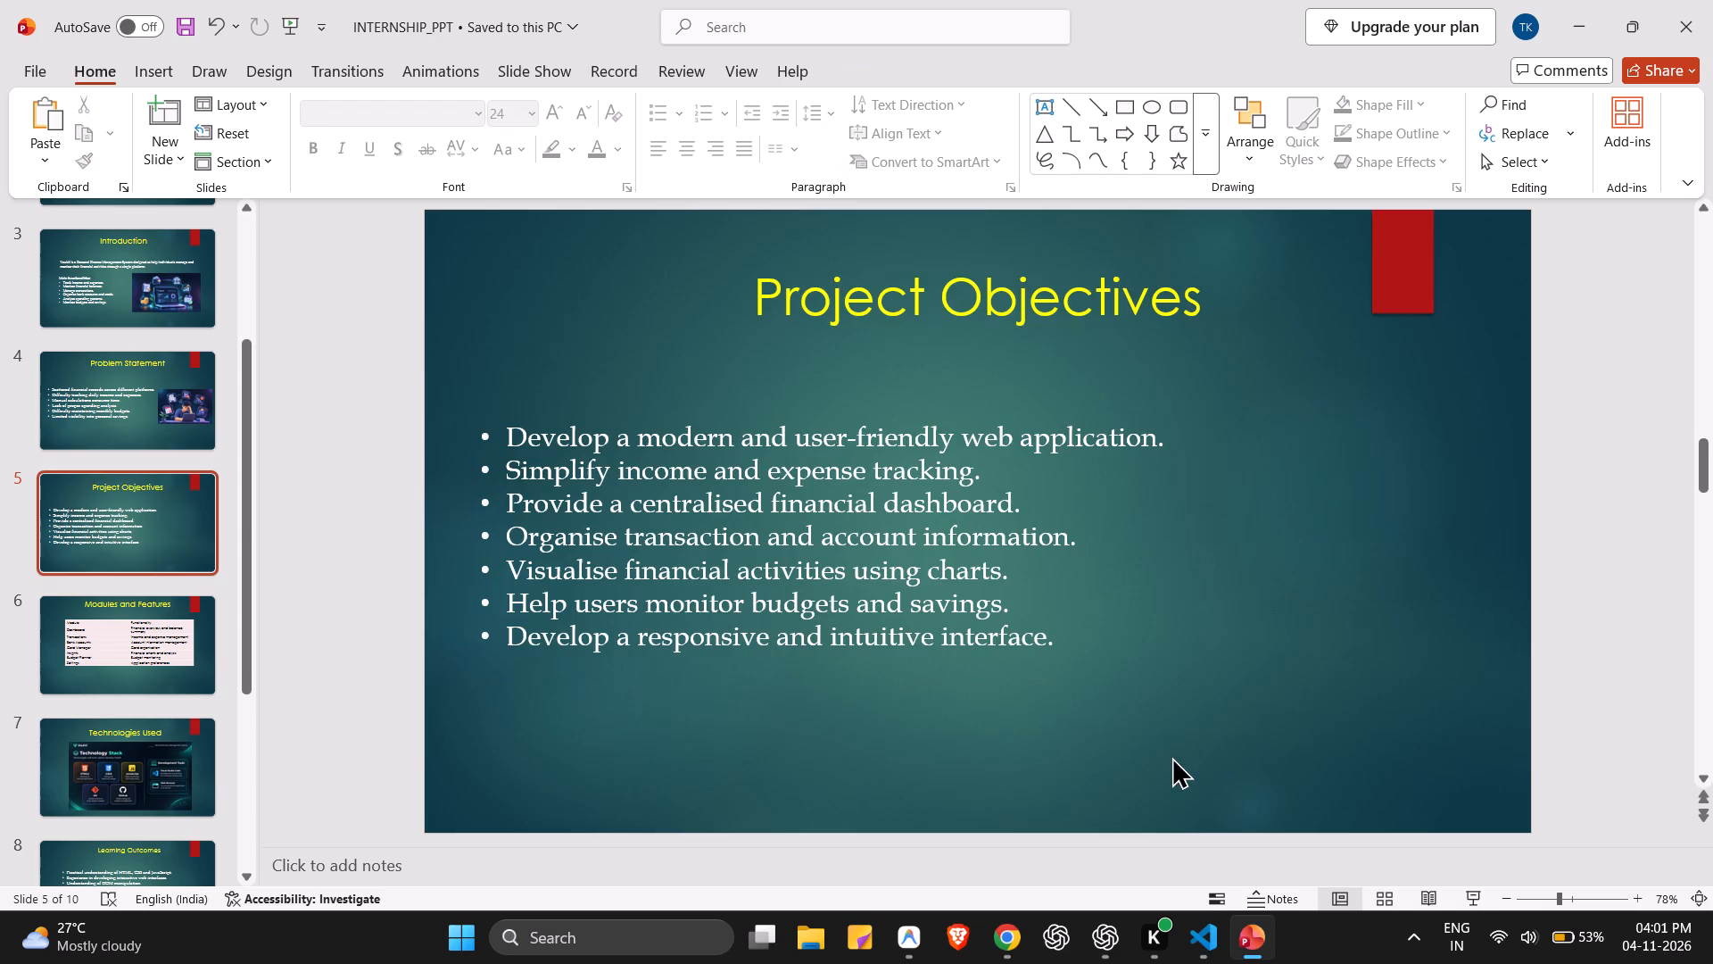
right_click(1356, 577)
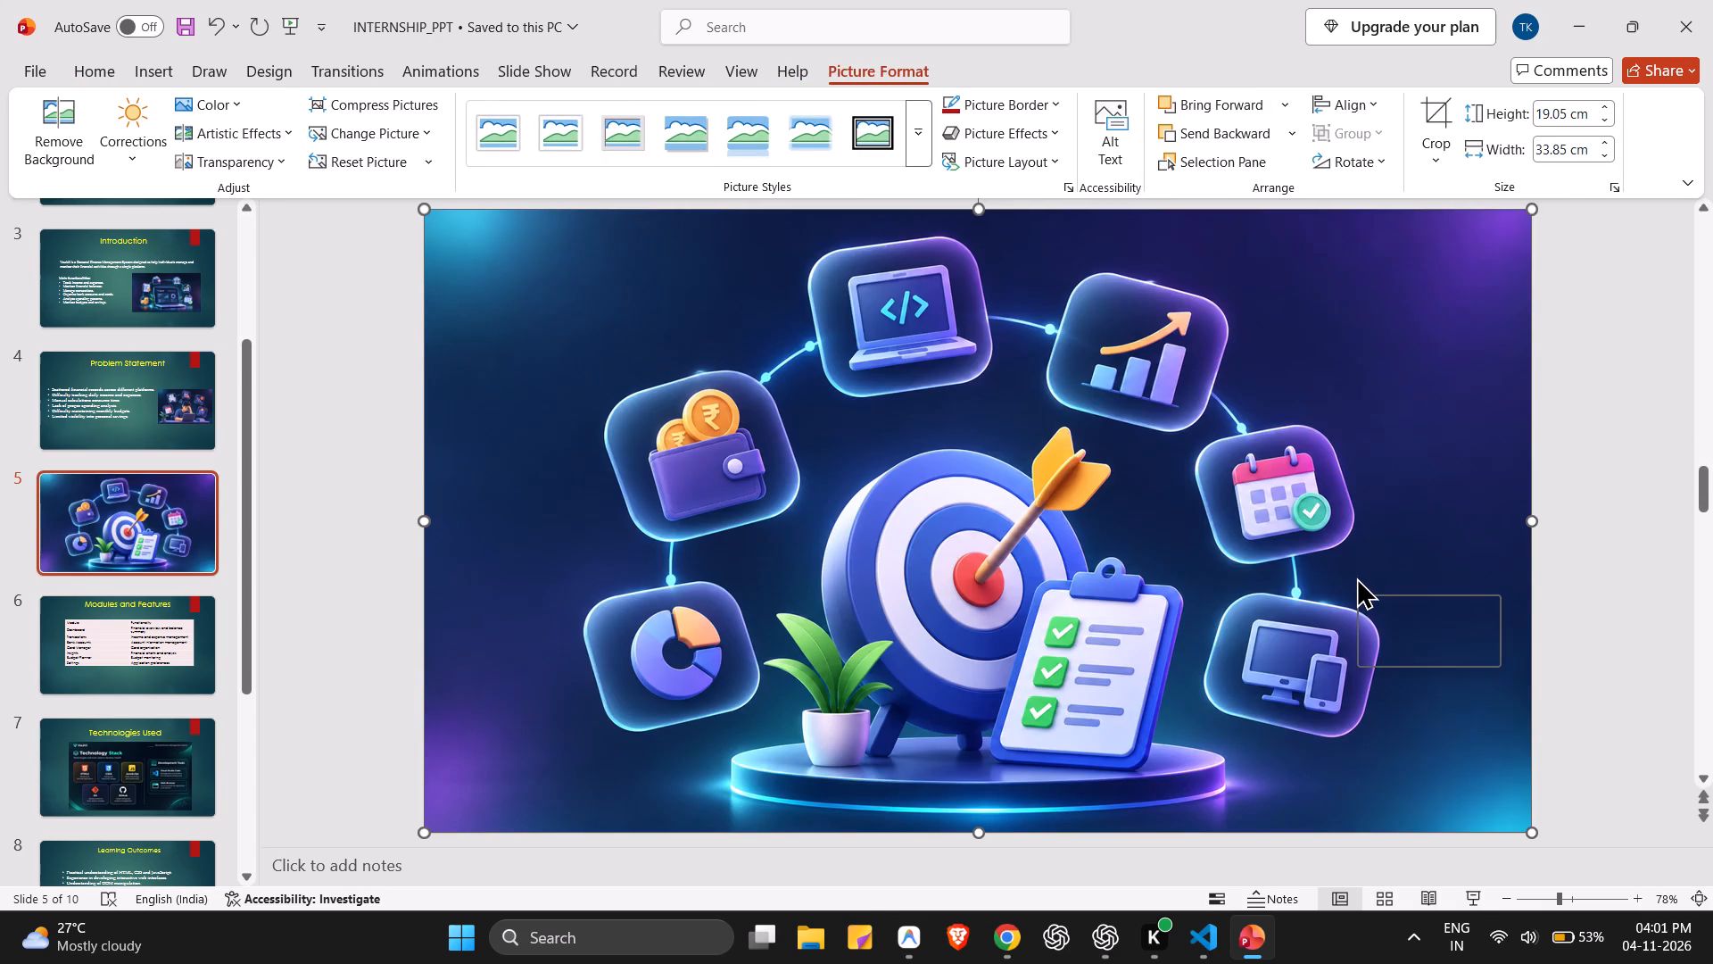
left_click(1422, 611)
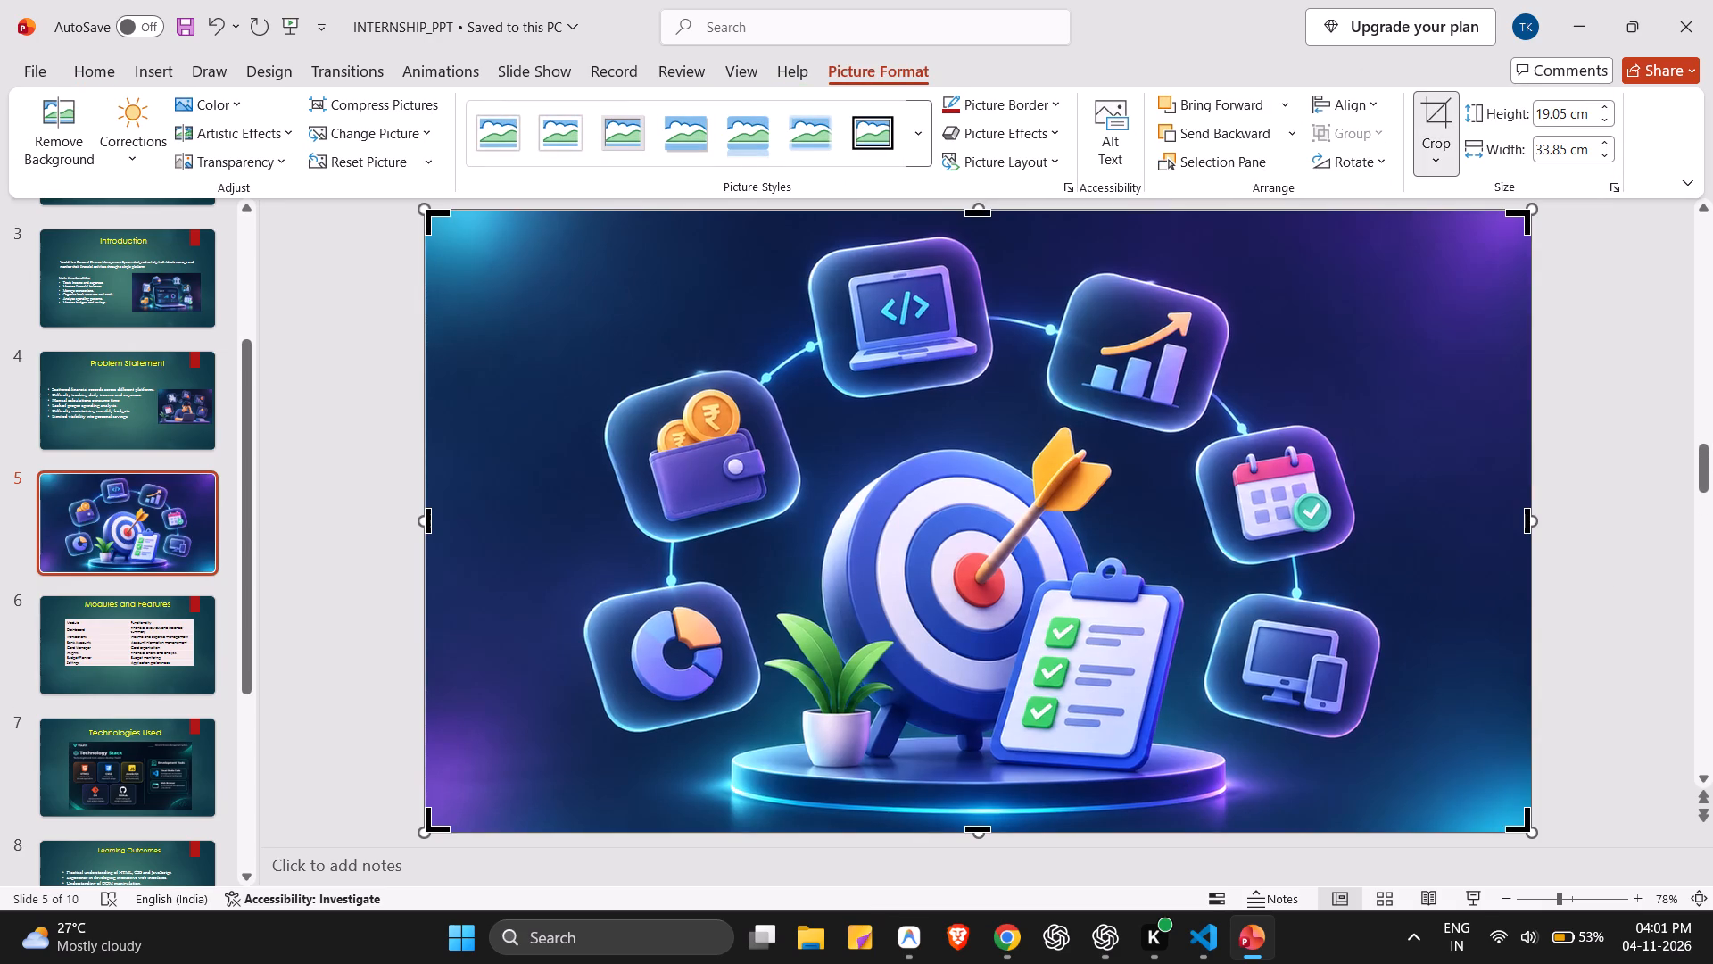
left_click_drag(1529, 524, 1492, 529)
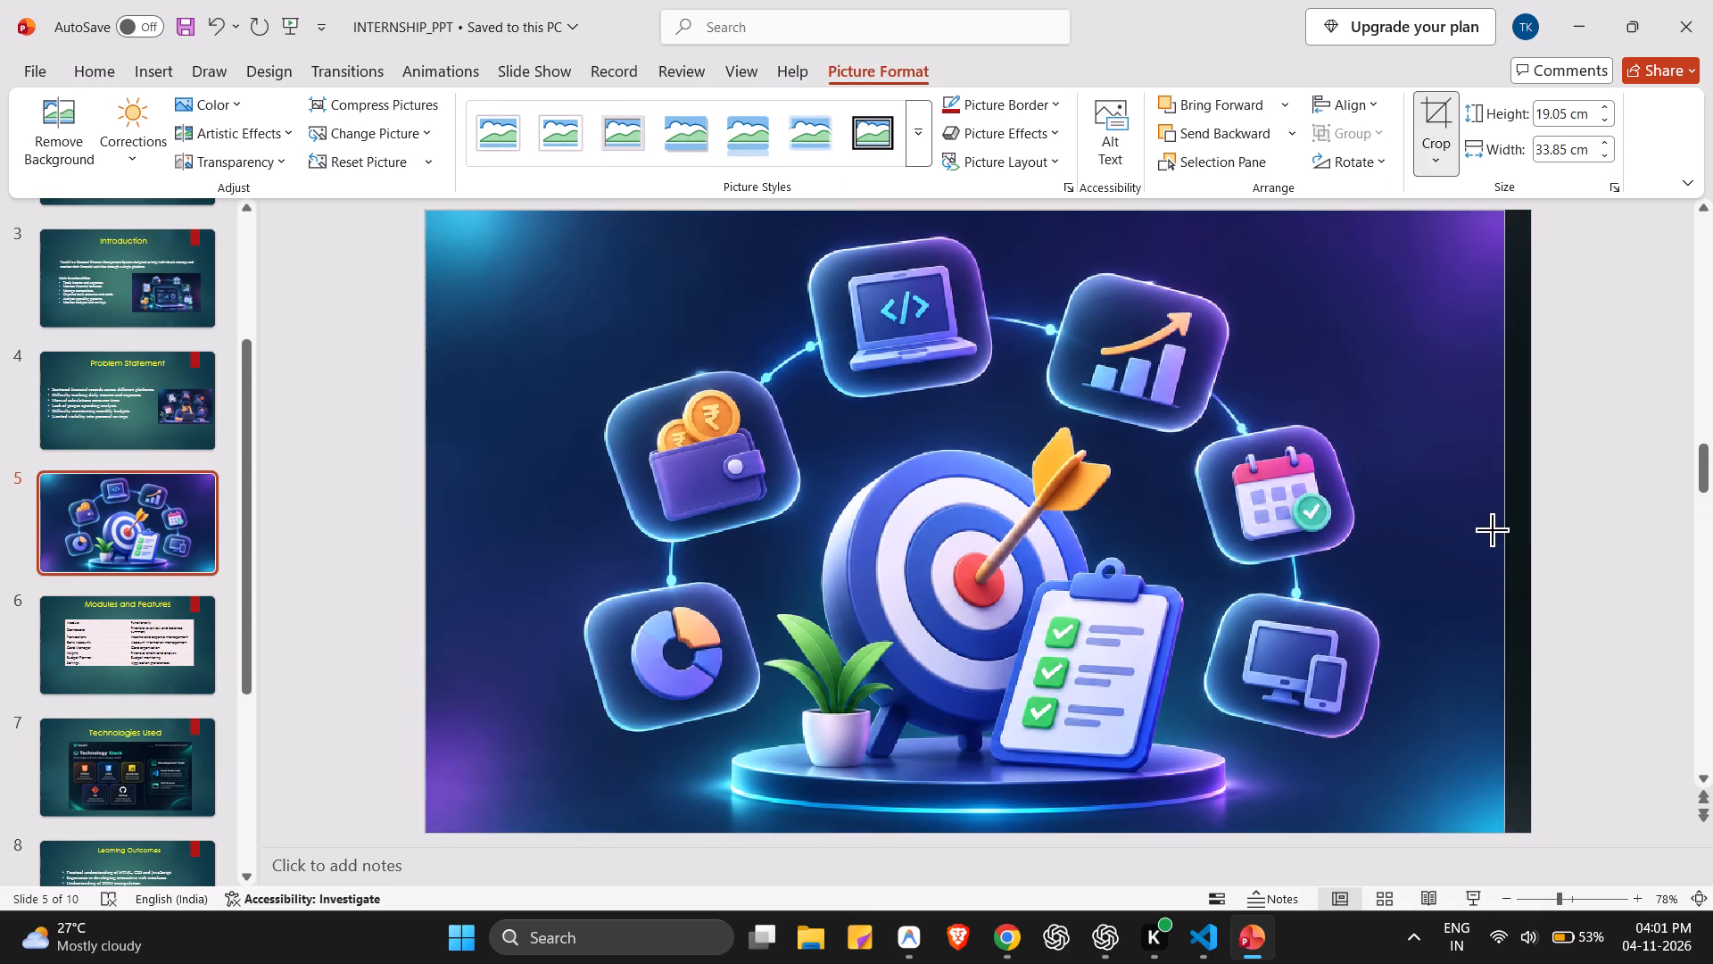
left_click_drag(1492, 529, 1407, 539)
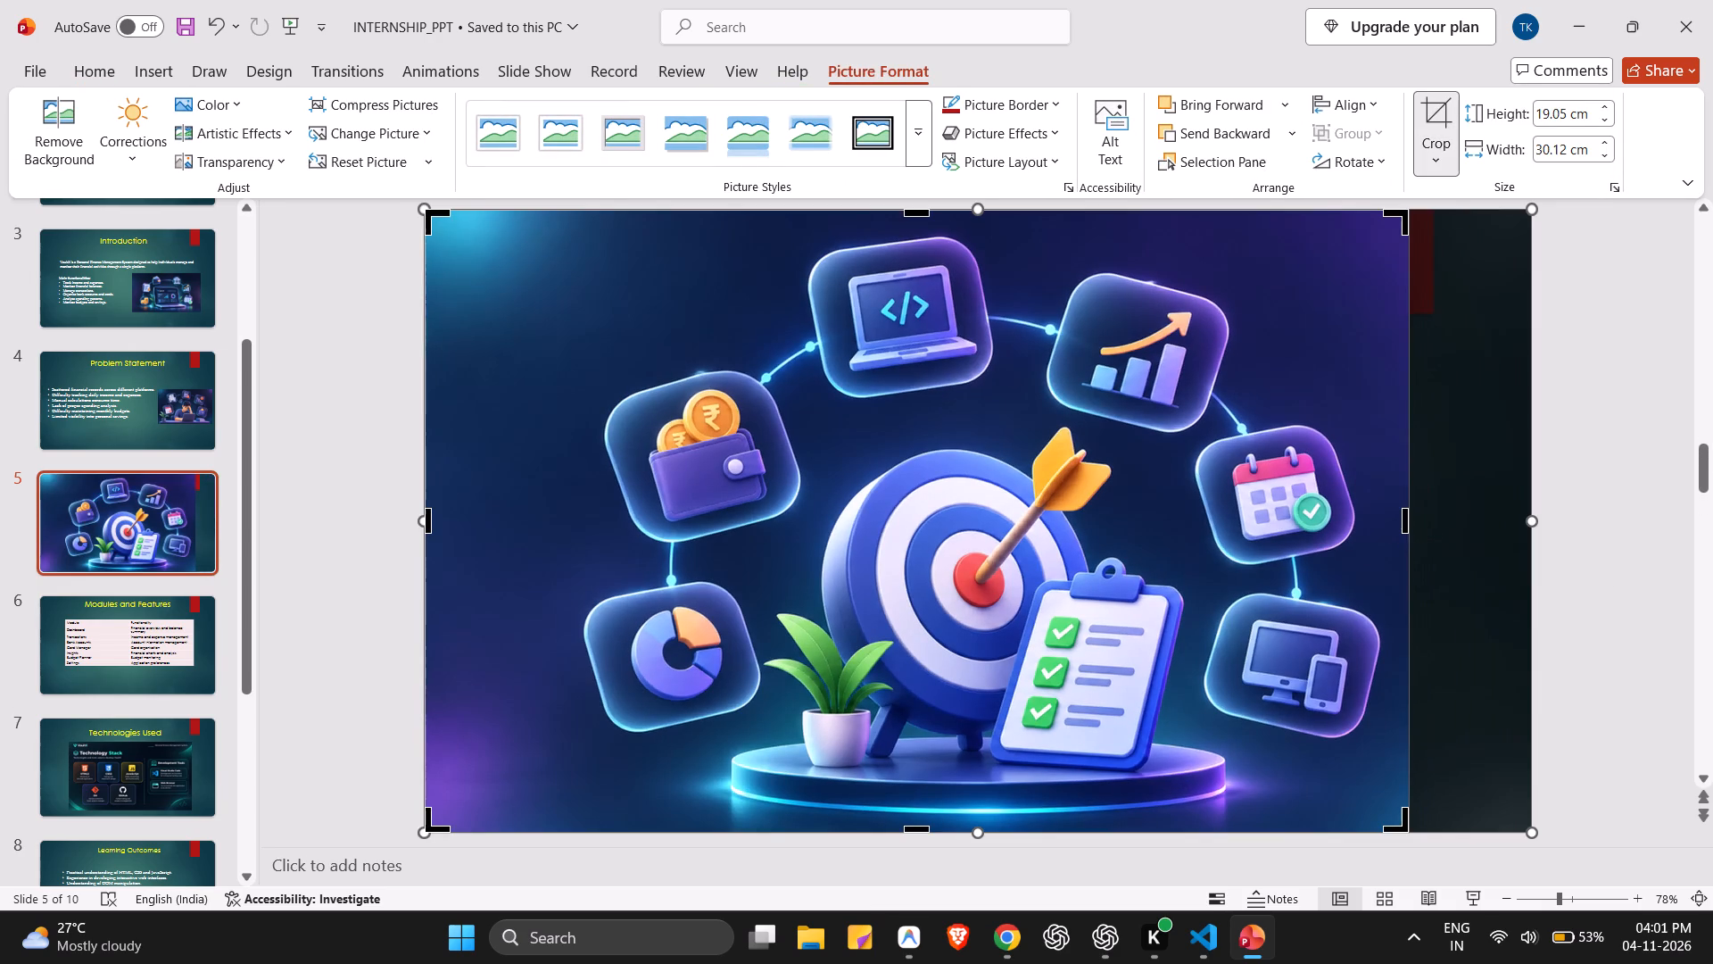
left_click_drag(427, 529, 534, 524)
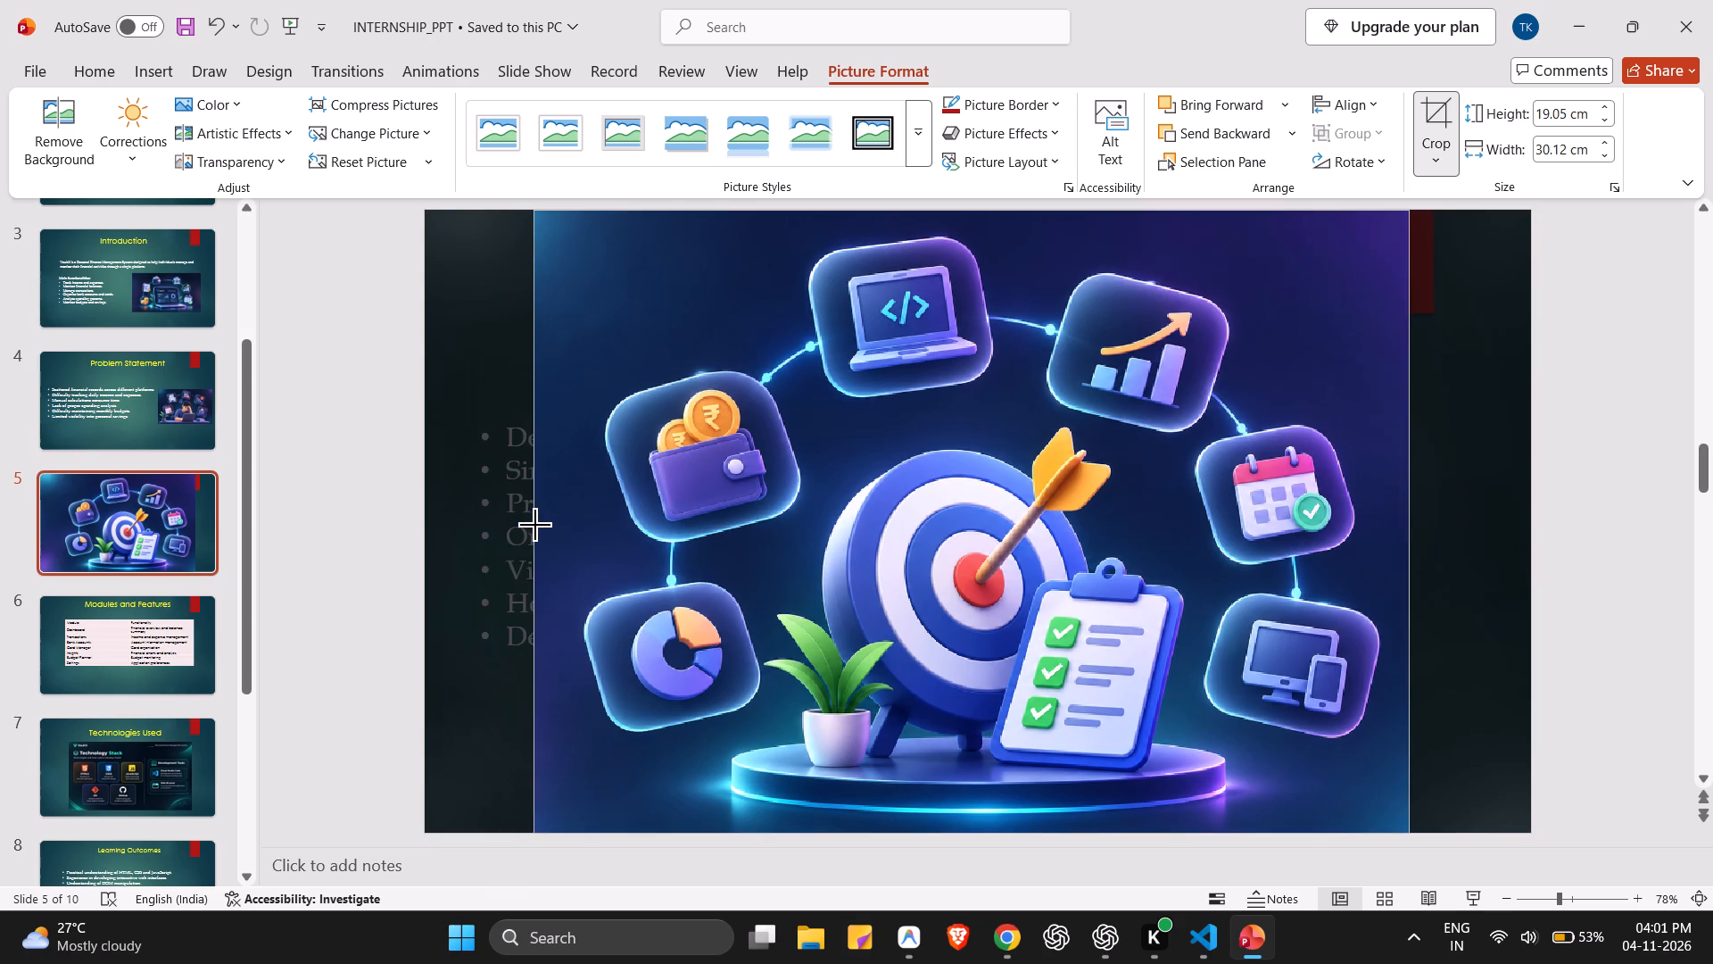
left_click_drag(534, 524, 546, 524)
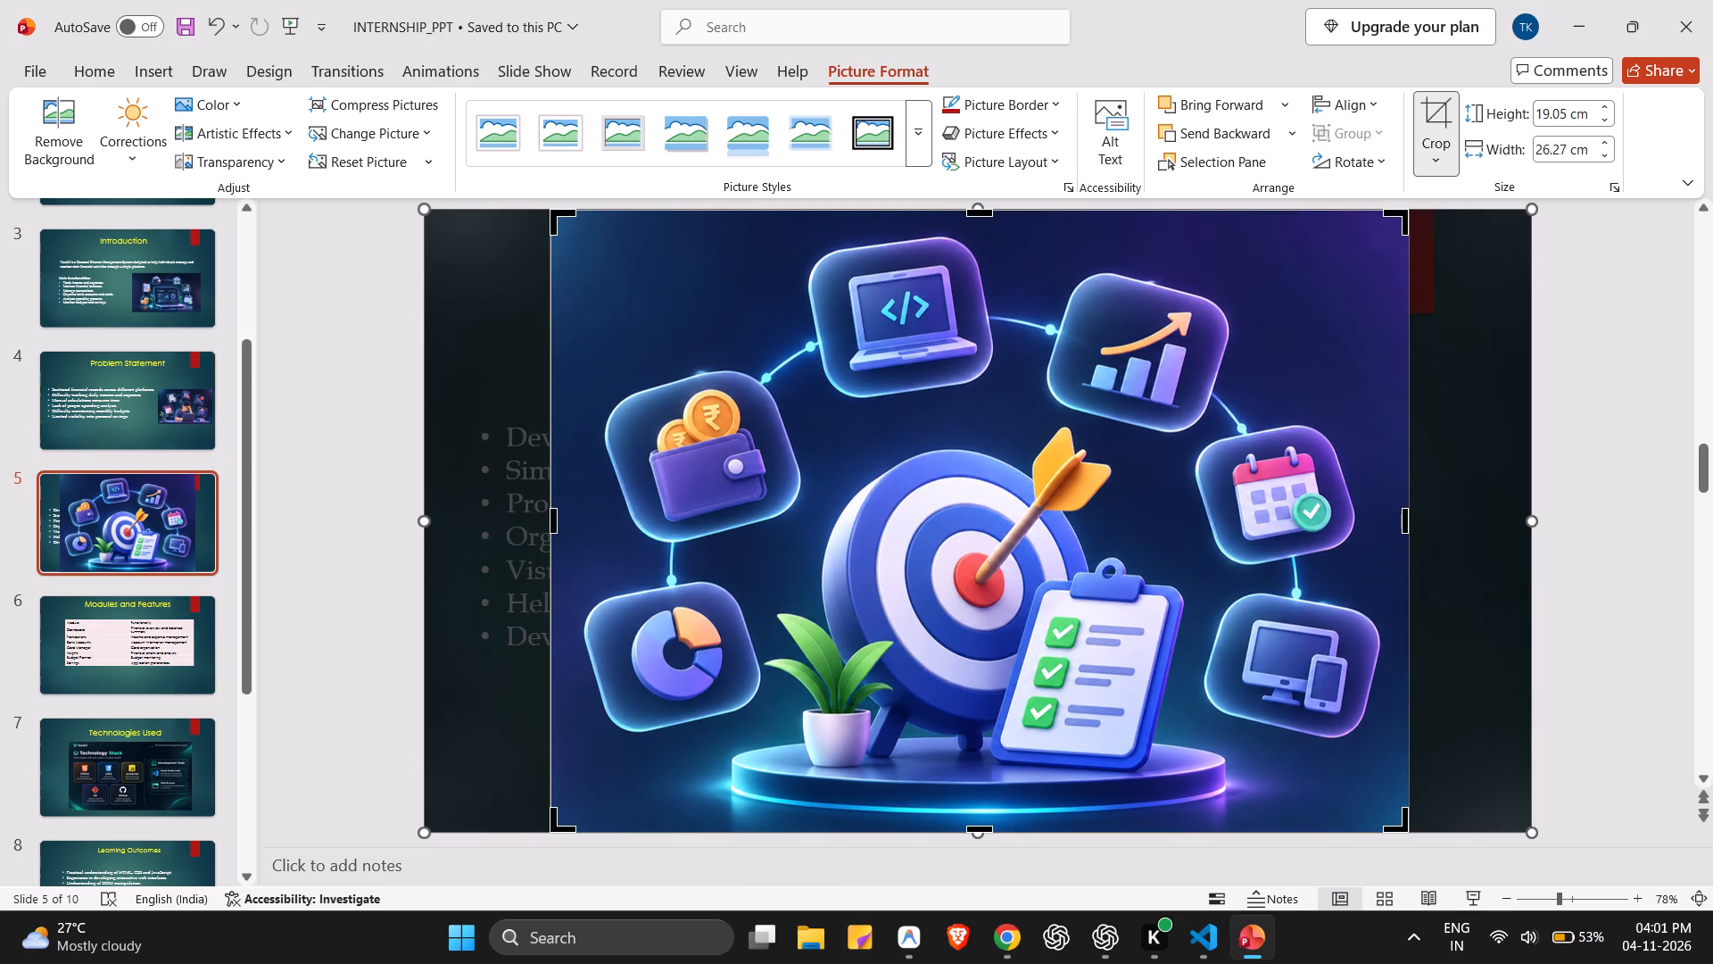
left_click(1518, 740)
left_click(1578, 711)
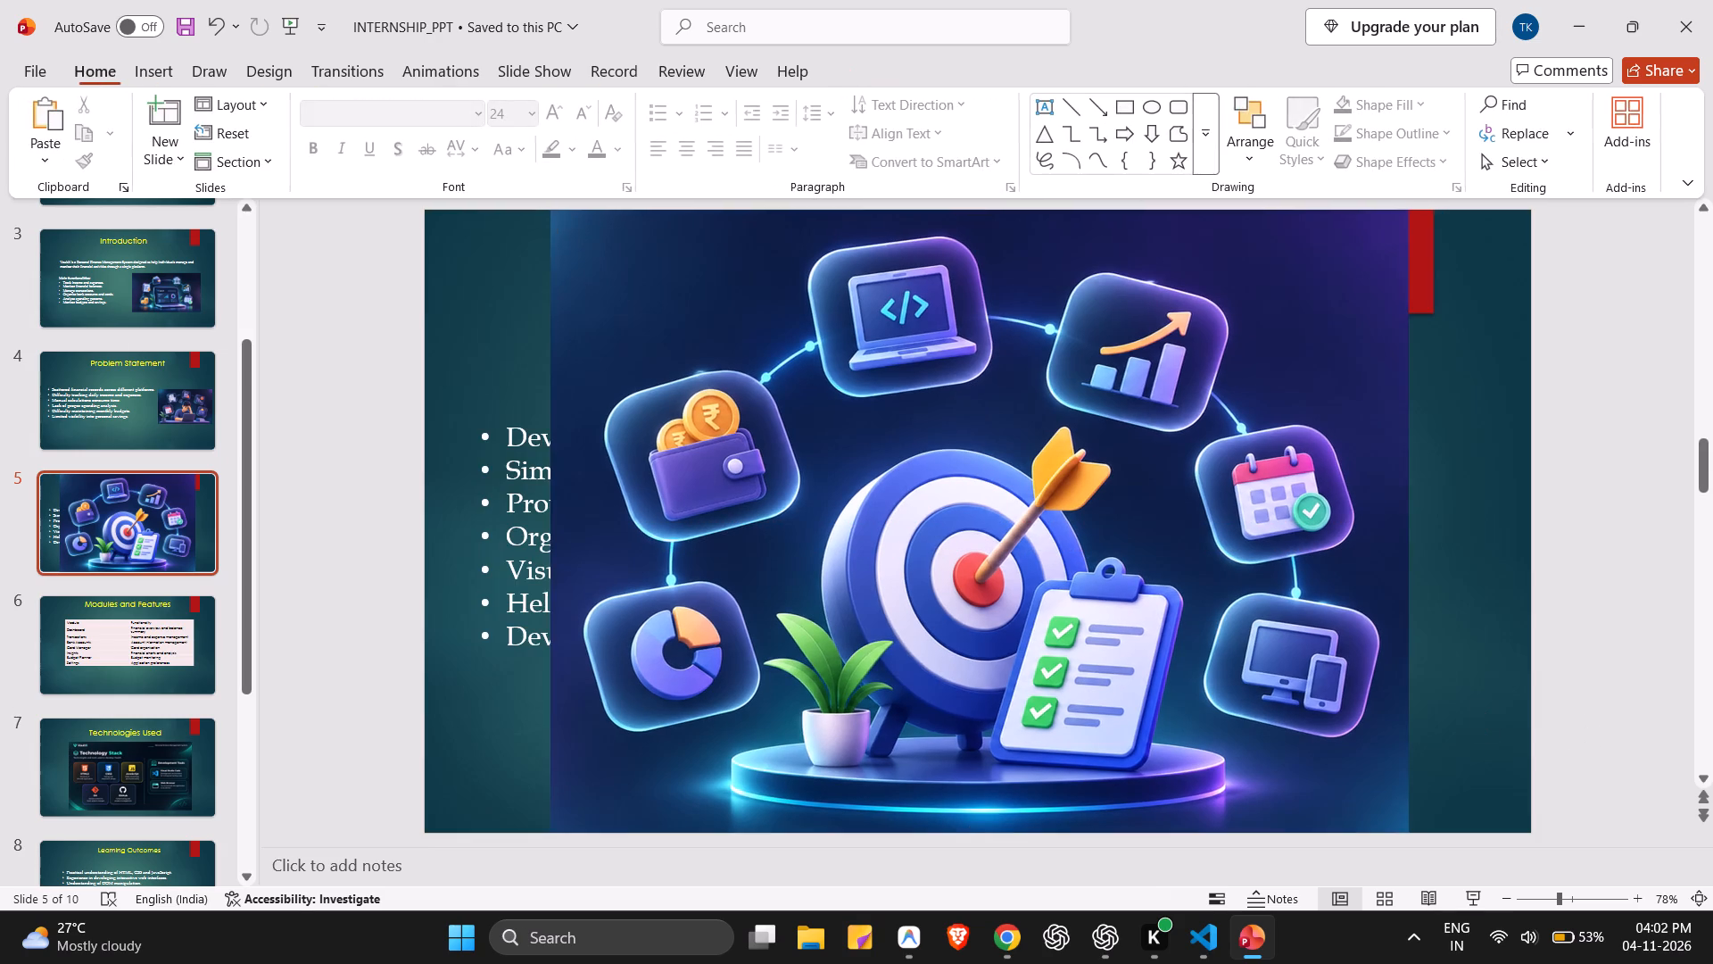
Scale the cropped illustration down to about 7.49 × 10.32 cm and place it to the right of the Project Objectives bullets.
left_click(1342, 694)
left_click_drag(1403, 834, 952, 468)
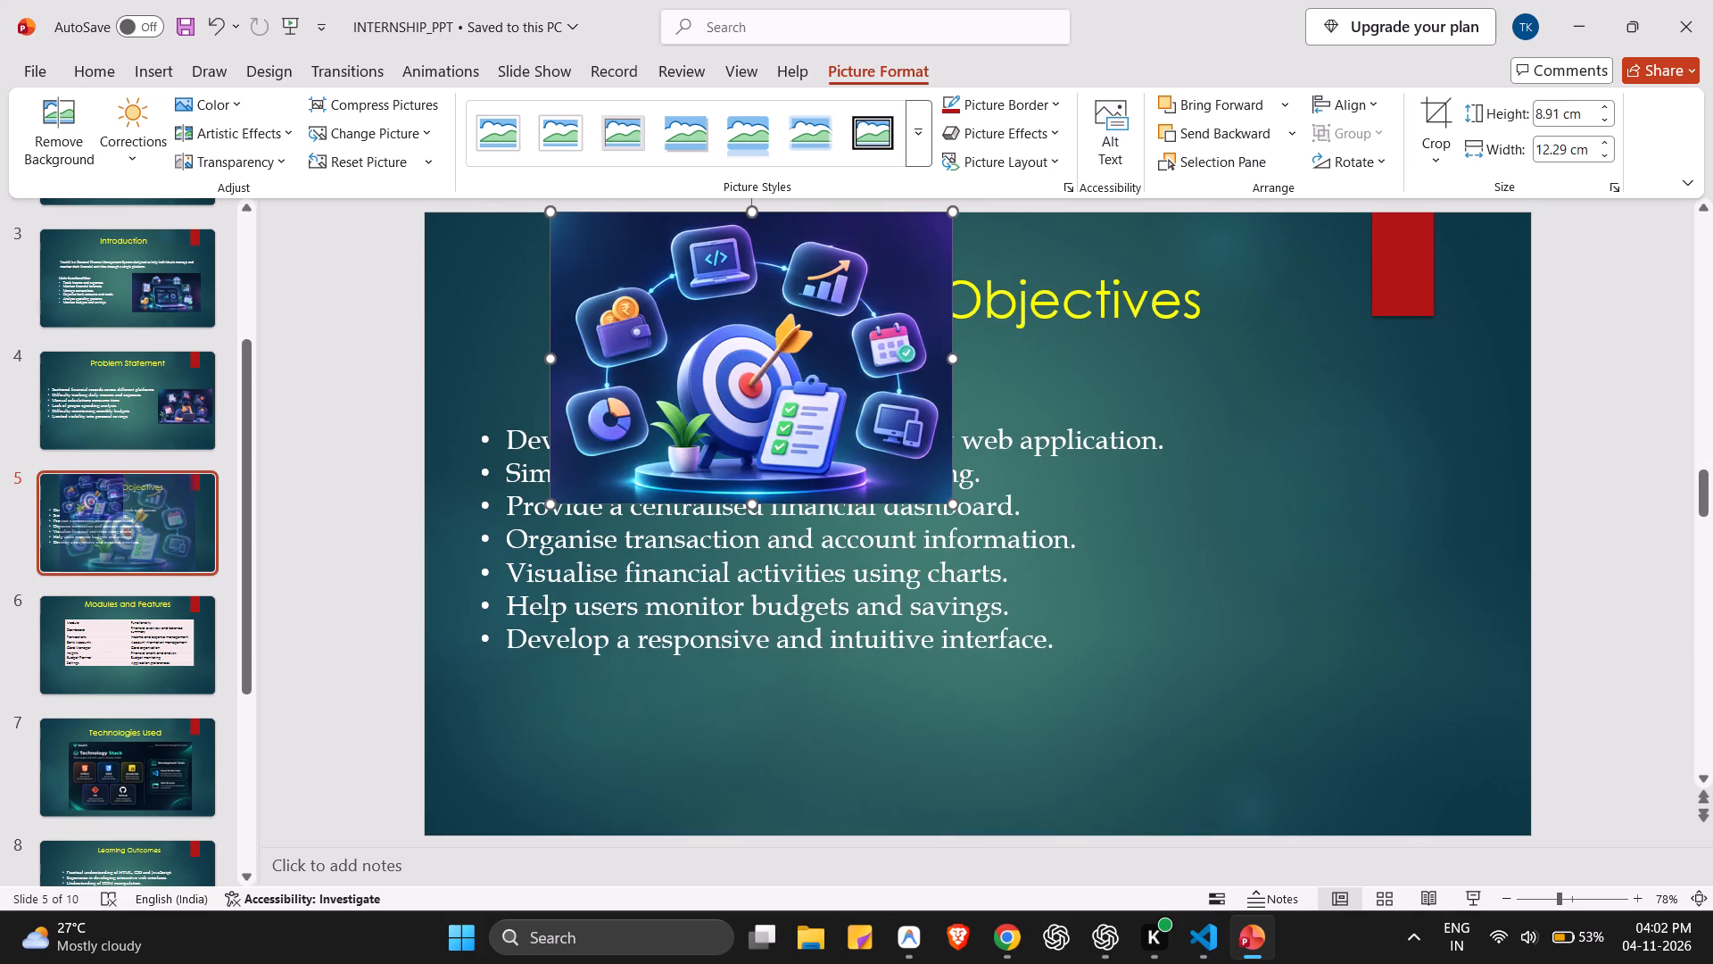
left_click_drag(779, 361, 1345, 613)
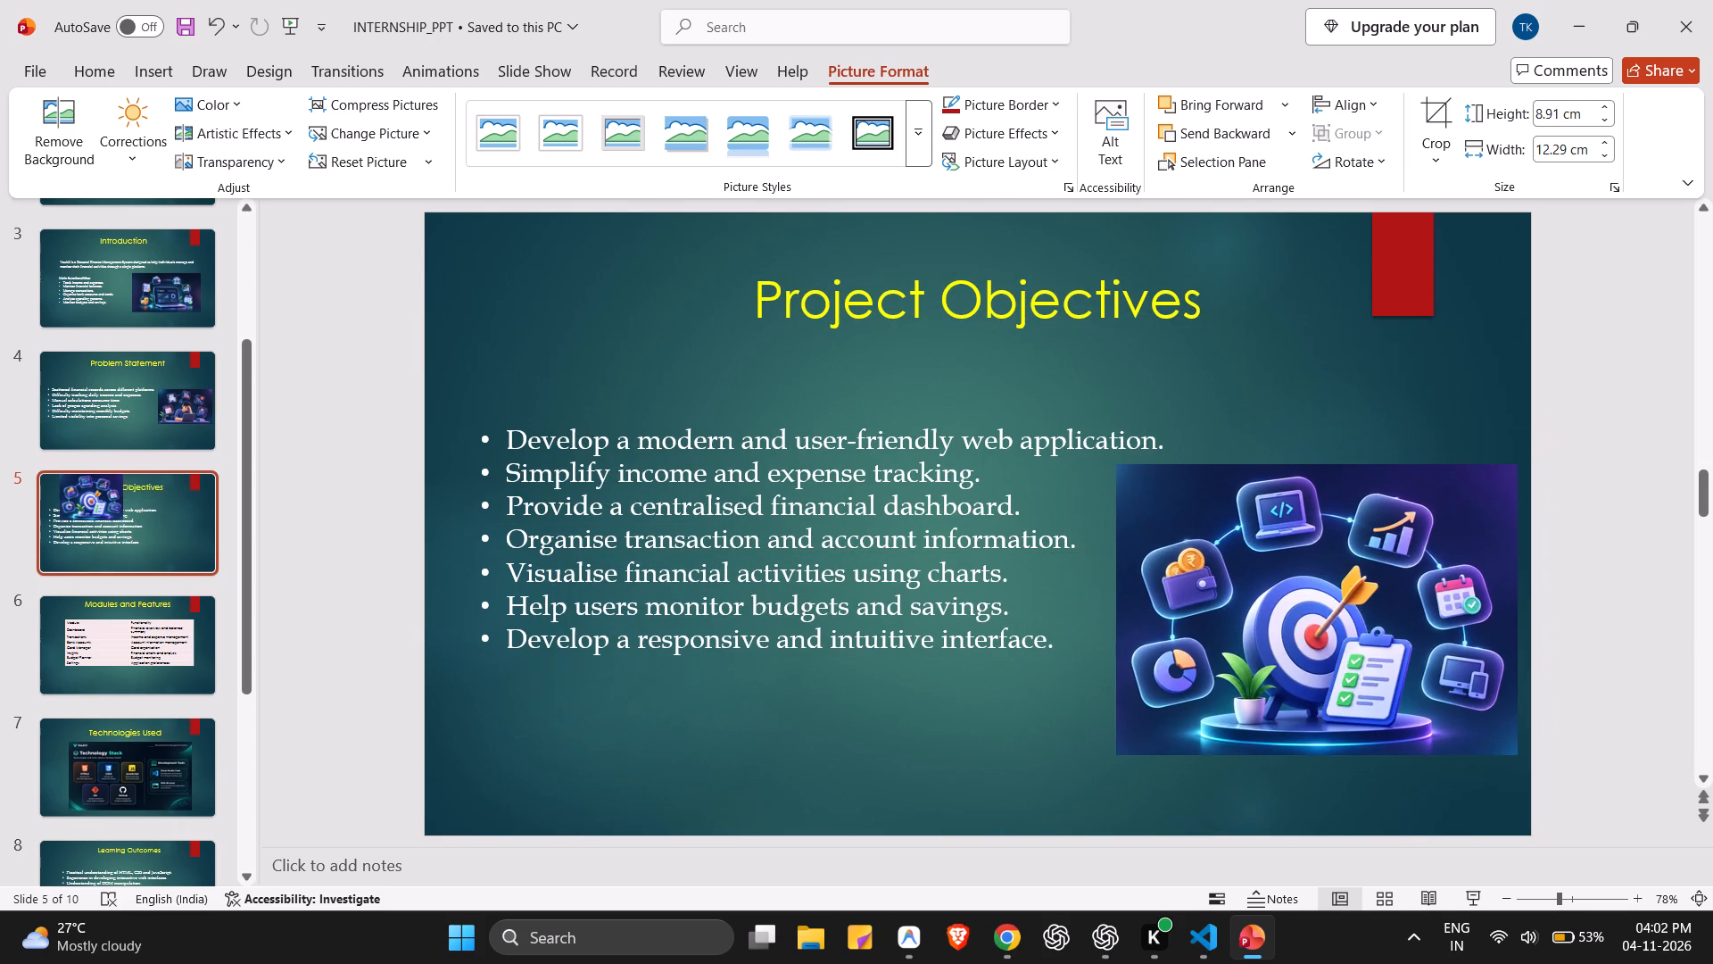
left_click_drag(1345, 613, 1332, 609)
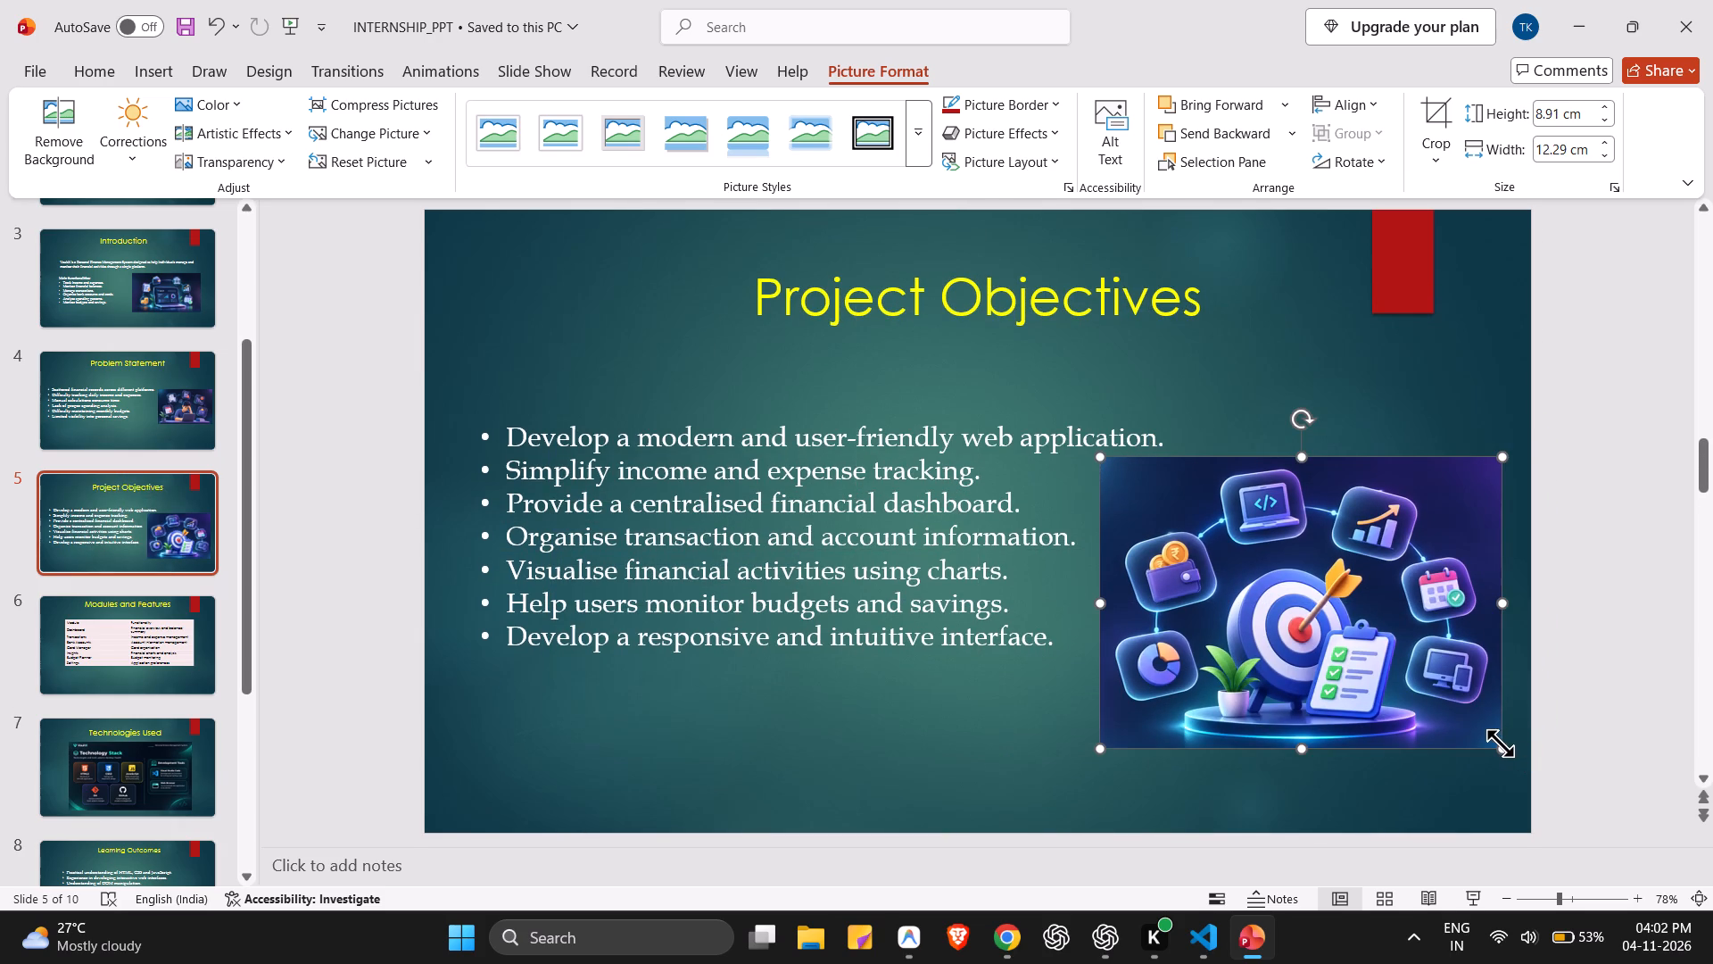
left_click_drag(1500, 743, 1437, 693)
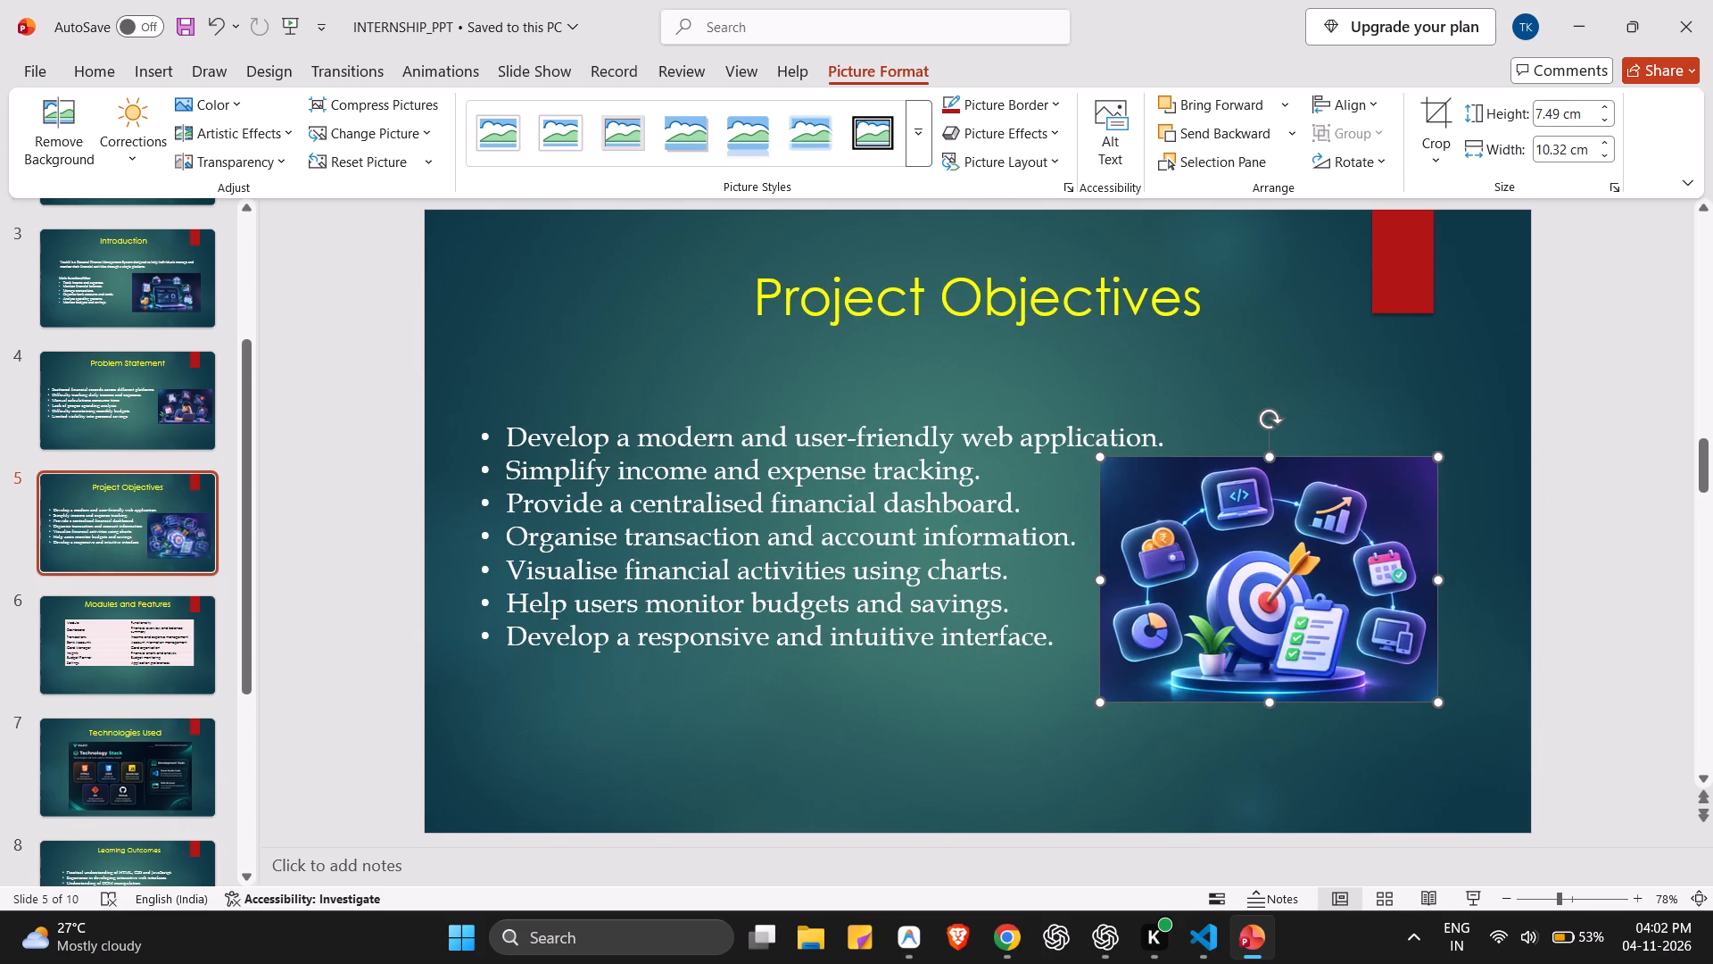
Move the target illustration on the Project Objectives slide clear of the bullet text, beside the list near the slide's right edge.
left_click_drag(1320, 593, 1389, 555)
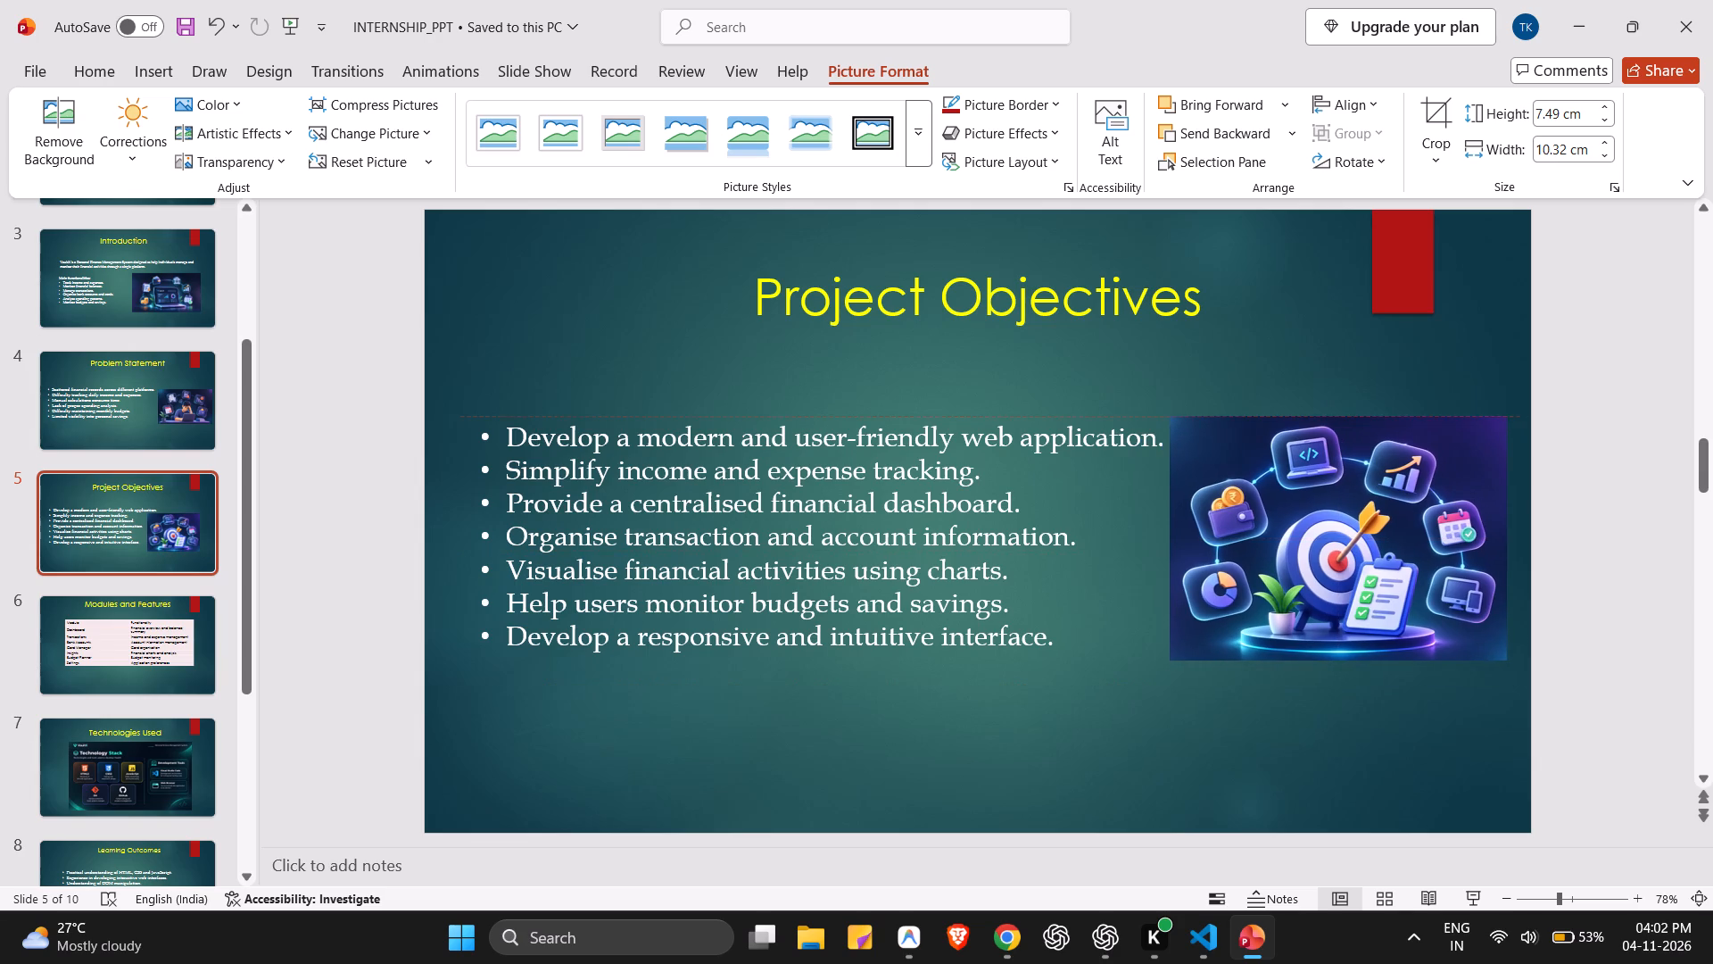
left_click_drag(1389, 555, 1390, 559)
left_click(1003, 782)
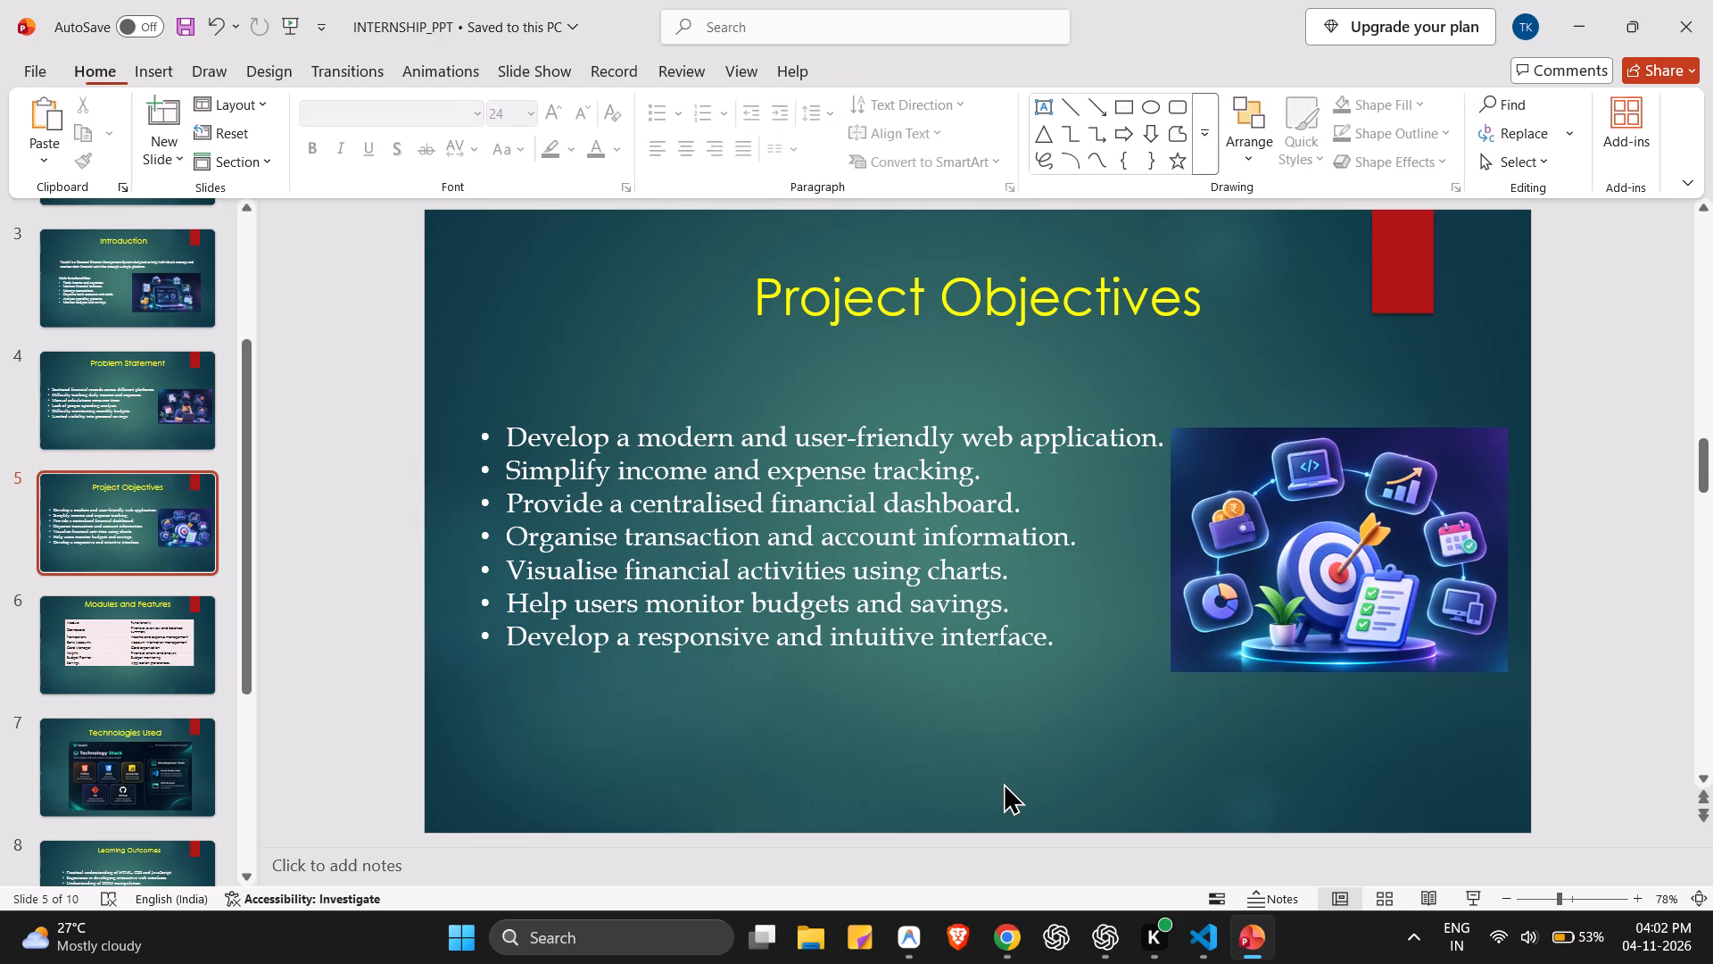
Review the Learning Outcomes, Conclusion and Thank You slides at the end of the presentation.
scroll(126, 636, "down", 3)
left_click(126, 636)
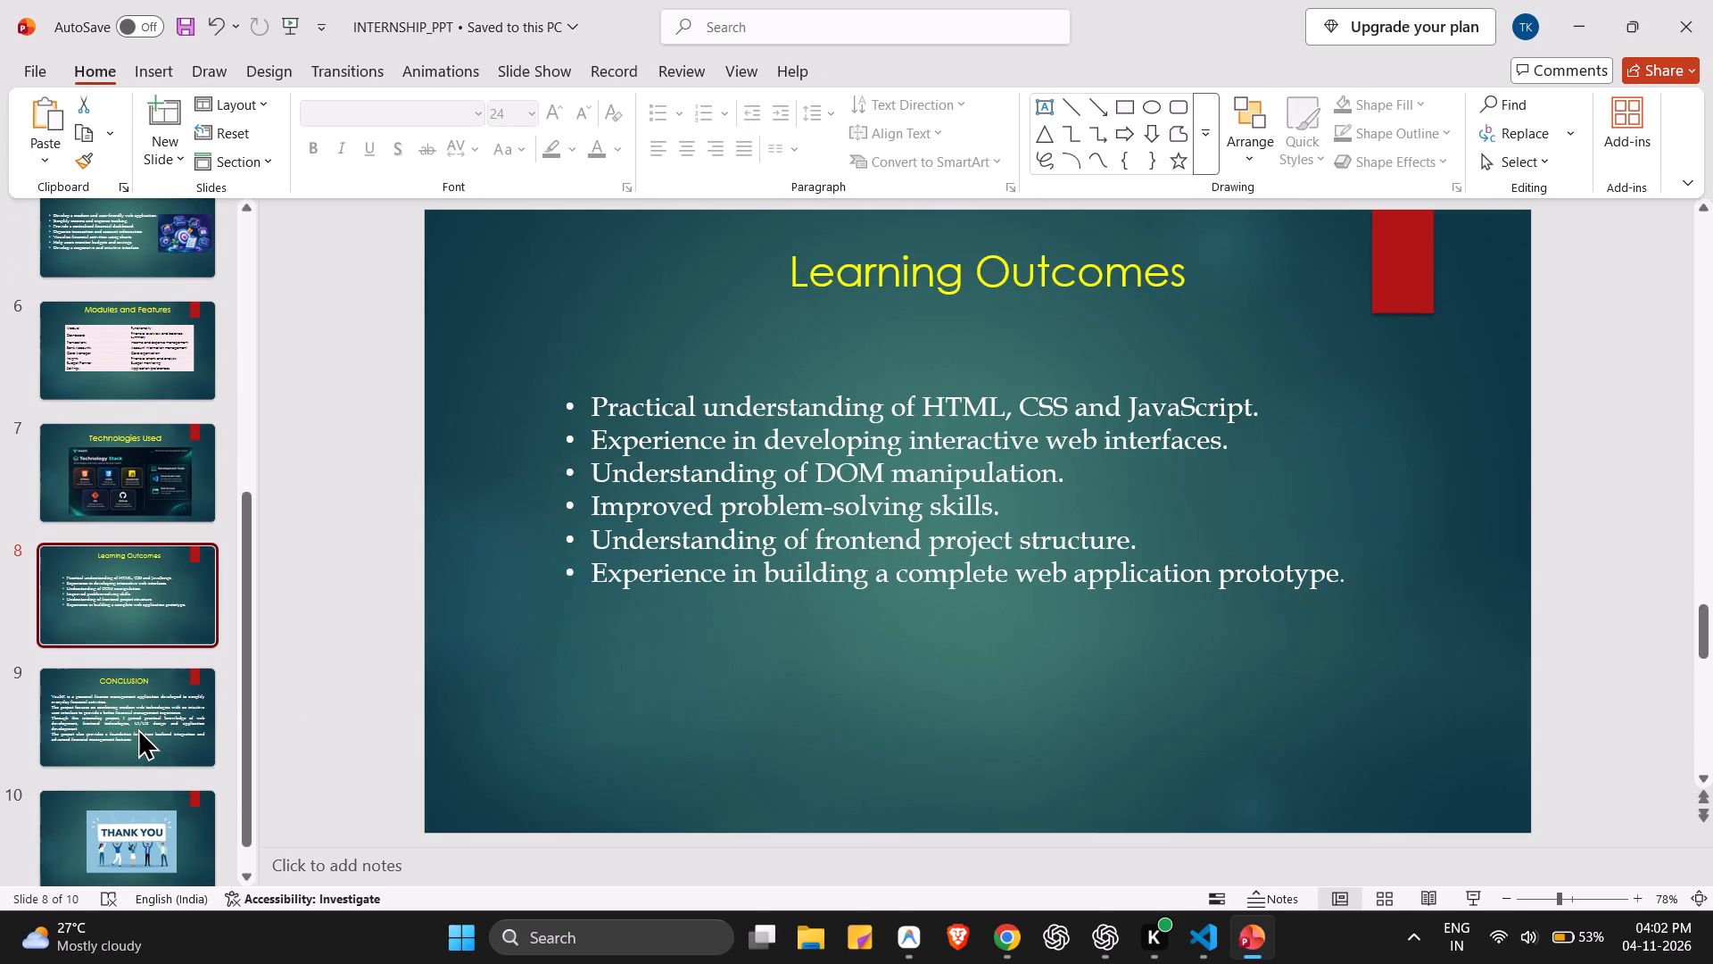
left_click(137, 727)
left_click(158, 604)
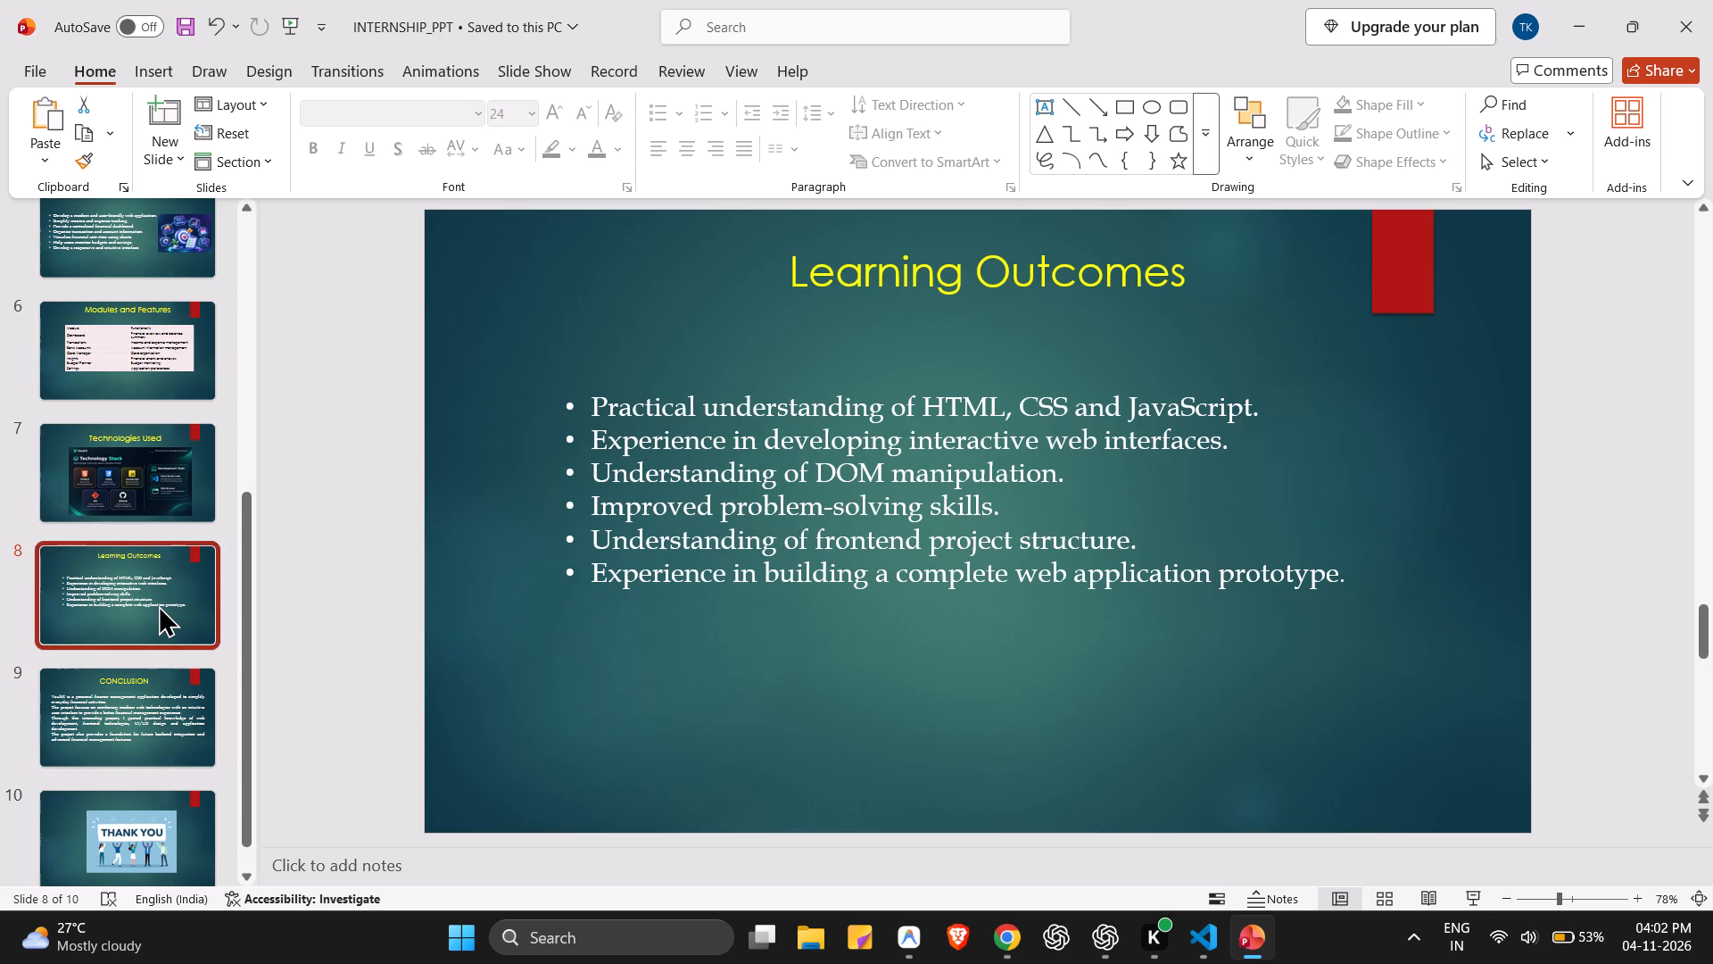
scroll(87, 674, "down", 1)
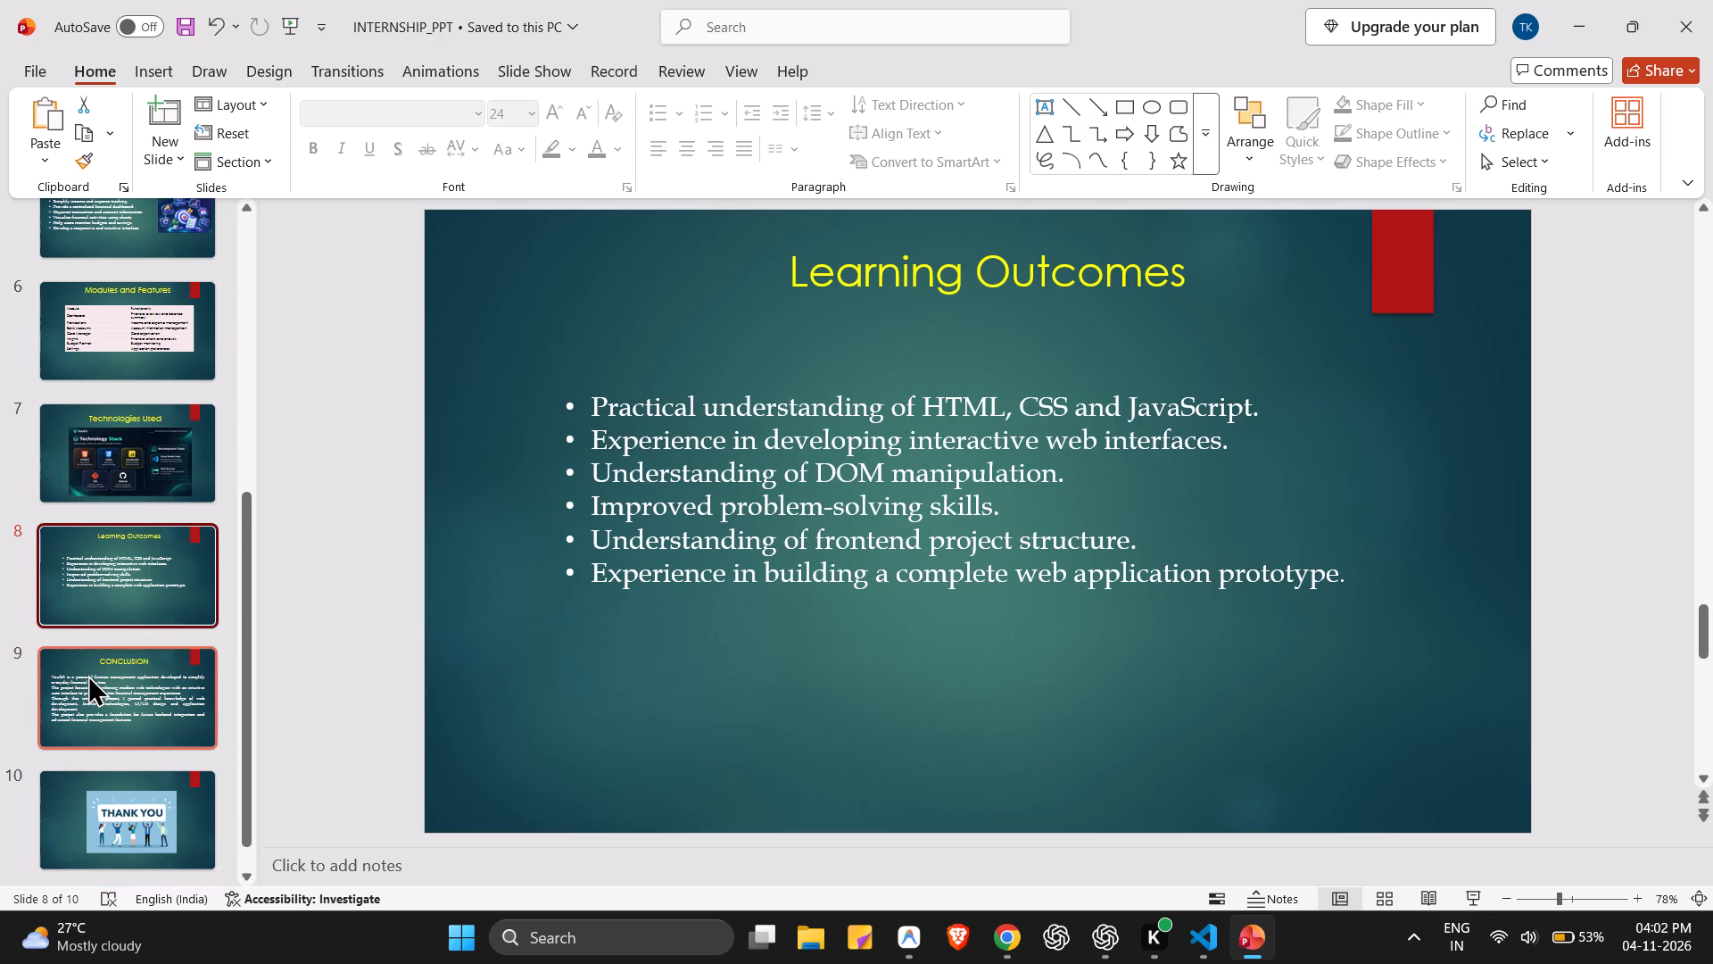
scroll(87, 674, "down", 1)
left_click(87, 674)
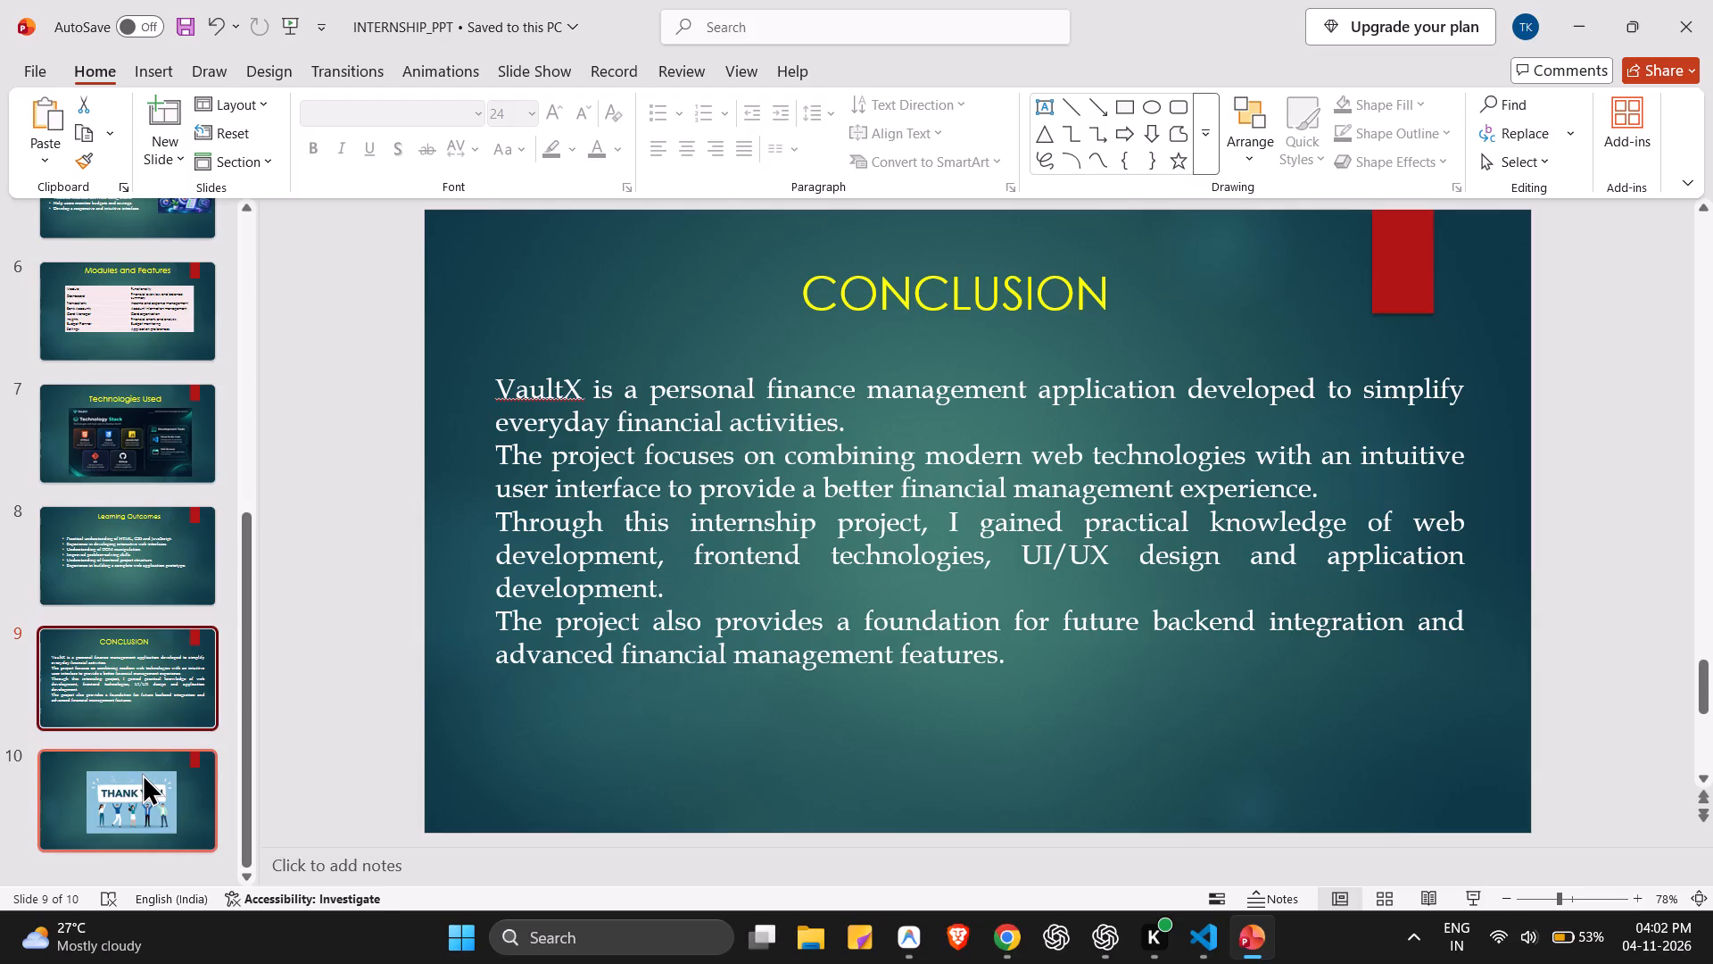
left_click(142, 773)
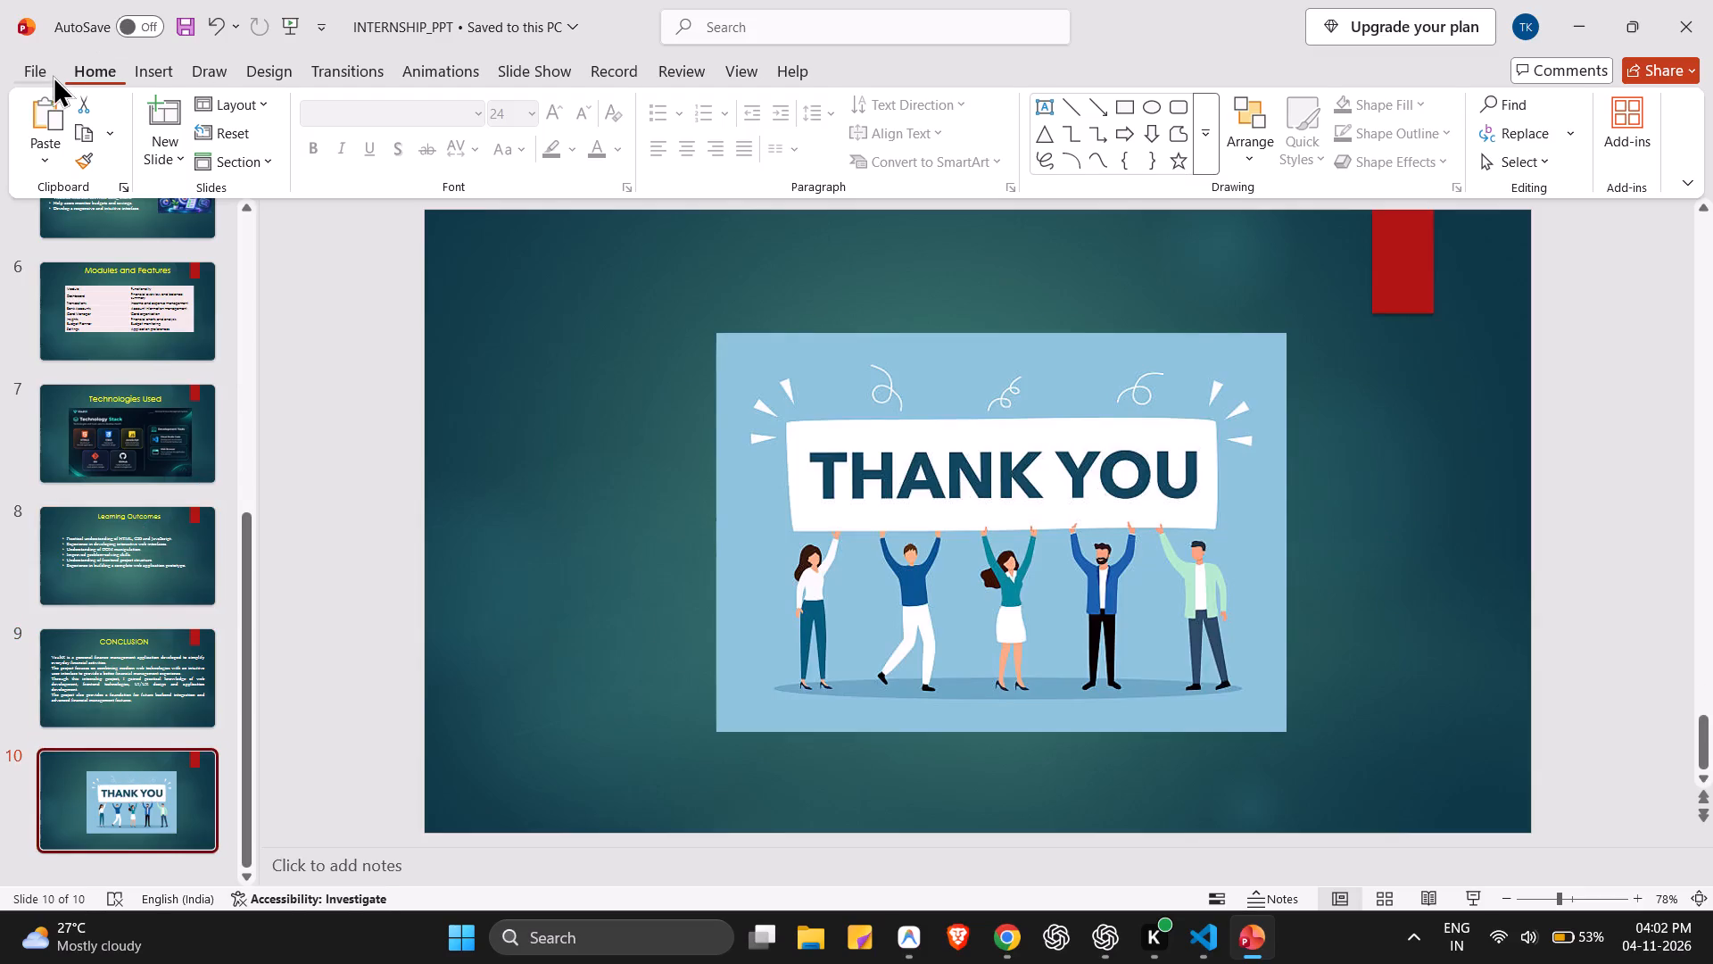
Save a copy of the presentation to the Desktop in PDF format under the name INTERNSHIP_PPT.
left_click(44, 77)
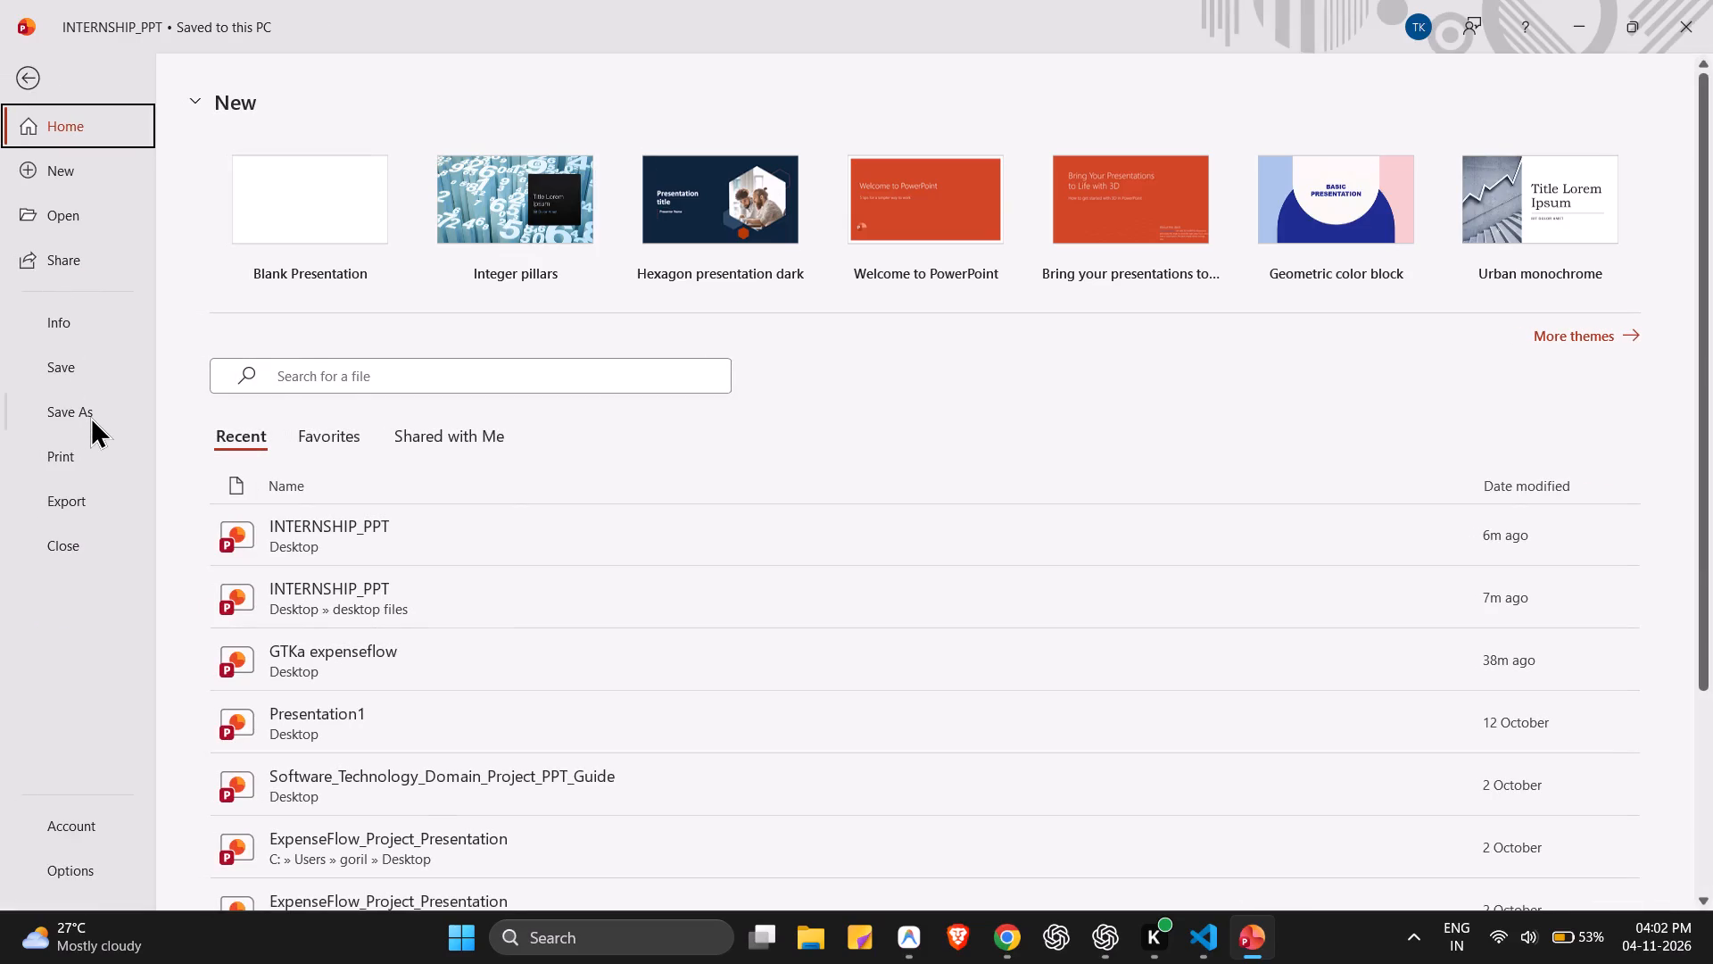
left_click(90, 416)
left_click(307, 477)
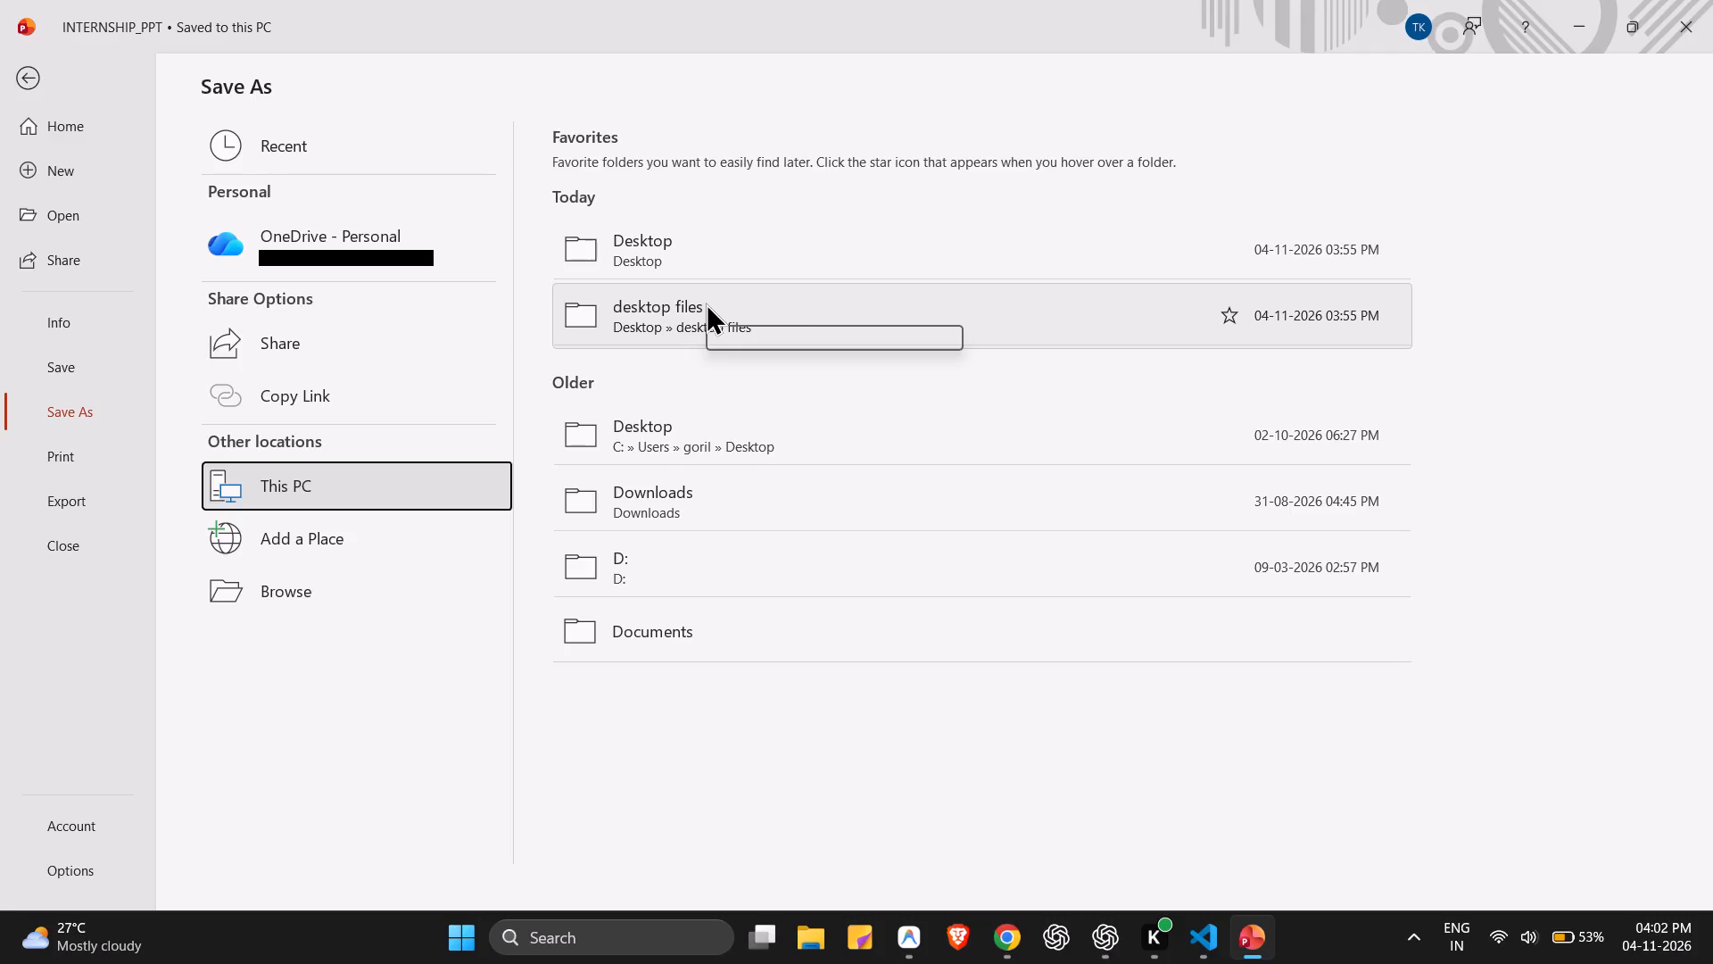
double_click(668, 233)
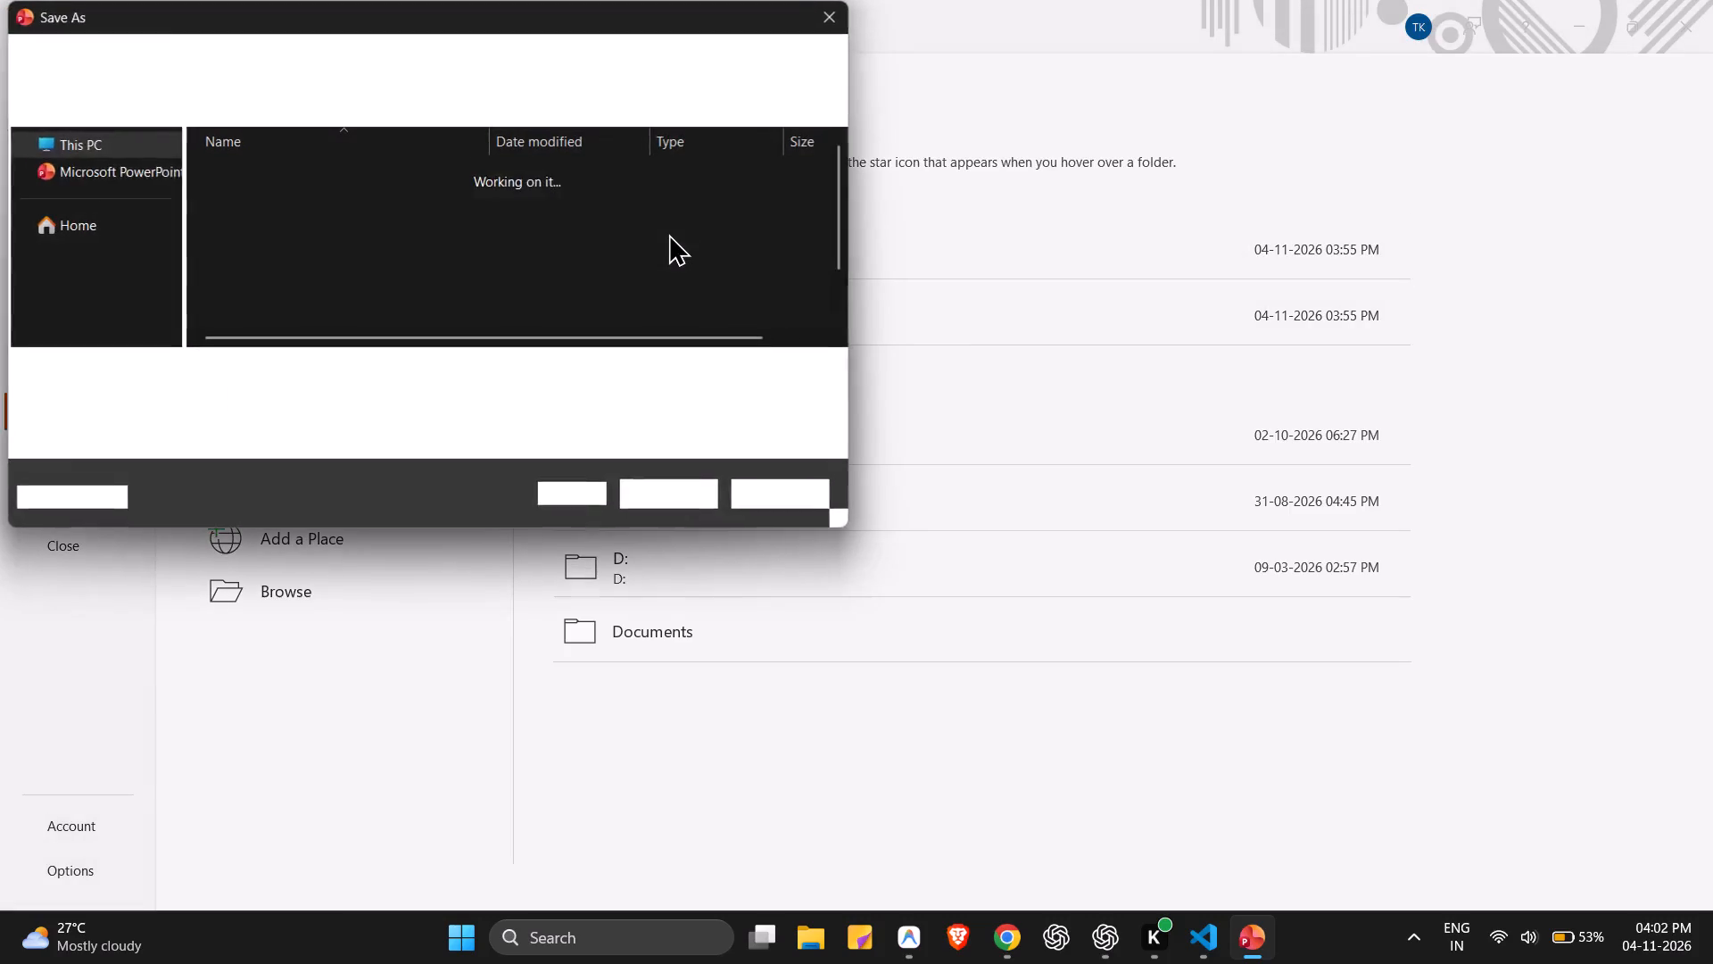
scroll(122, 188, "up", 2)
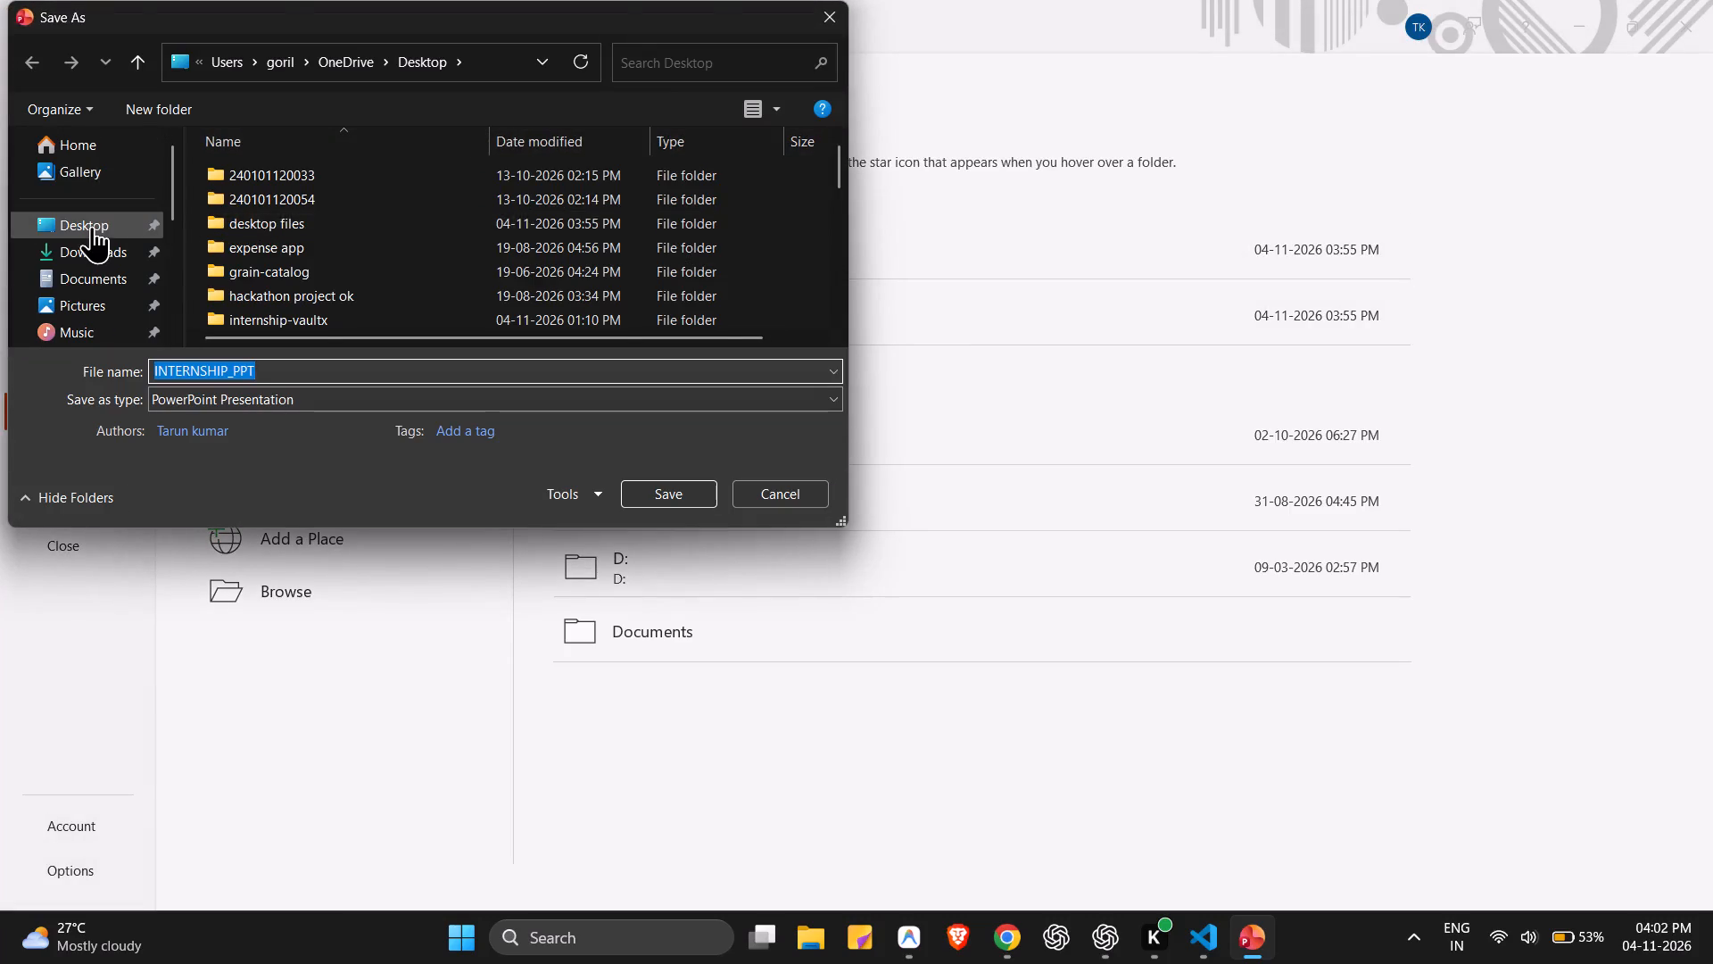
double_click(92, 227)
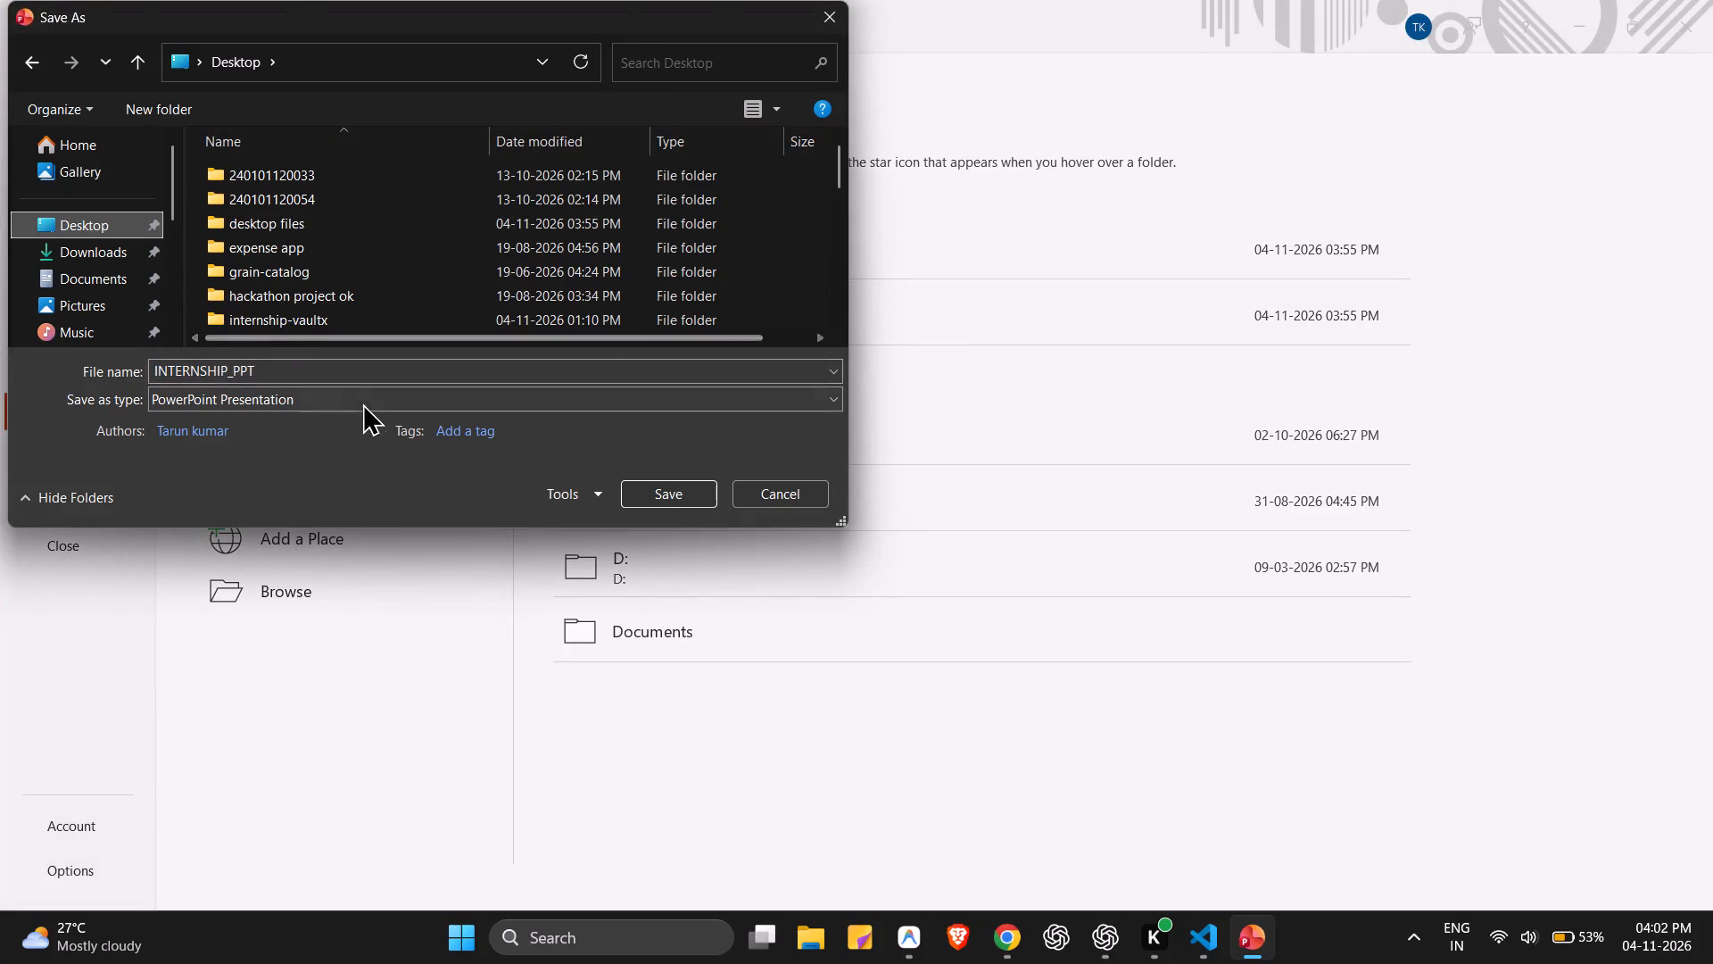
left_click(363, 409)
left_click(243, 469)
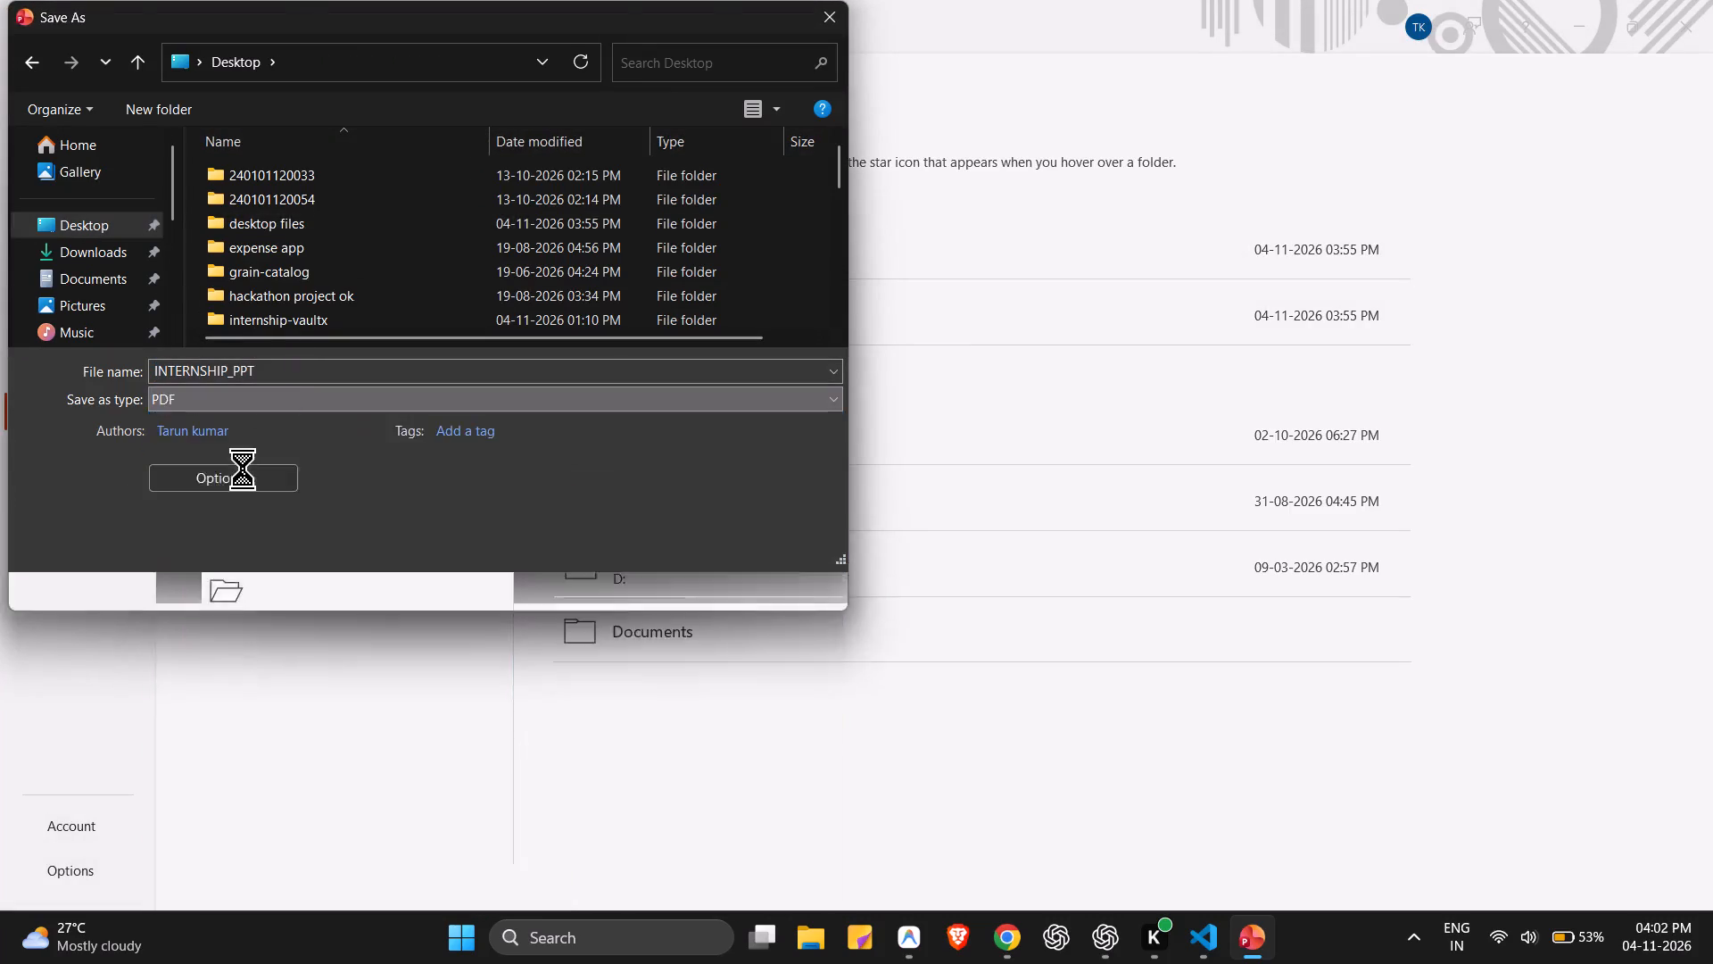
left_click(660, 575)
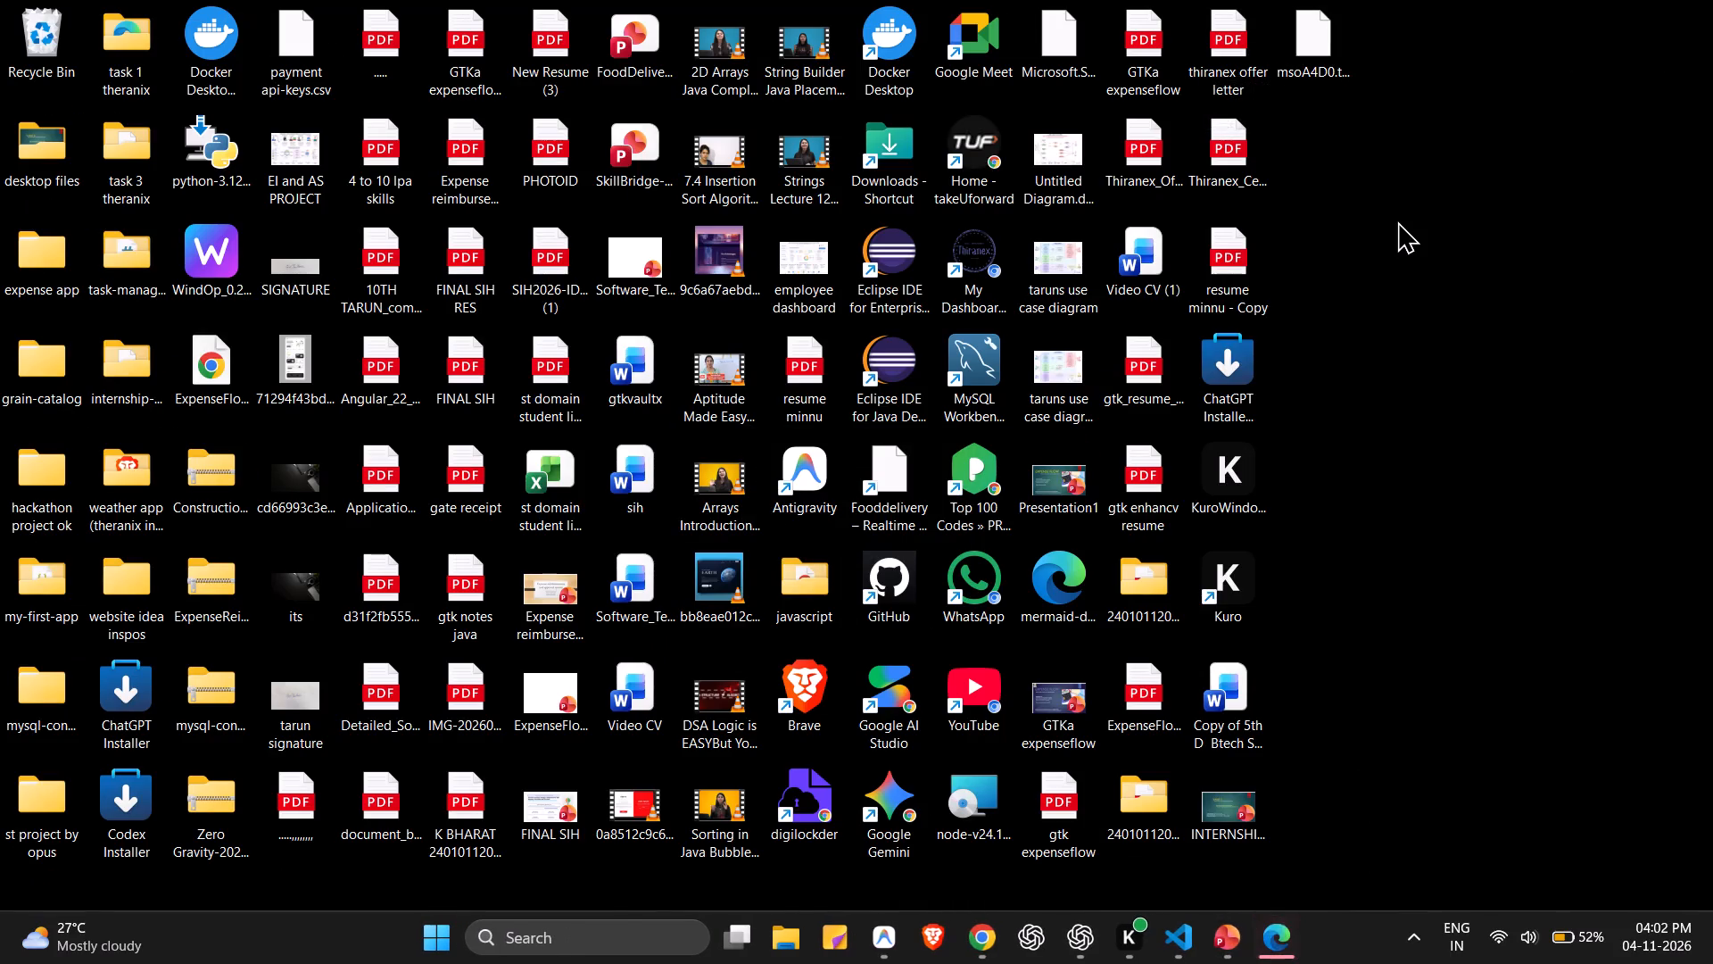
Open the INTERNSHIP_PPT PDF from the desktop in Edge and check its pages through to Modules and Features.
double_click(1320, 70)
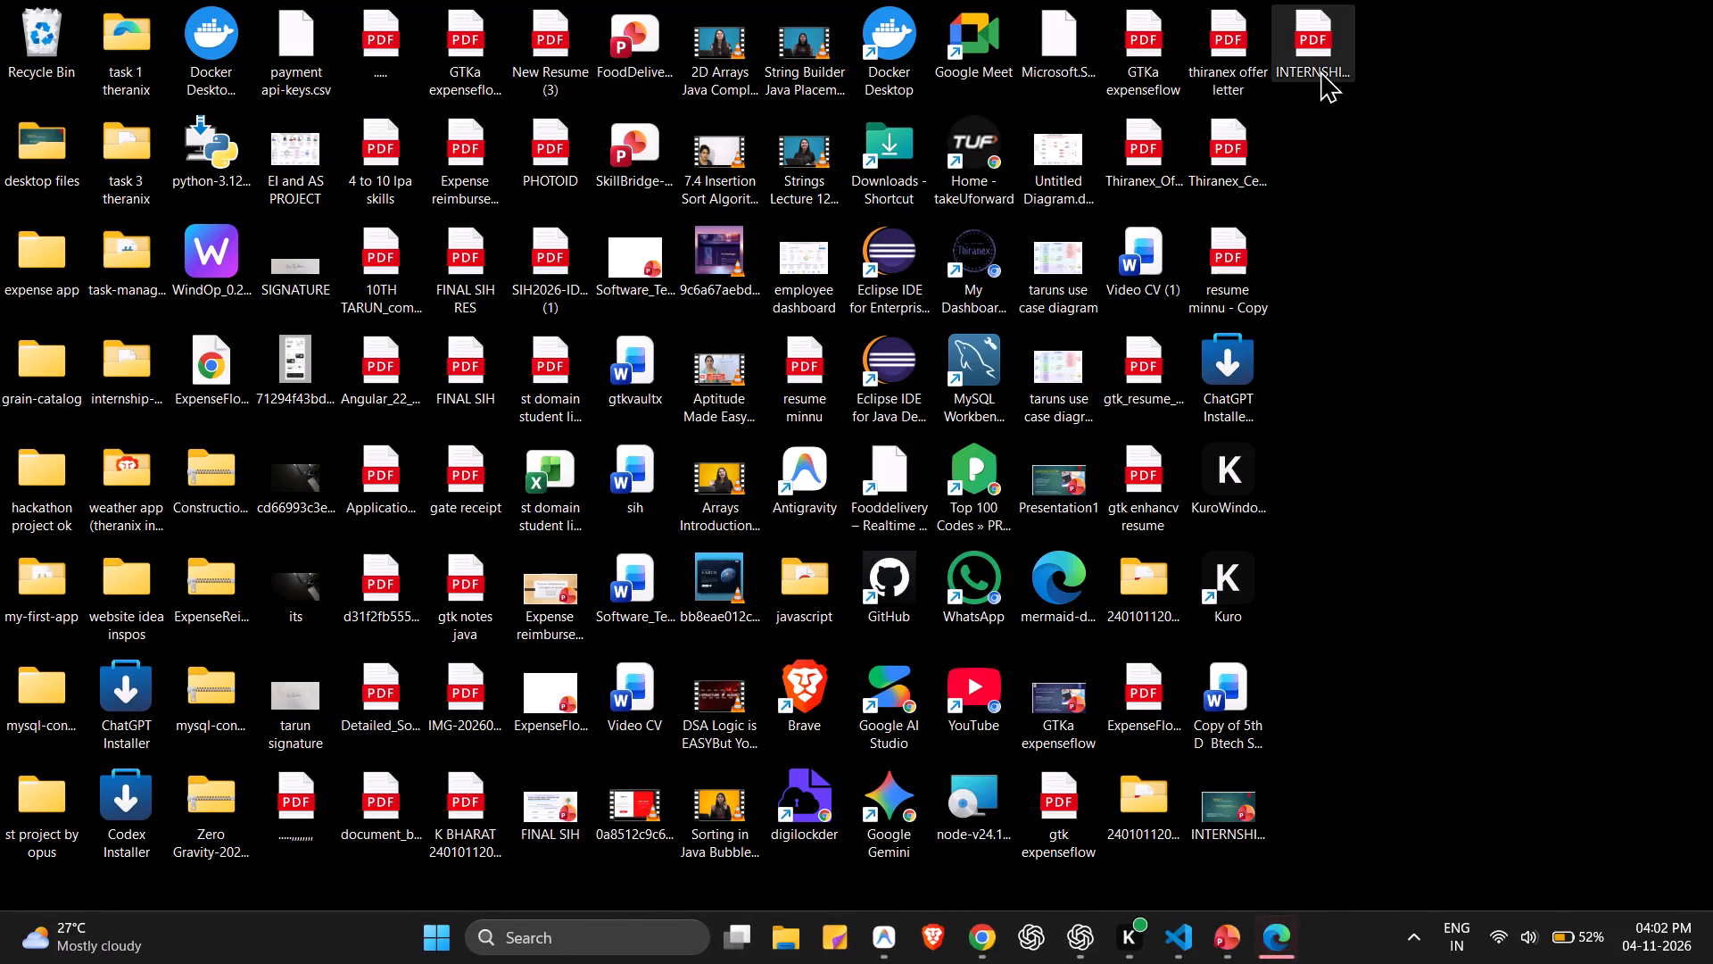
scroll(1115, 362, "down", 3)
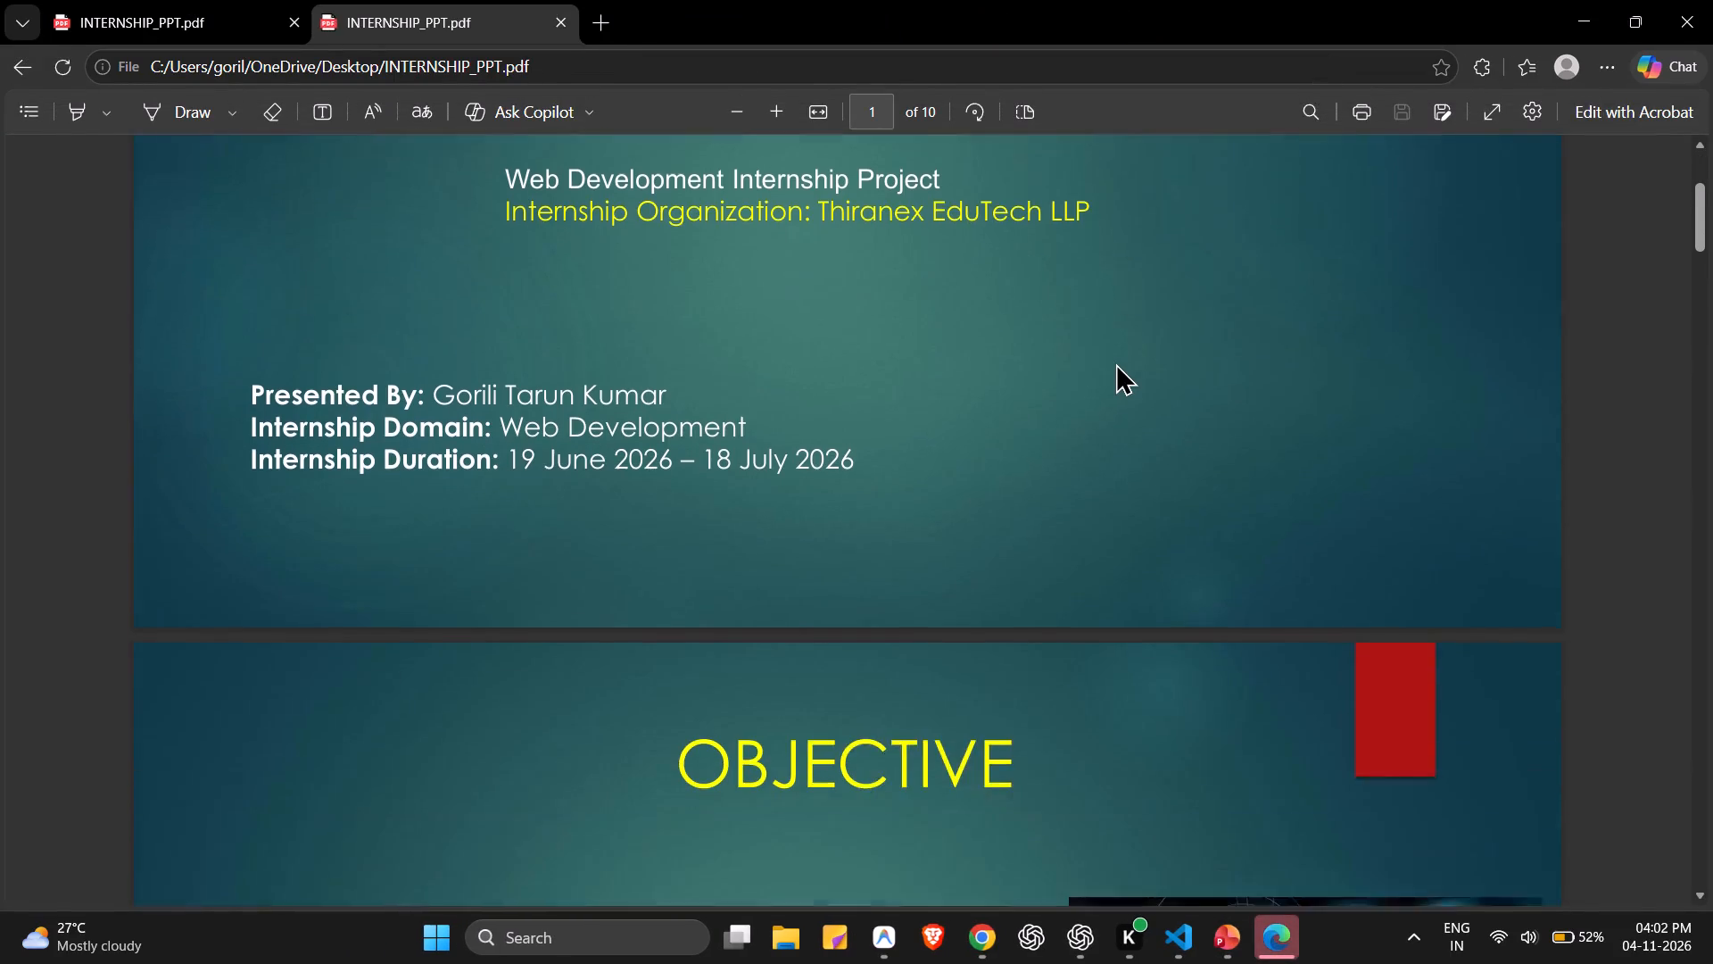
scroll(1115, 362, "down", 13)
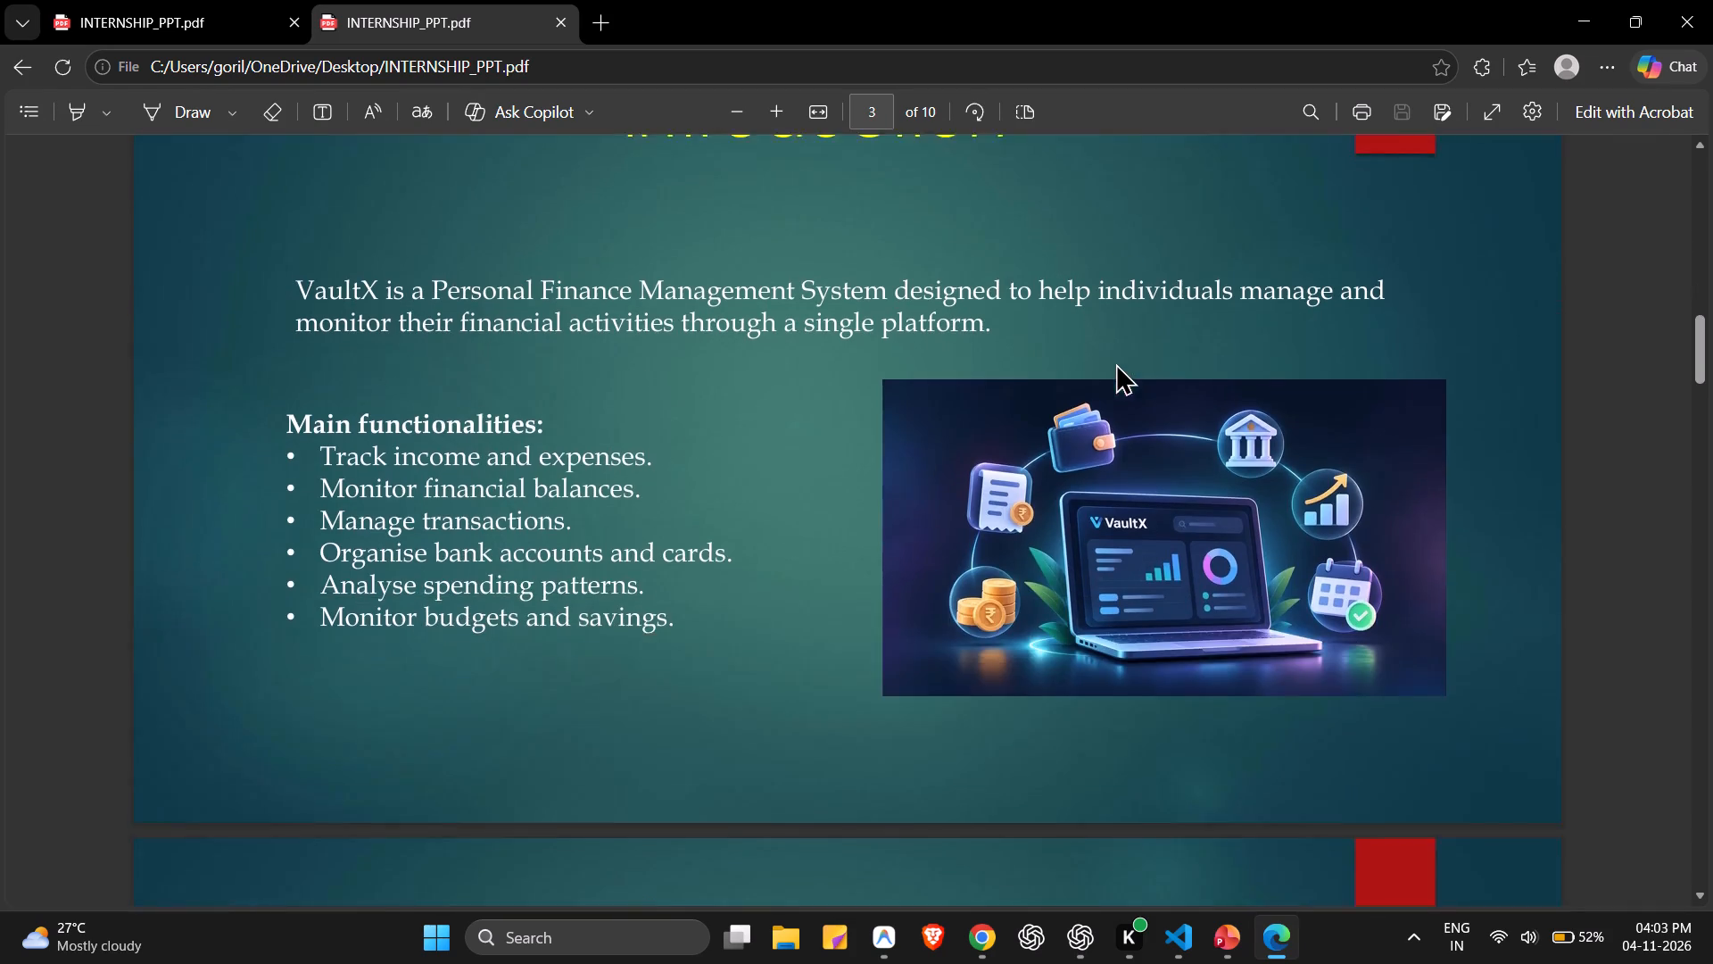
scroll(1115, 362, "down", 6)
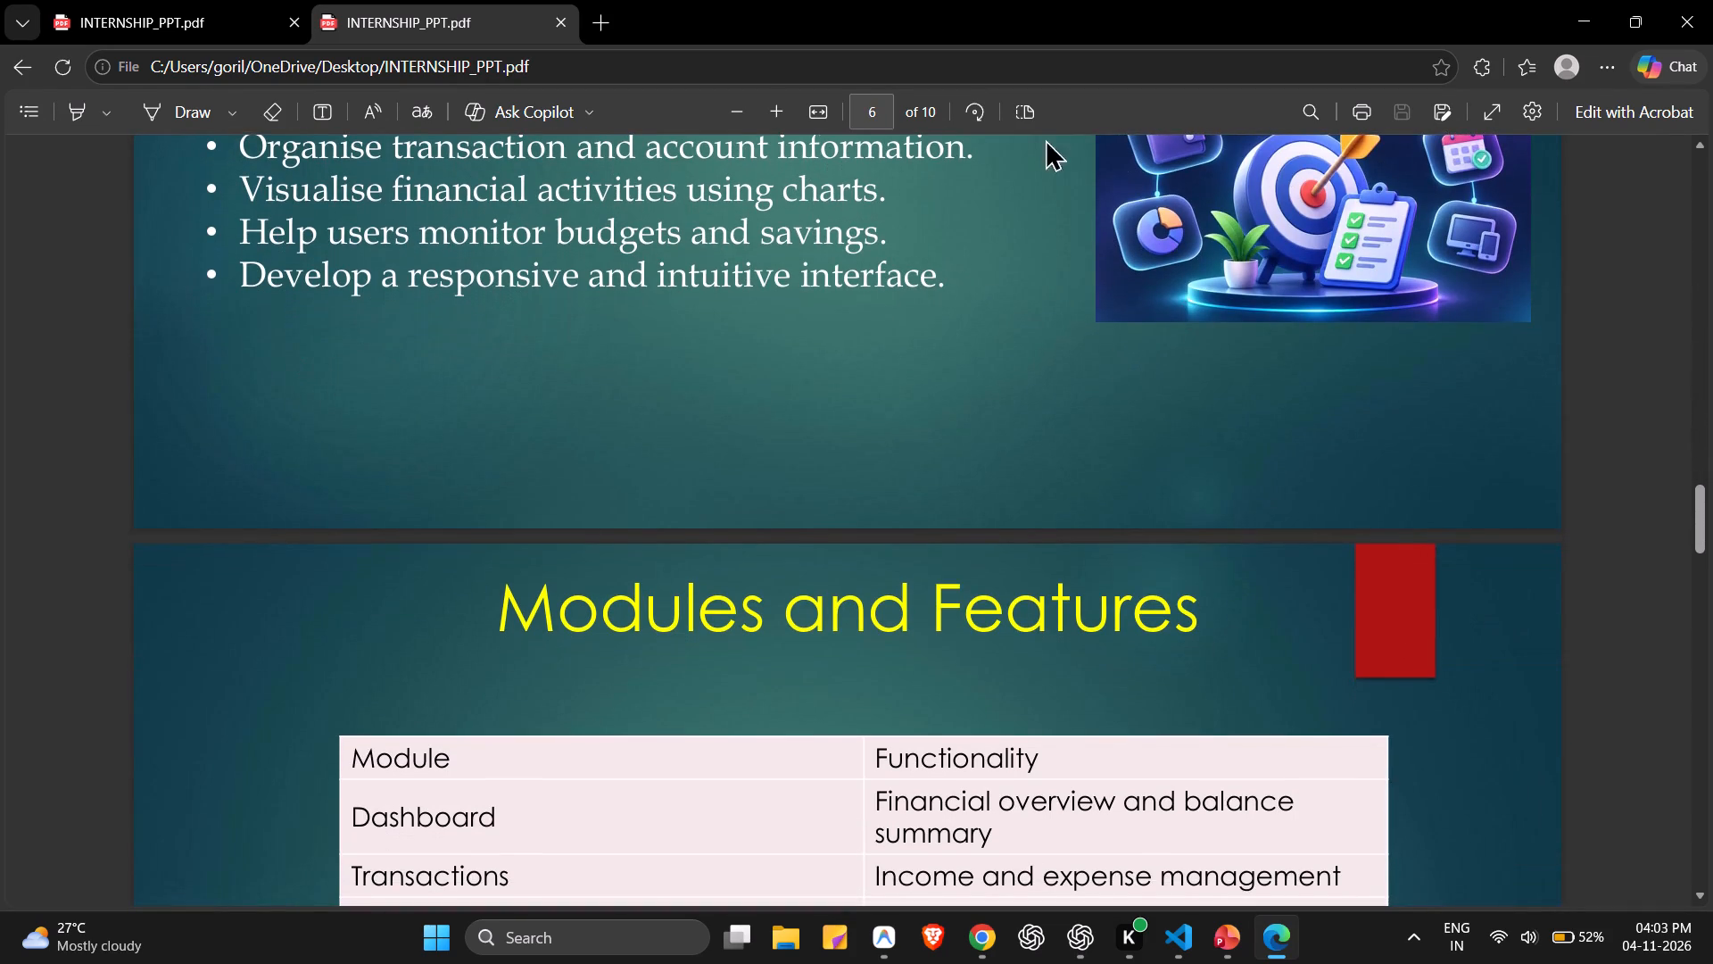
View the PDF in full screen and page through it from the VAULT X title page to the Thank You page.
left_click(1498, 109)
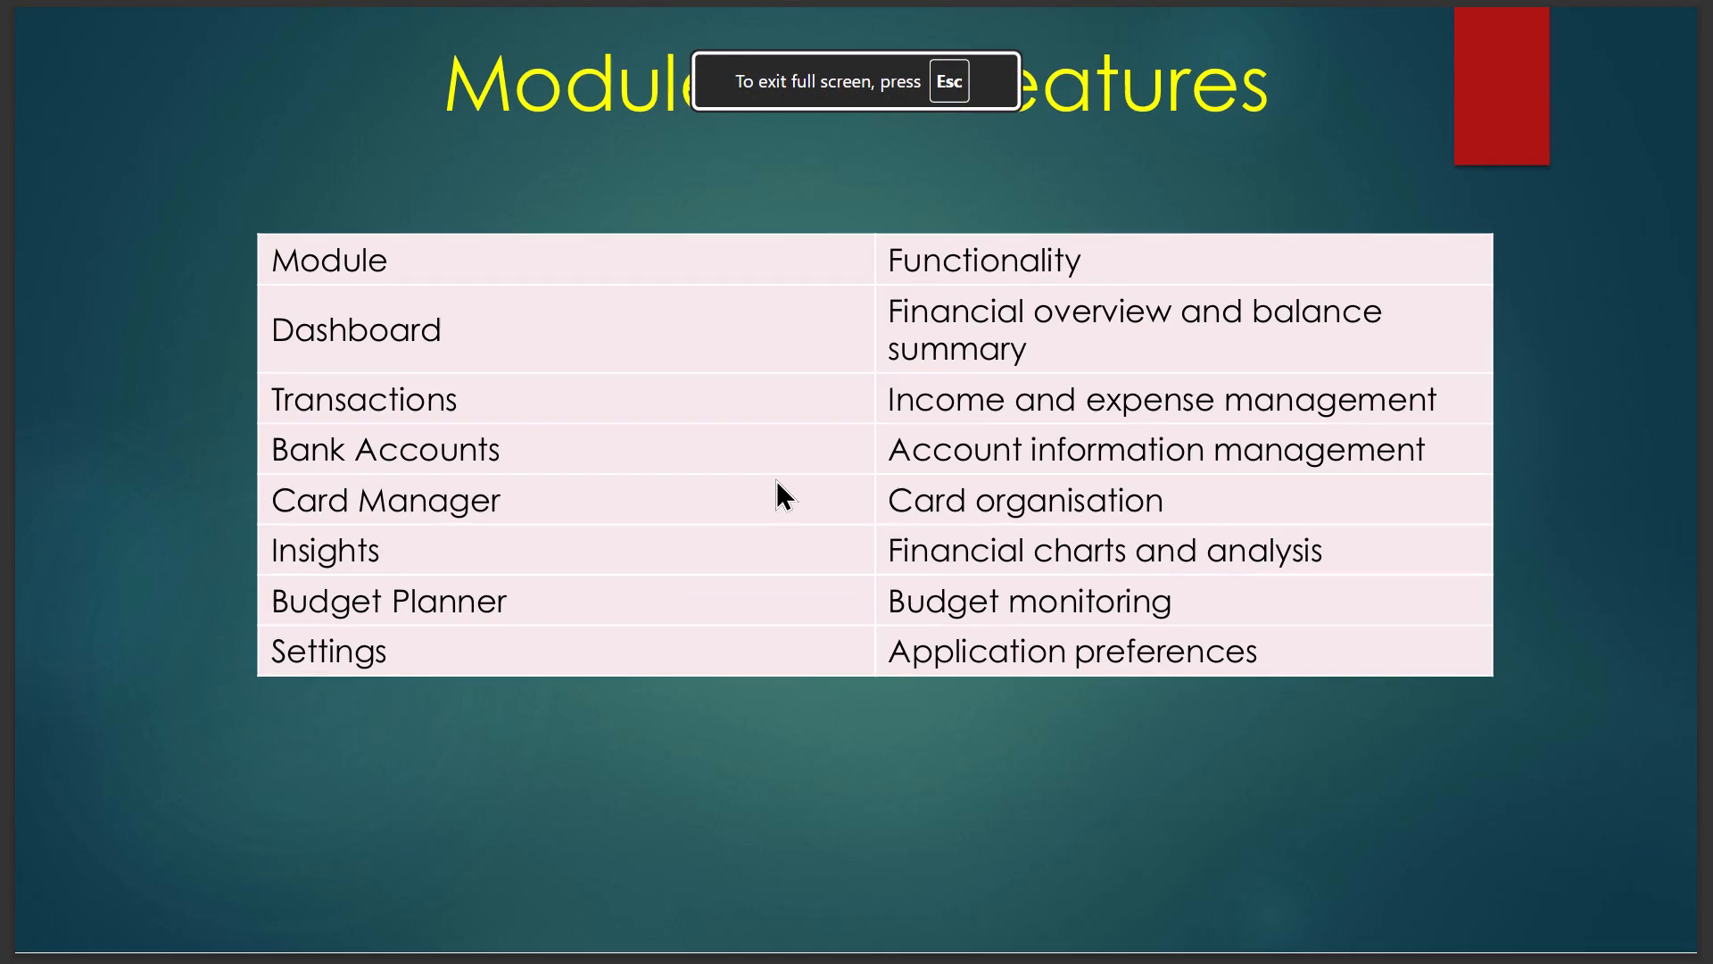
key("Left")
key("Left")
key("Left")
key("Left")
key("Left")
key("Left")
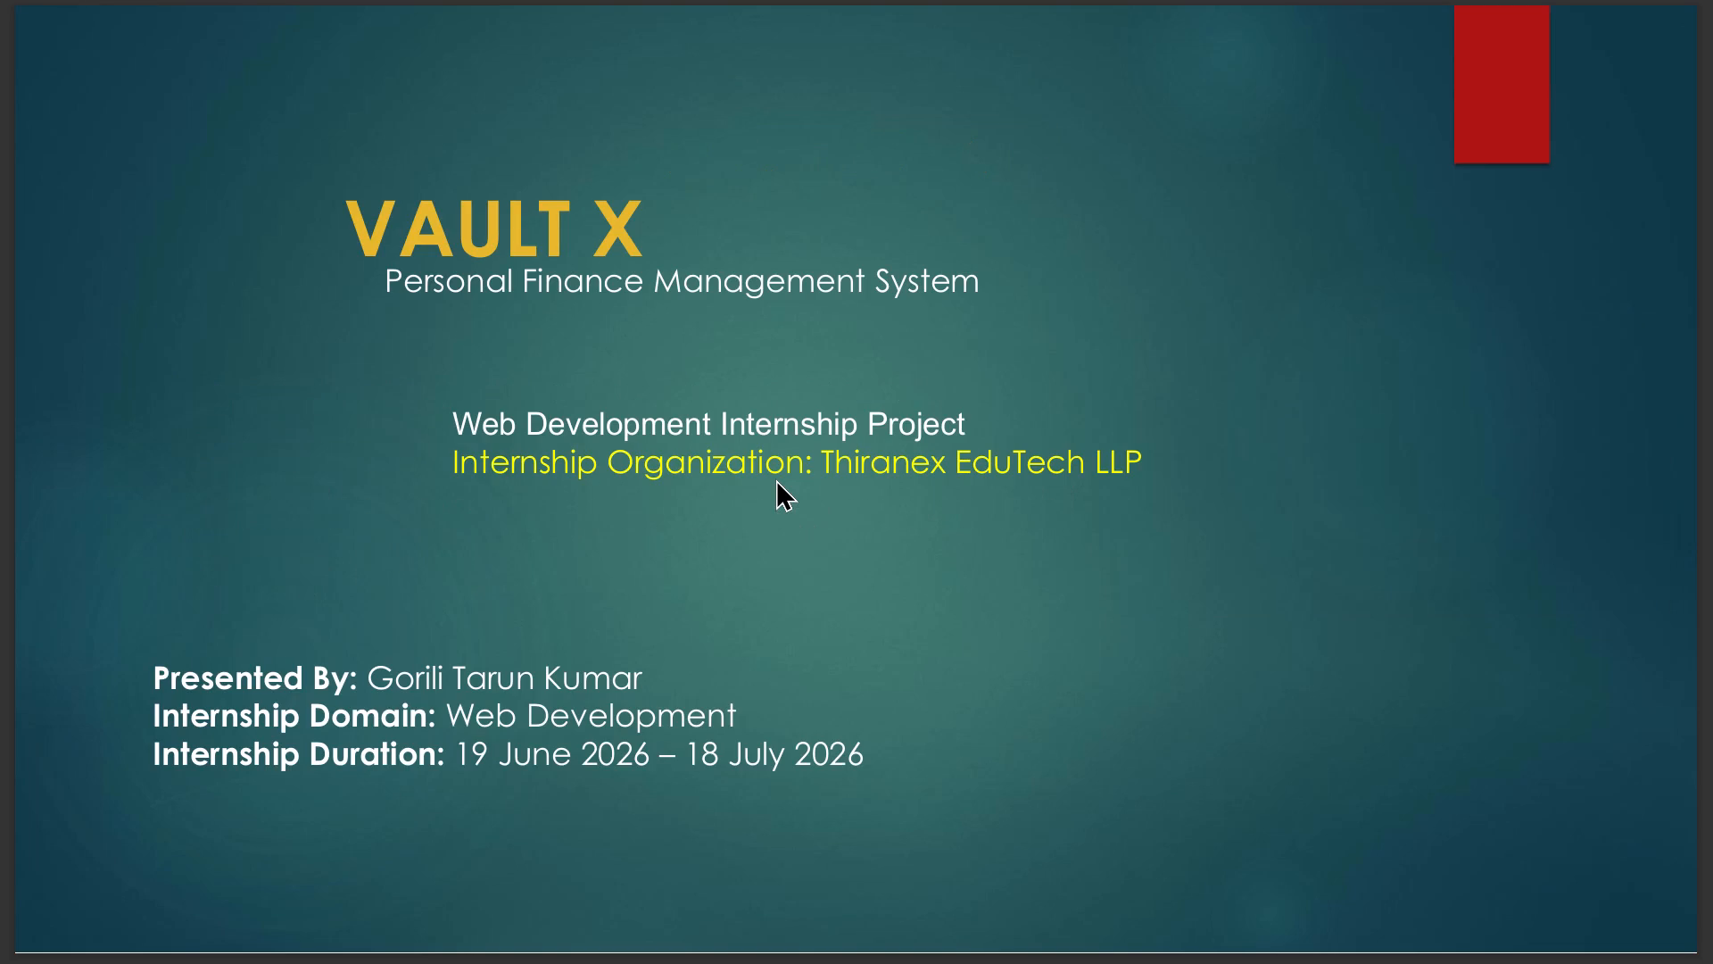
key("Right")
key("Right")
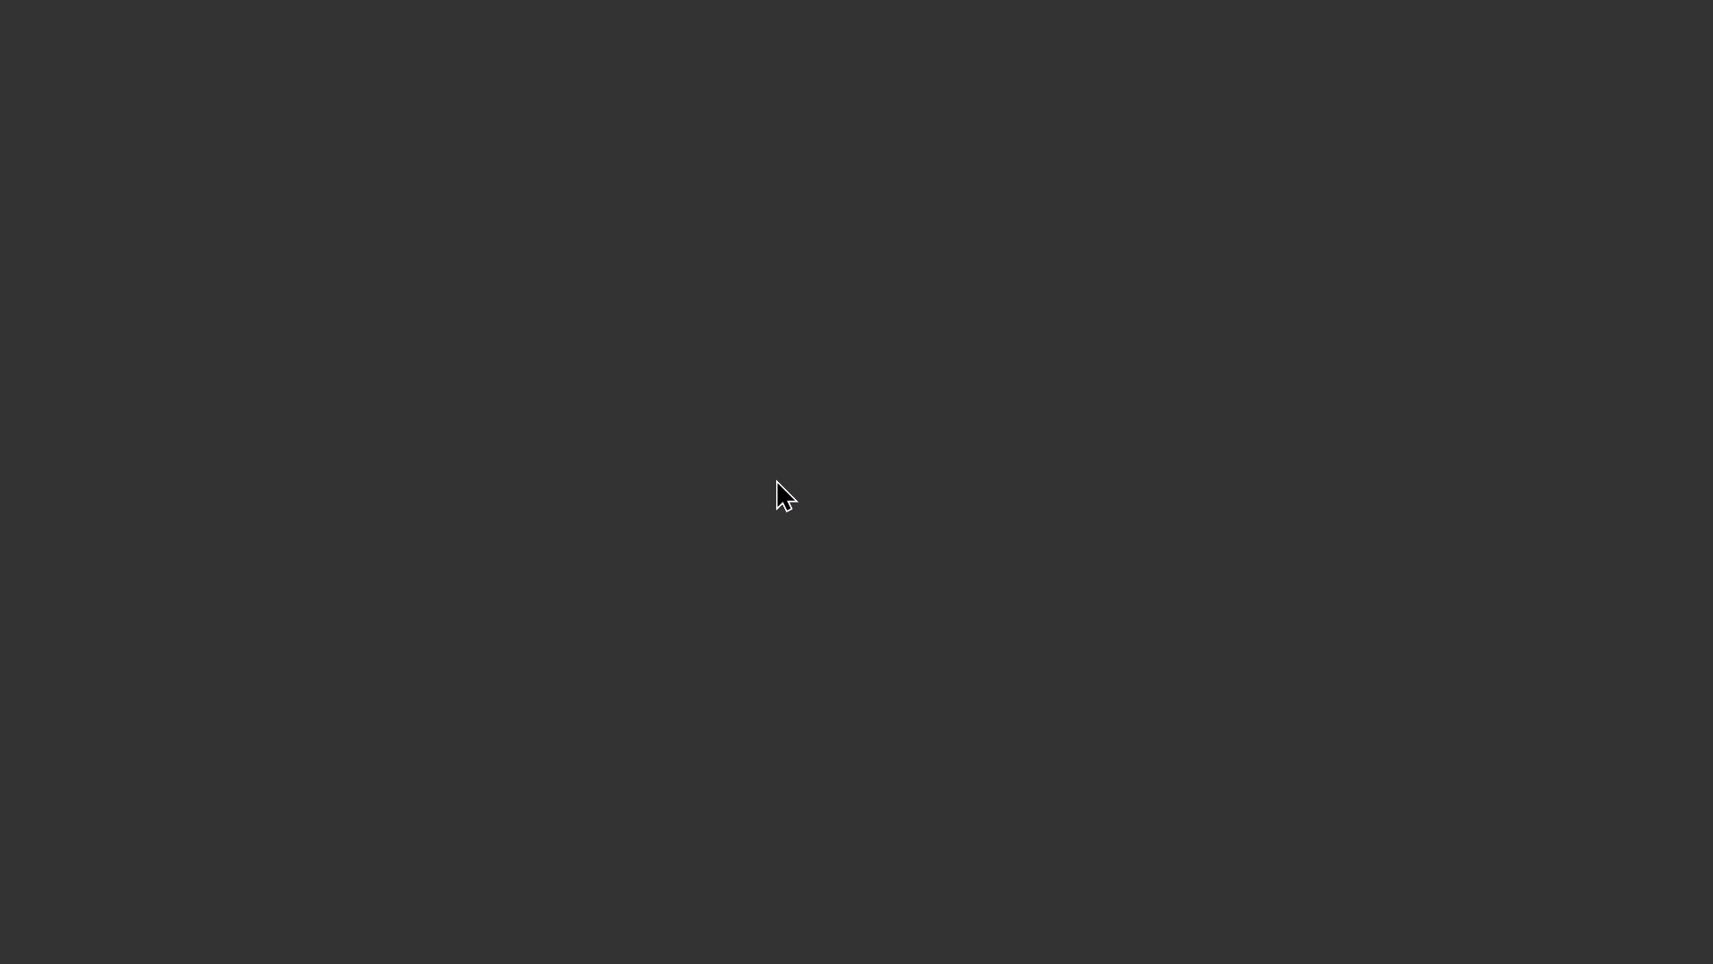
key("Right")
key("Right")
key("Right")
key("Right")
key("Right")
key("Right")
key("Right")
key("Right")
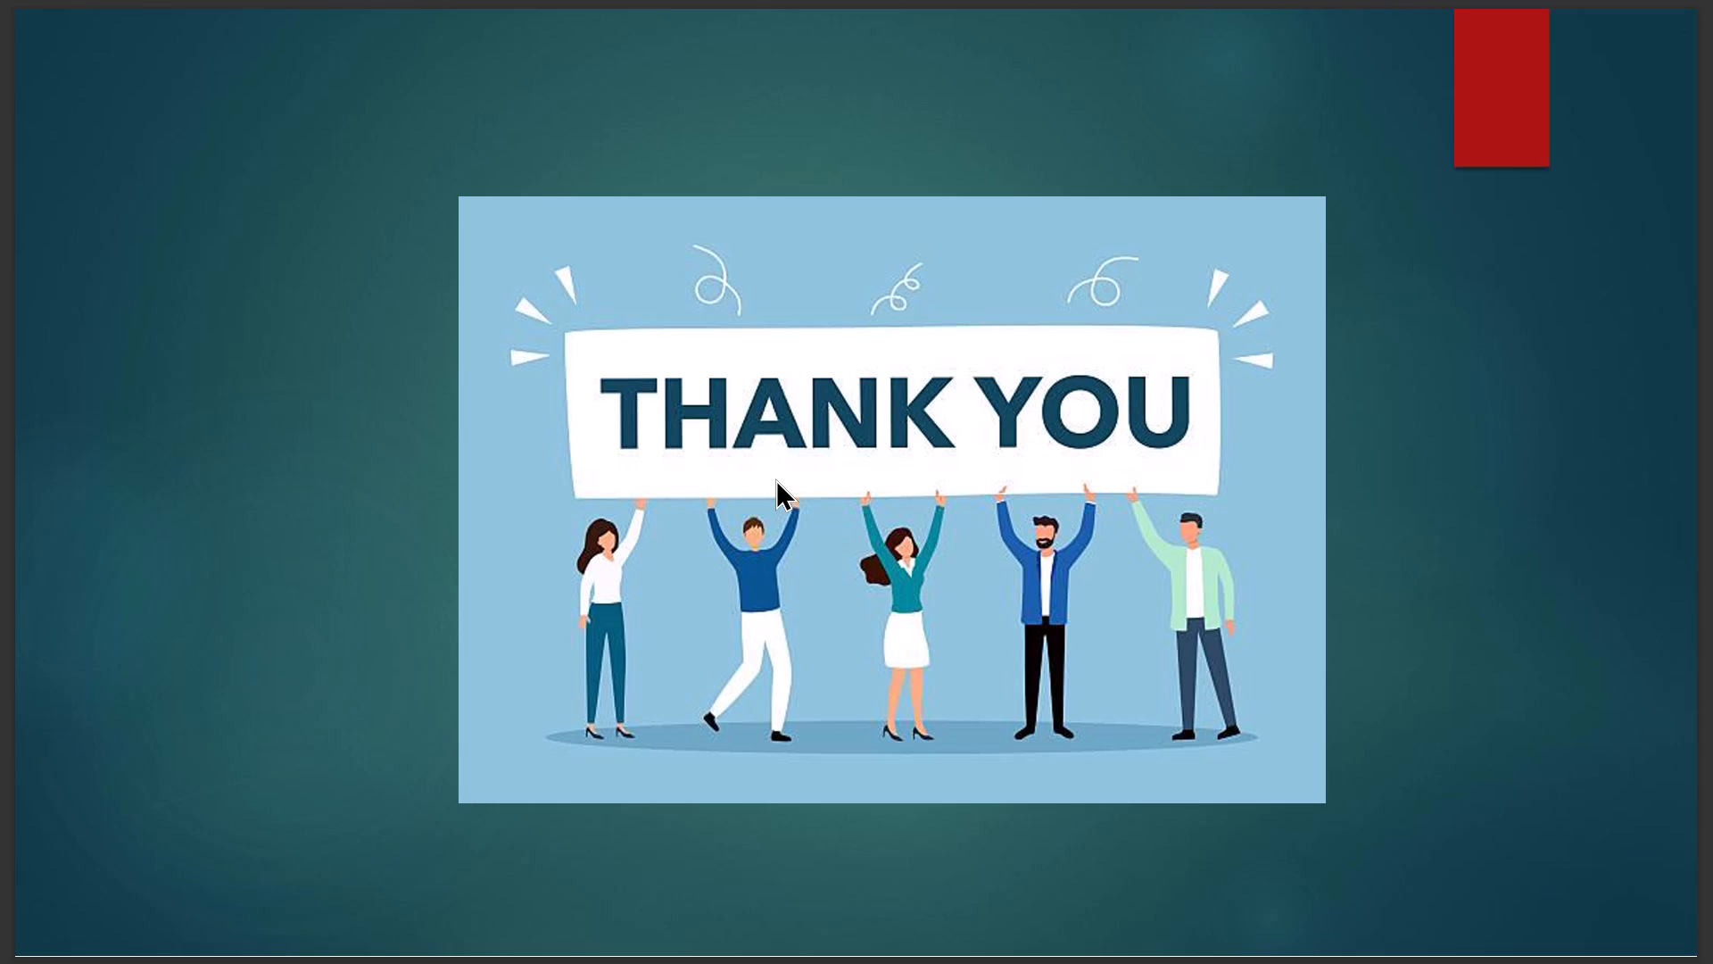
Close the full-screen INTERNSHIP_PPT PDF in Edge and the Chrome window showing the web development image search.
key("alt+F4")
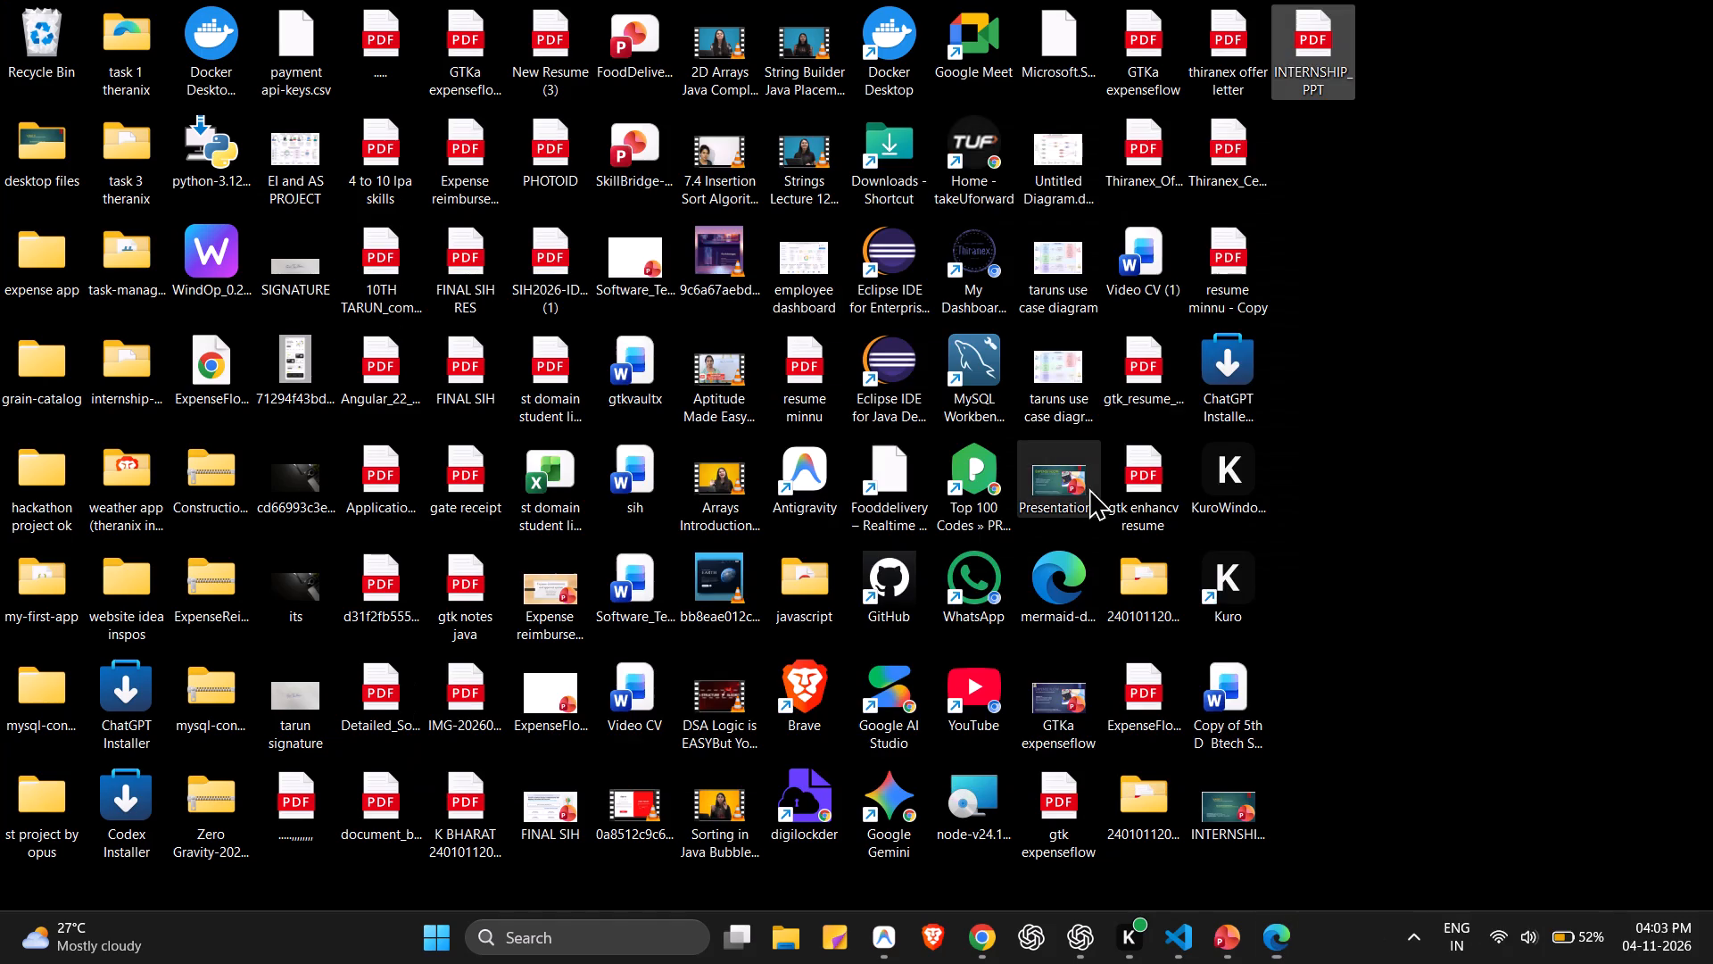
right_click(1409, 315)
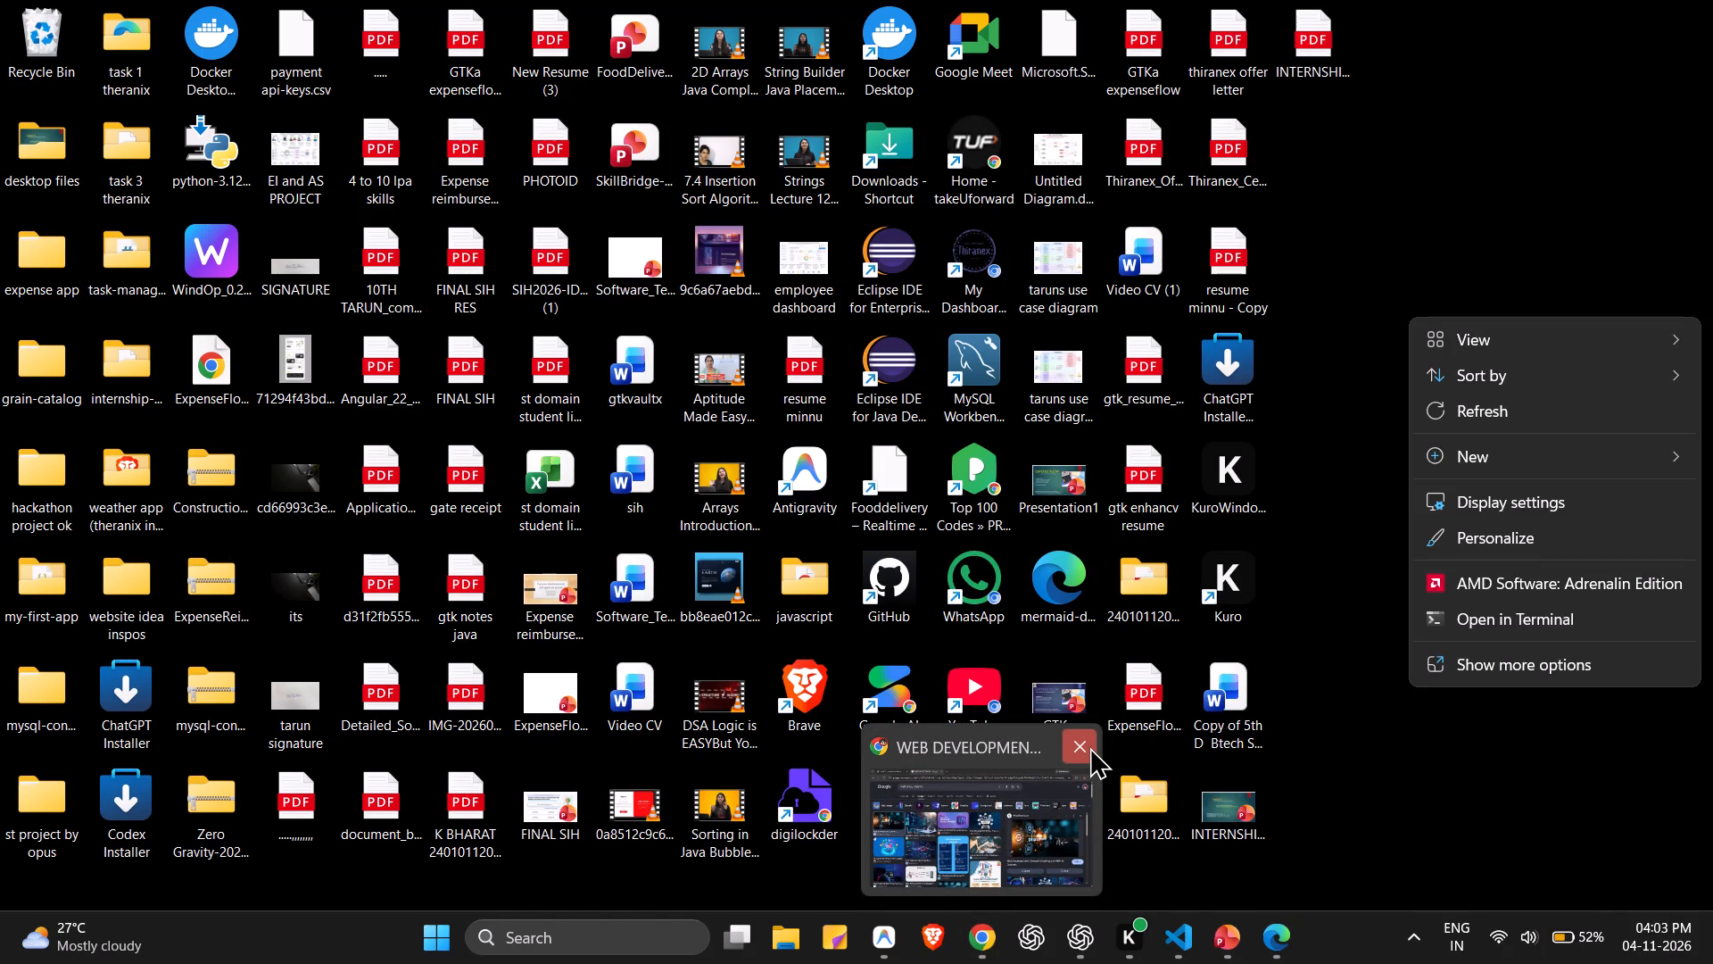
left_click(1089, 746)
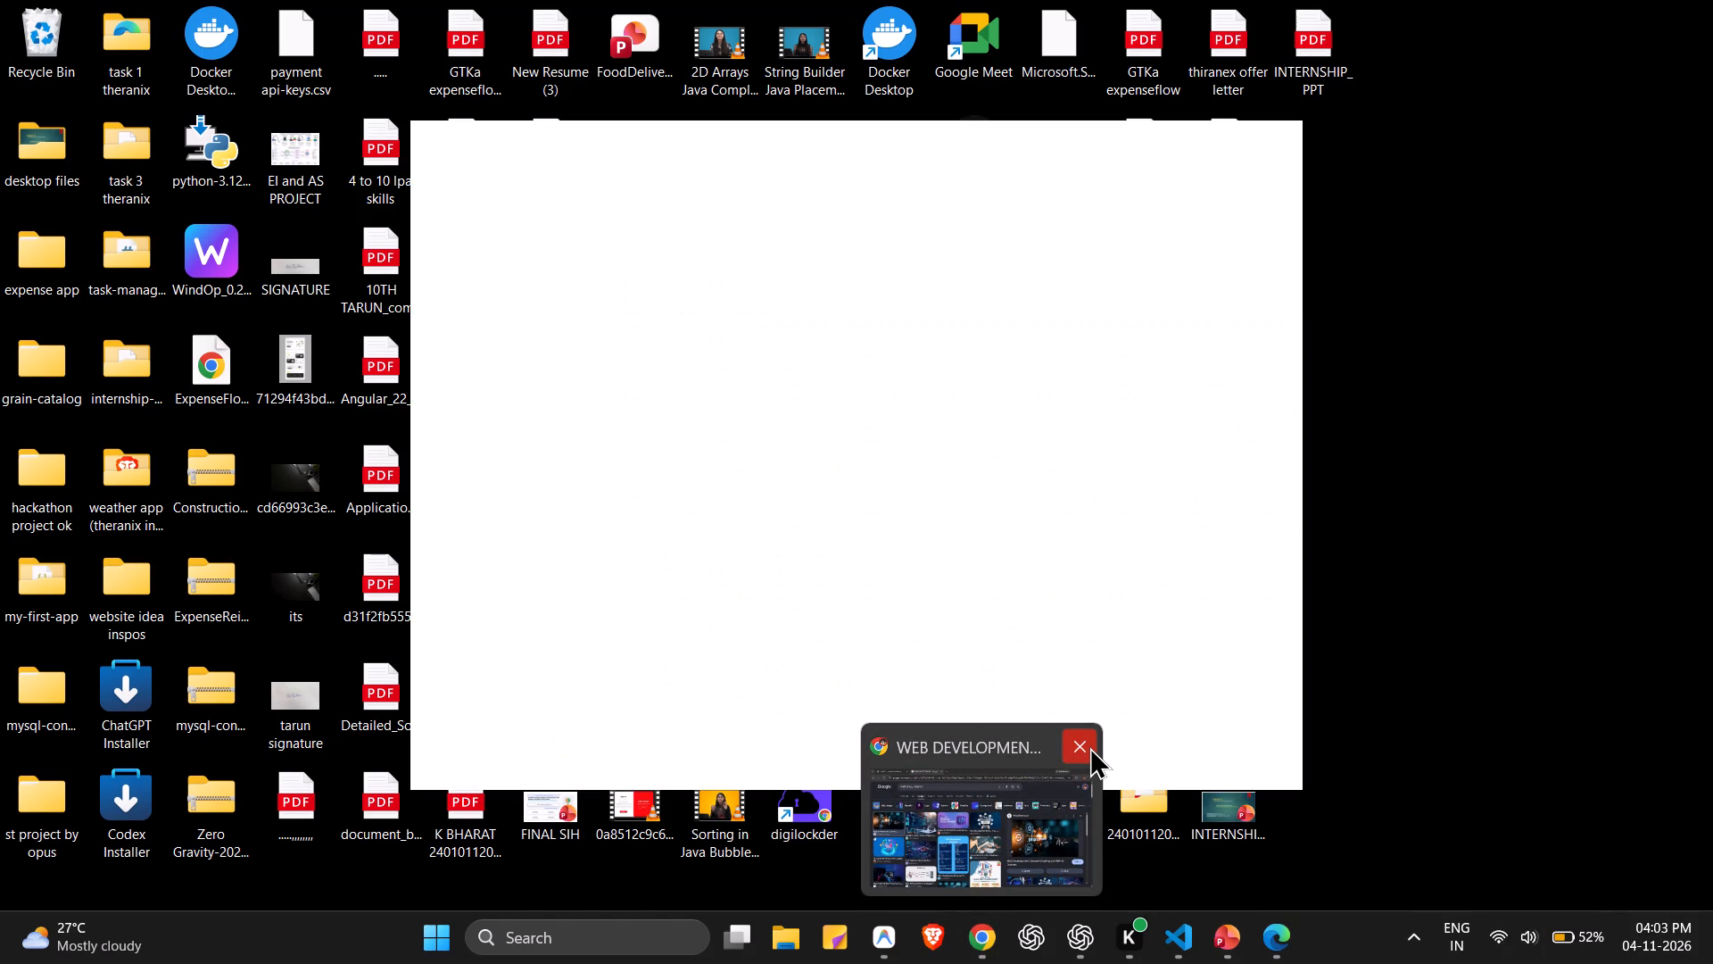
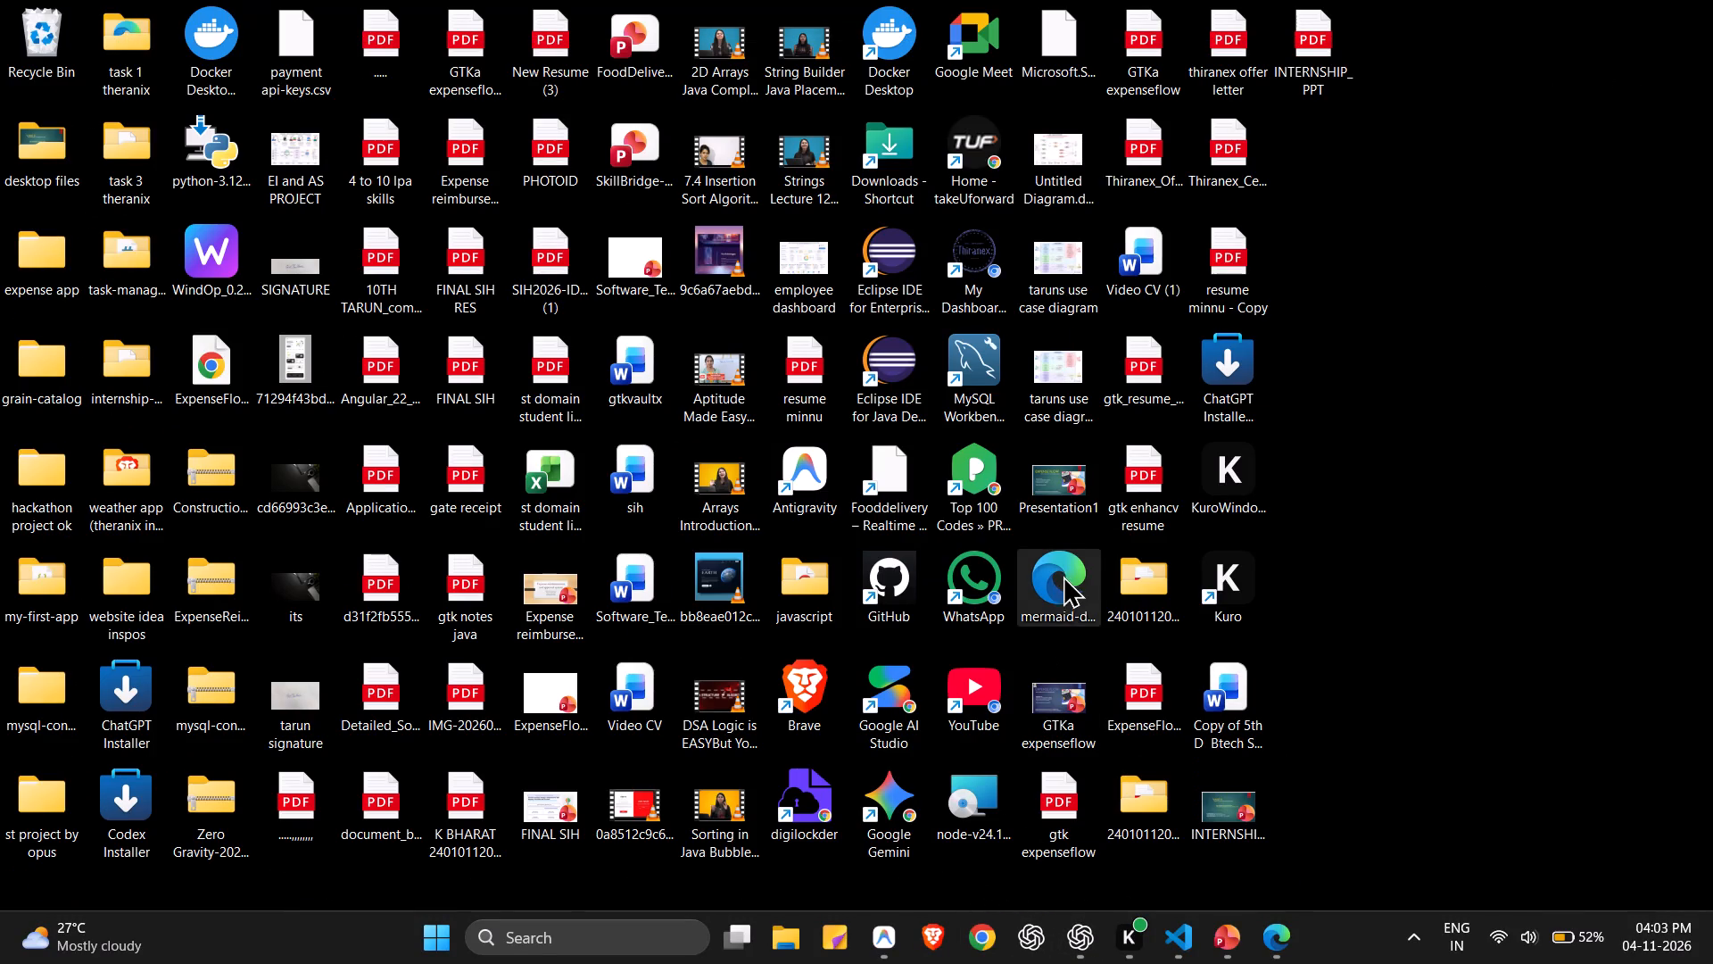
Open WhatsApp from the desktop.
double_click(974, 587)
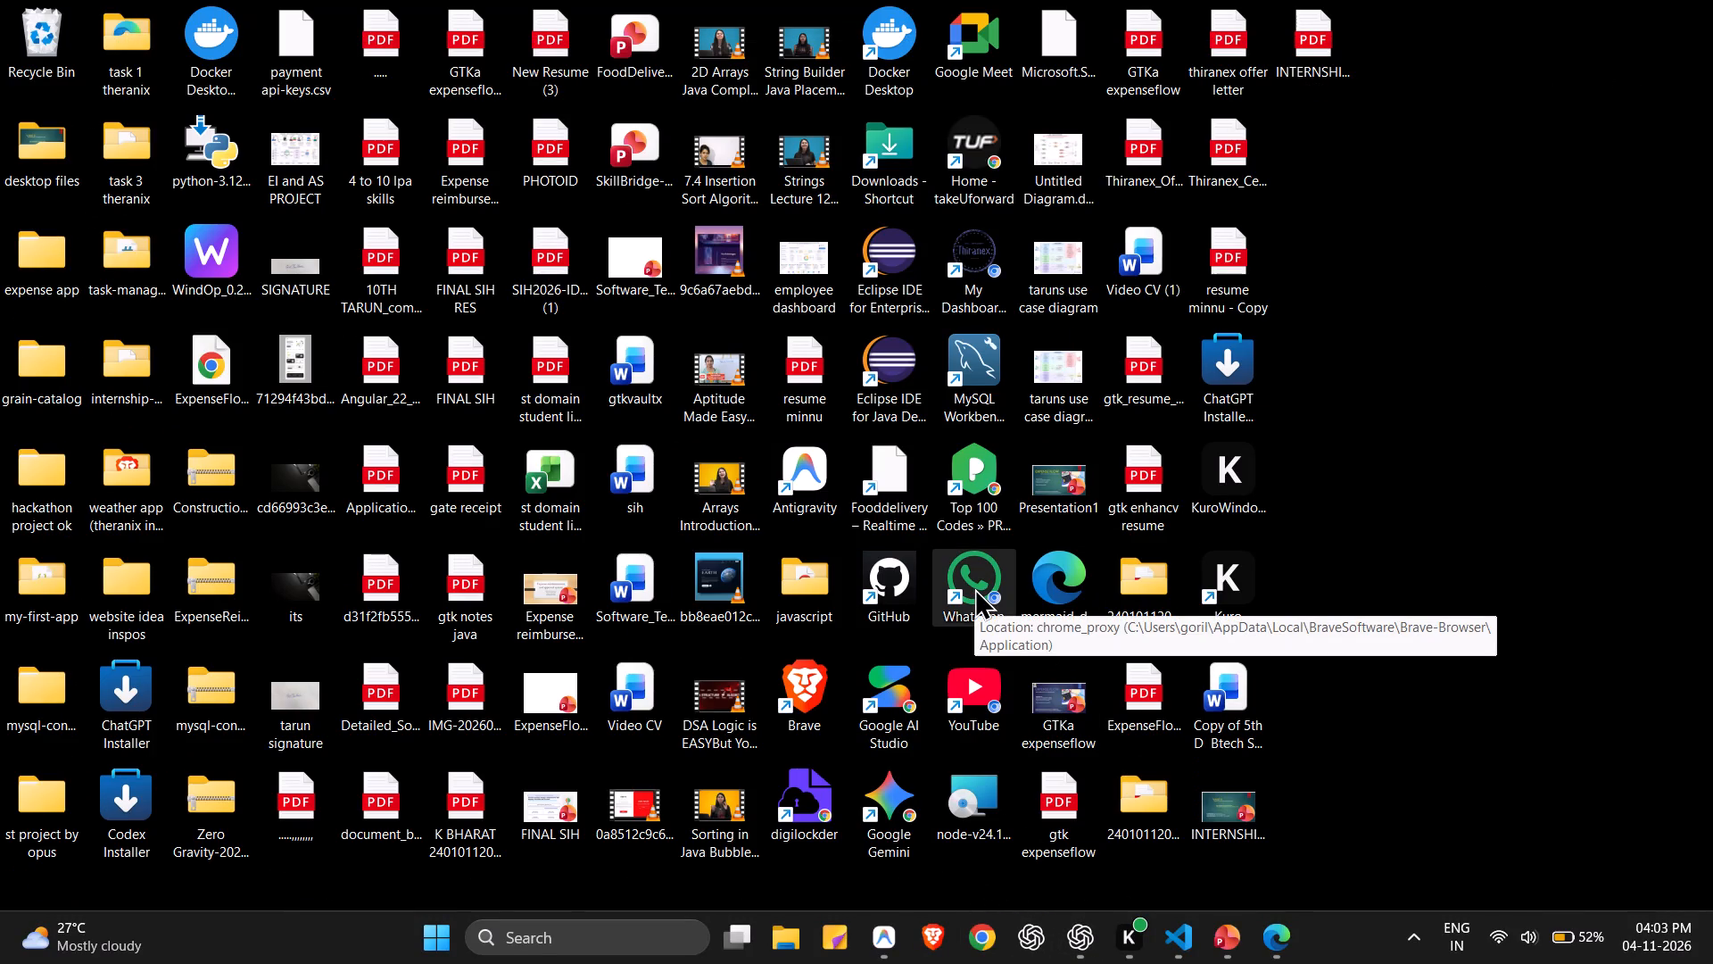